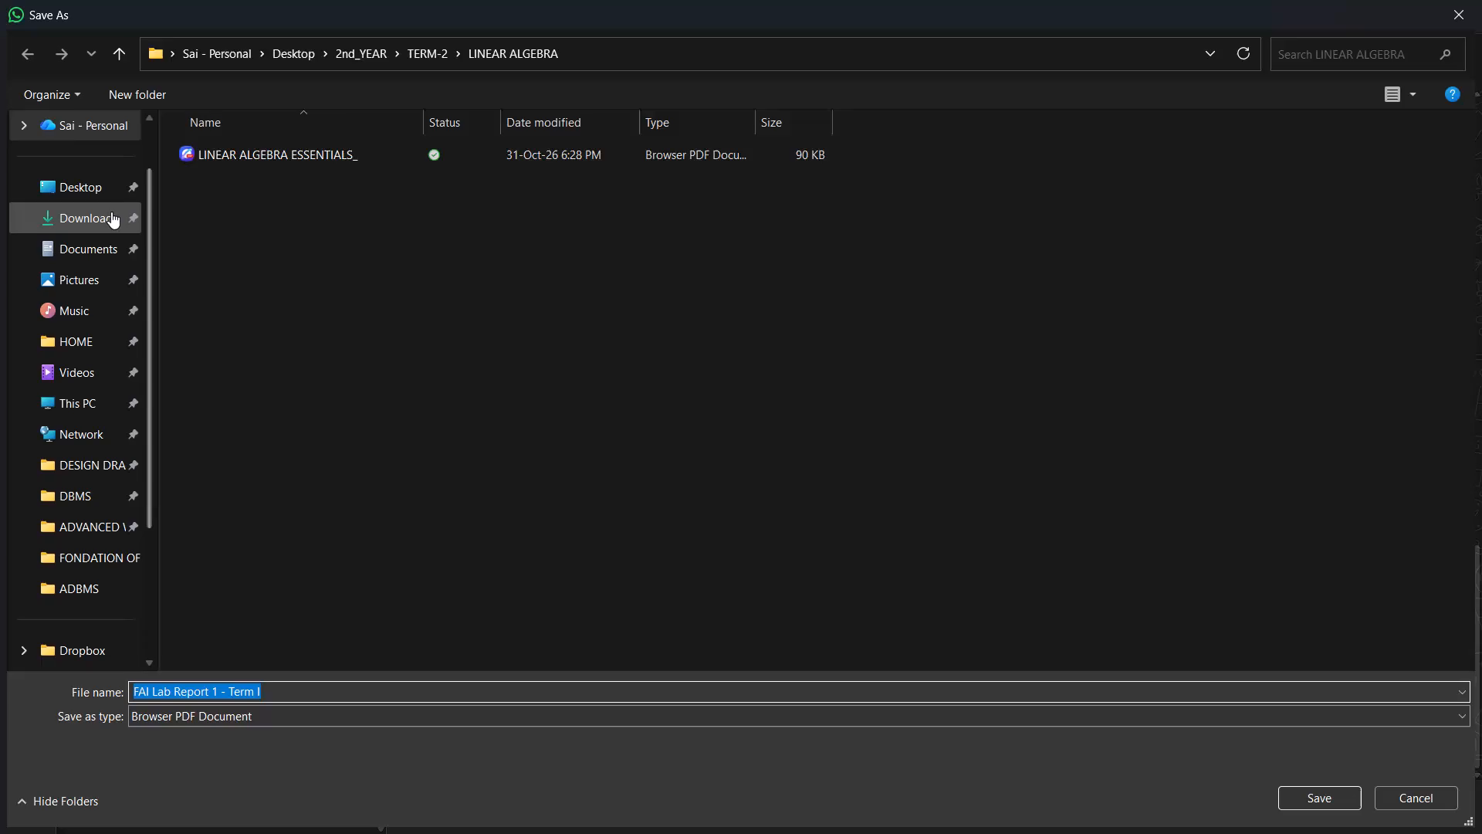
Save the PDF document "FAI Lab Report 1 - Term I" in the Downloads folder.
click(110, 212)
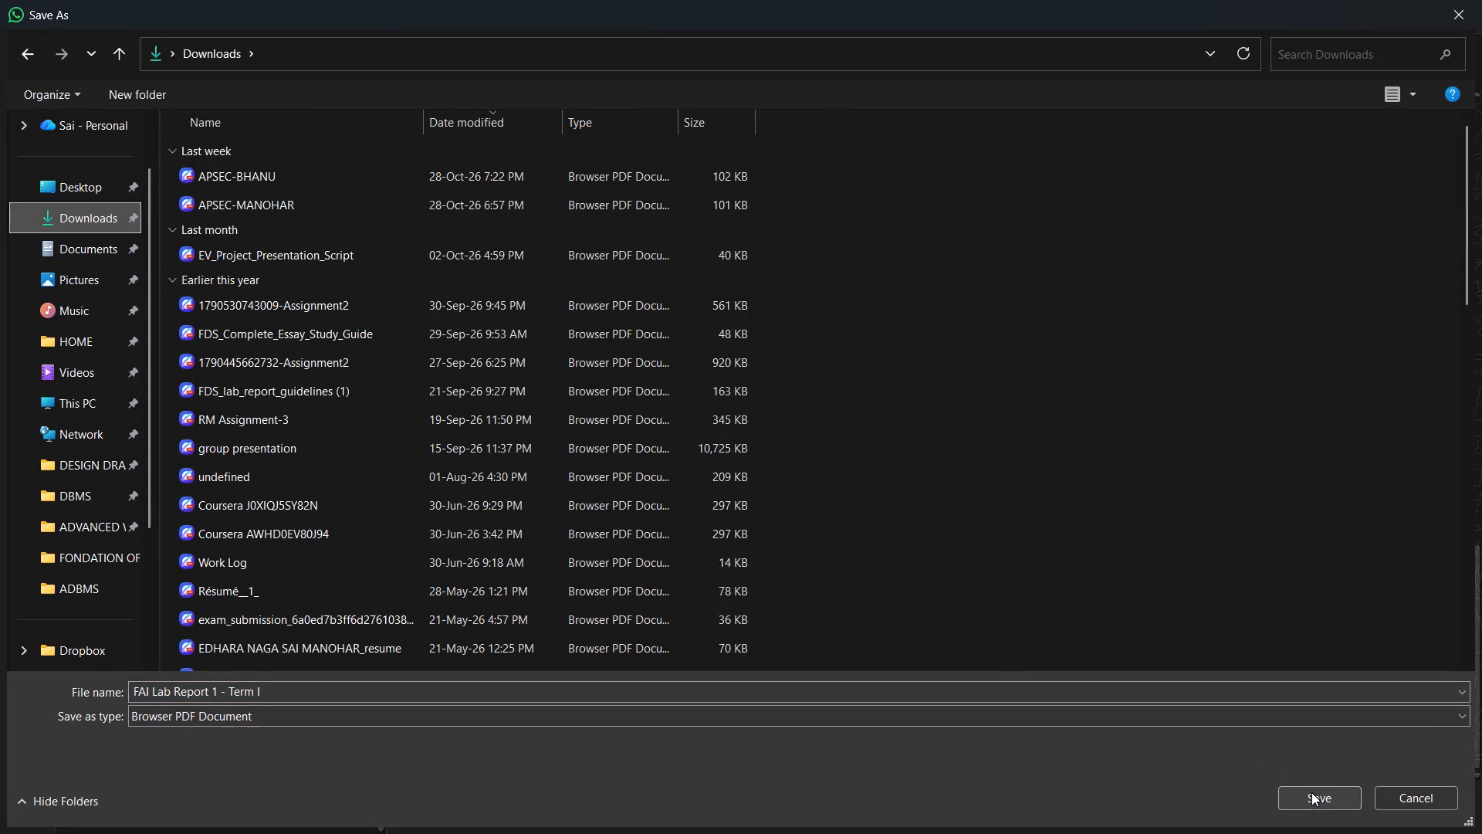
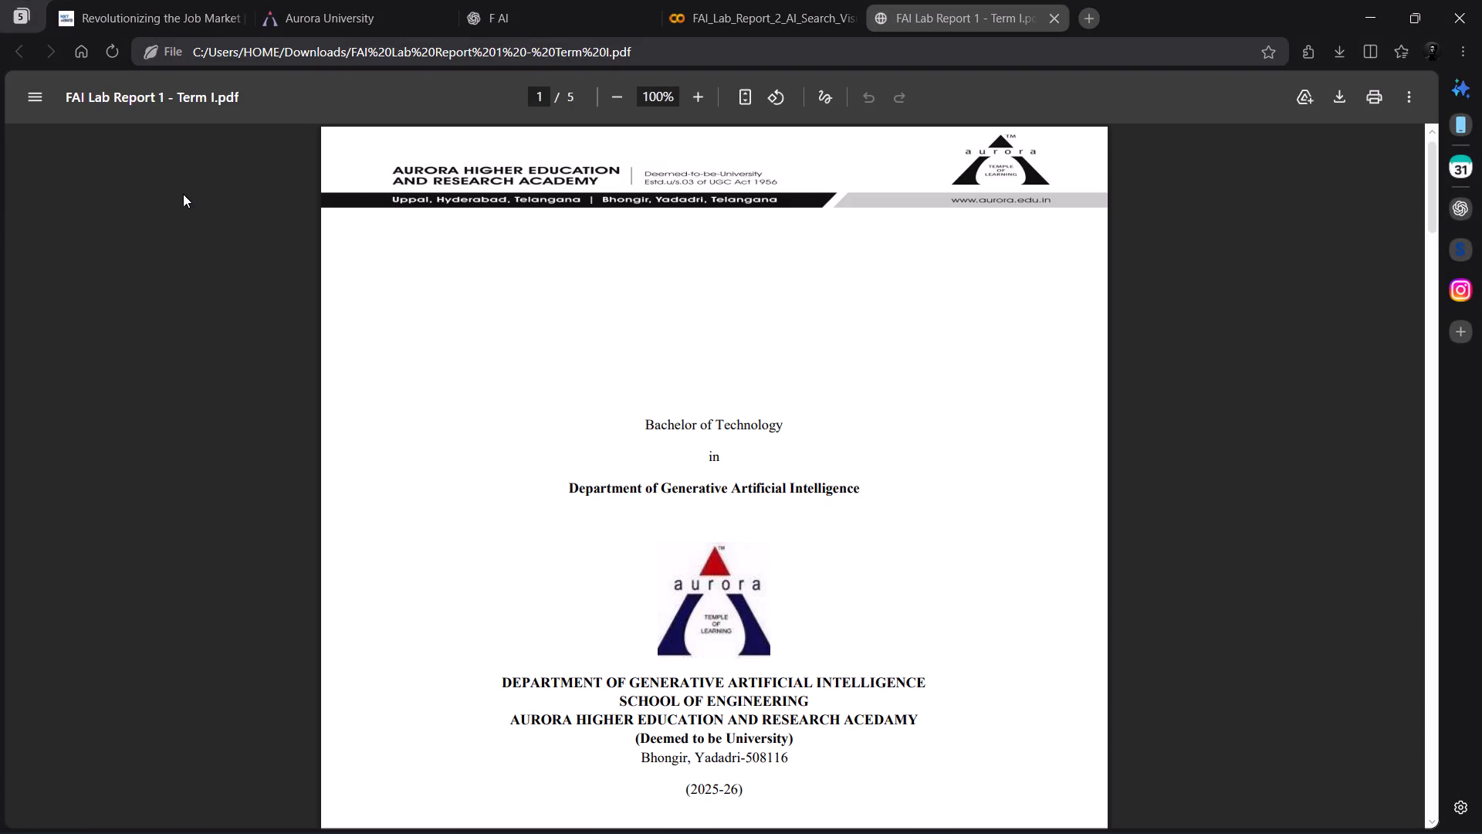
Close the browser tab showing FAI Lab Report 1 - Term I.pdf.
click(1045, 21)
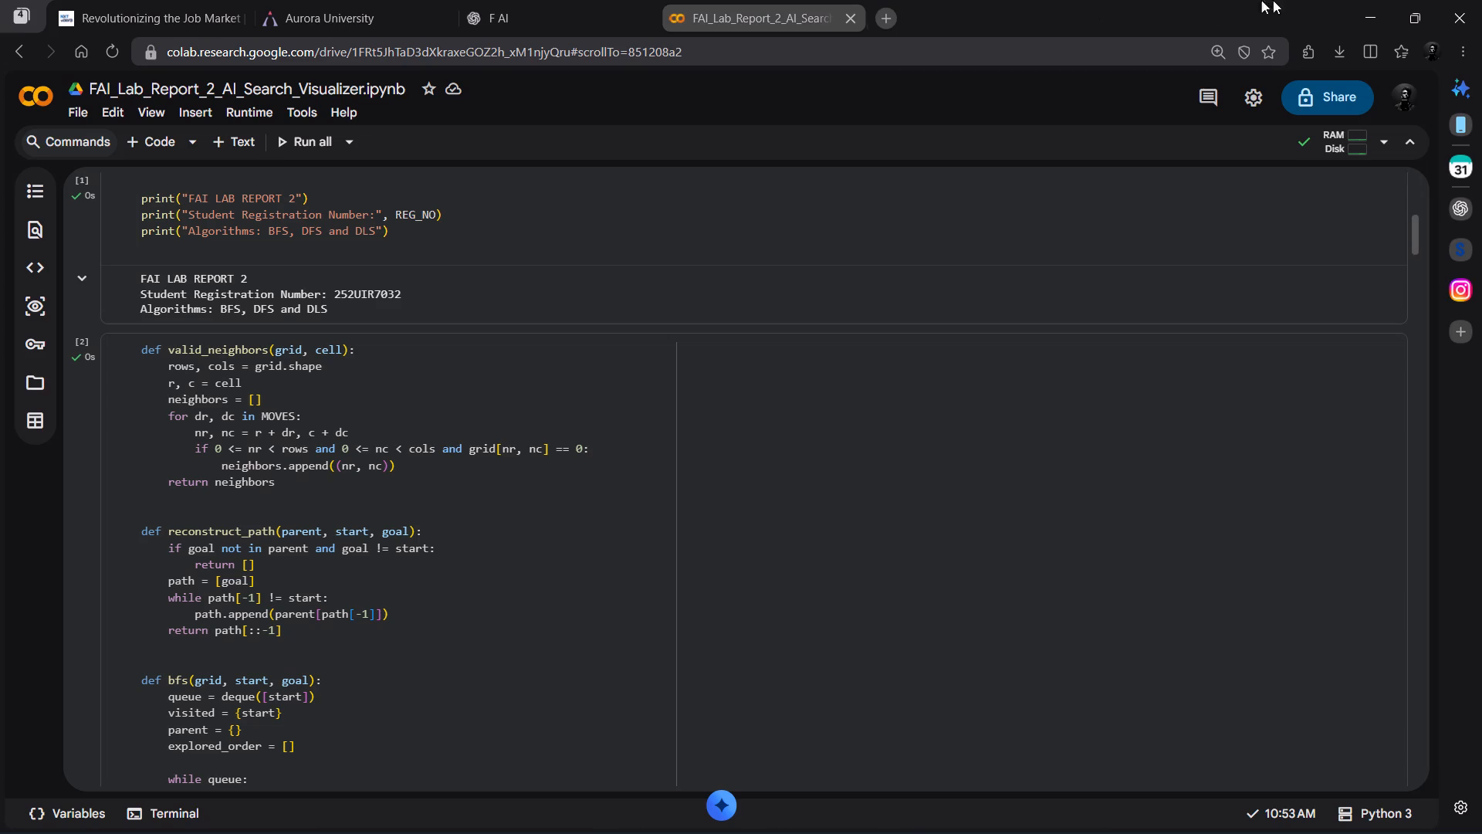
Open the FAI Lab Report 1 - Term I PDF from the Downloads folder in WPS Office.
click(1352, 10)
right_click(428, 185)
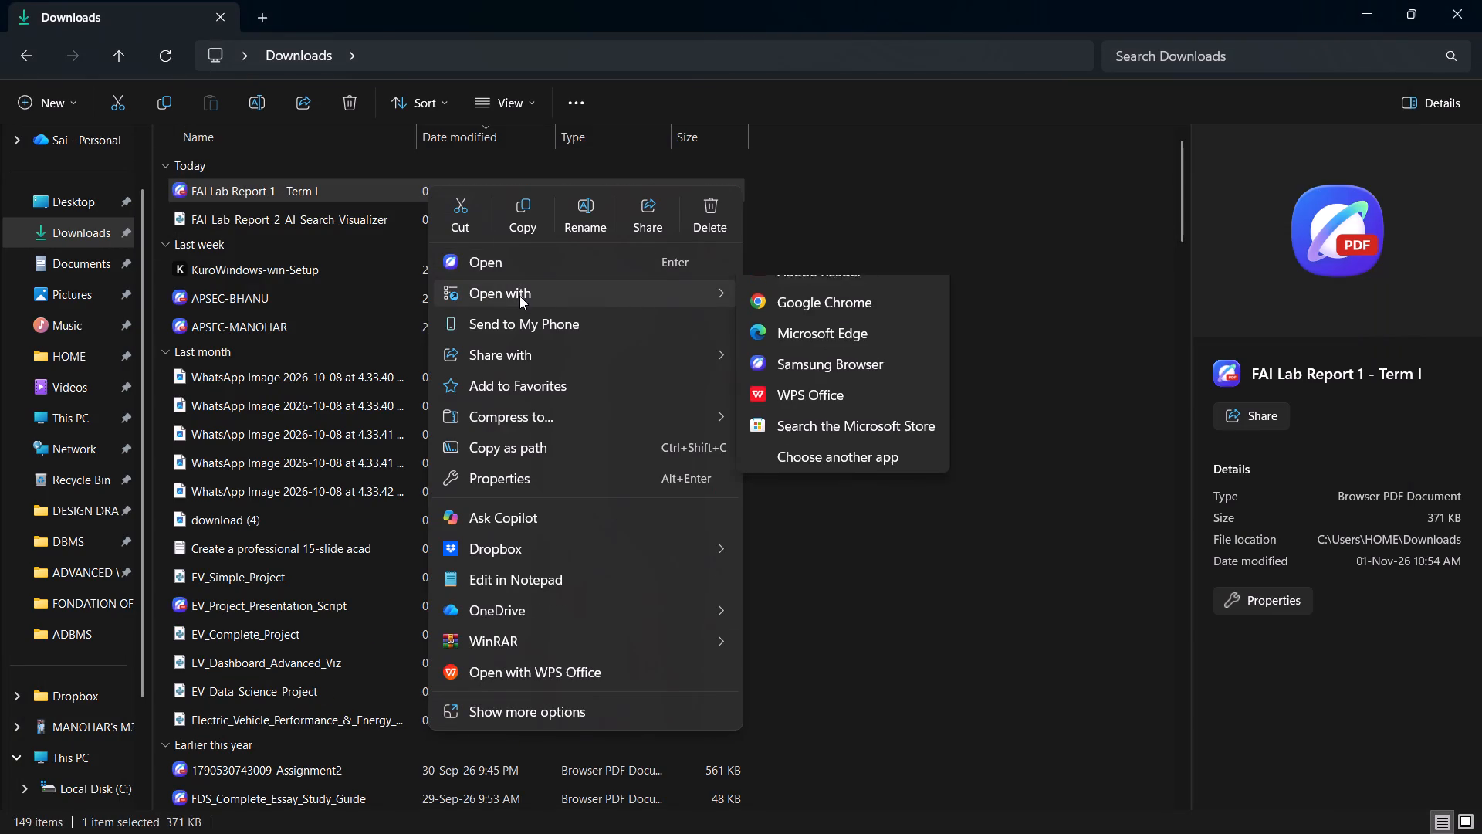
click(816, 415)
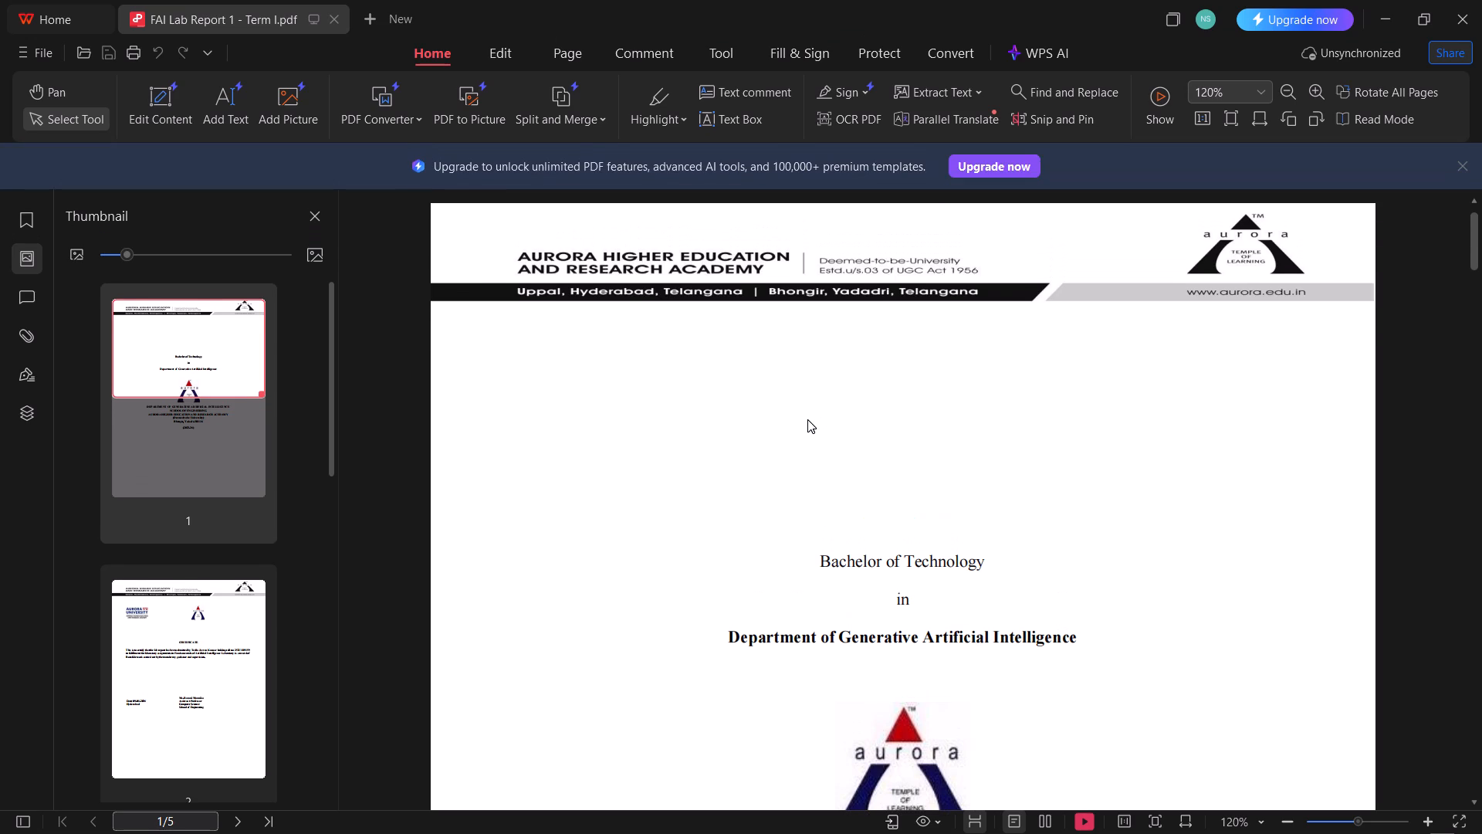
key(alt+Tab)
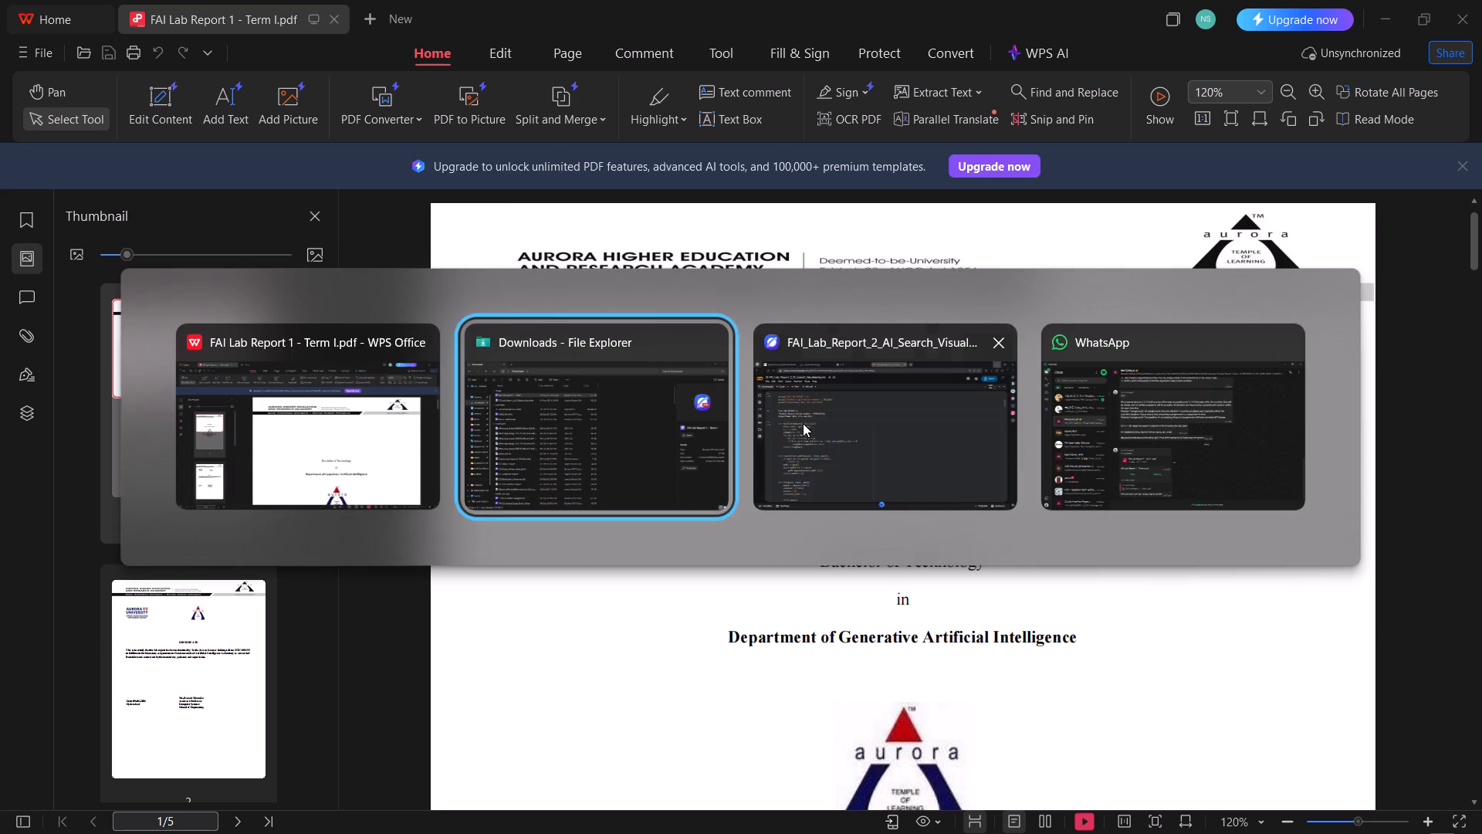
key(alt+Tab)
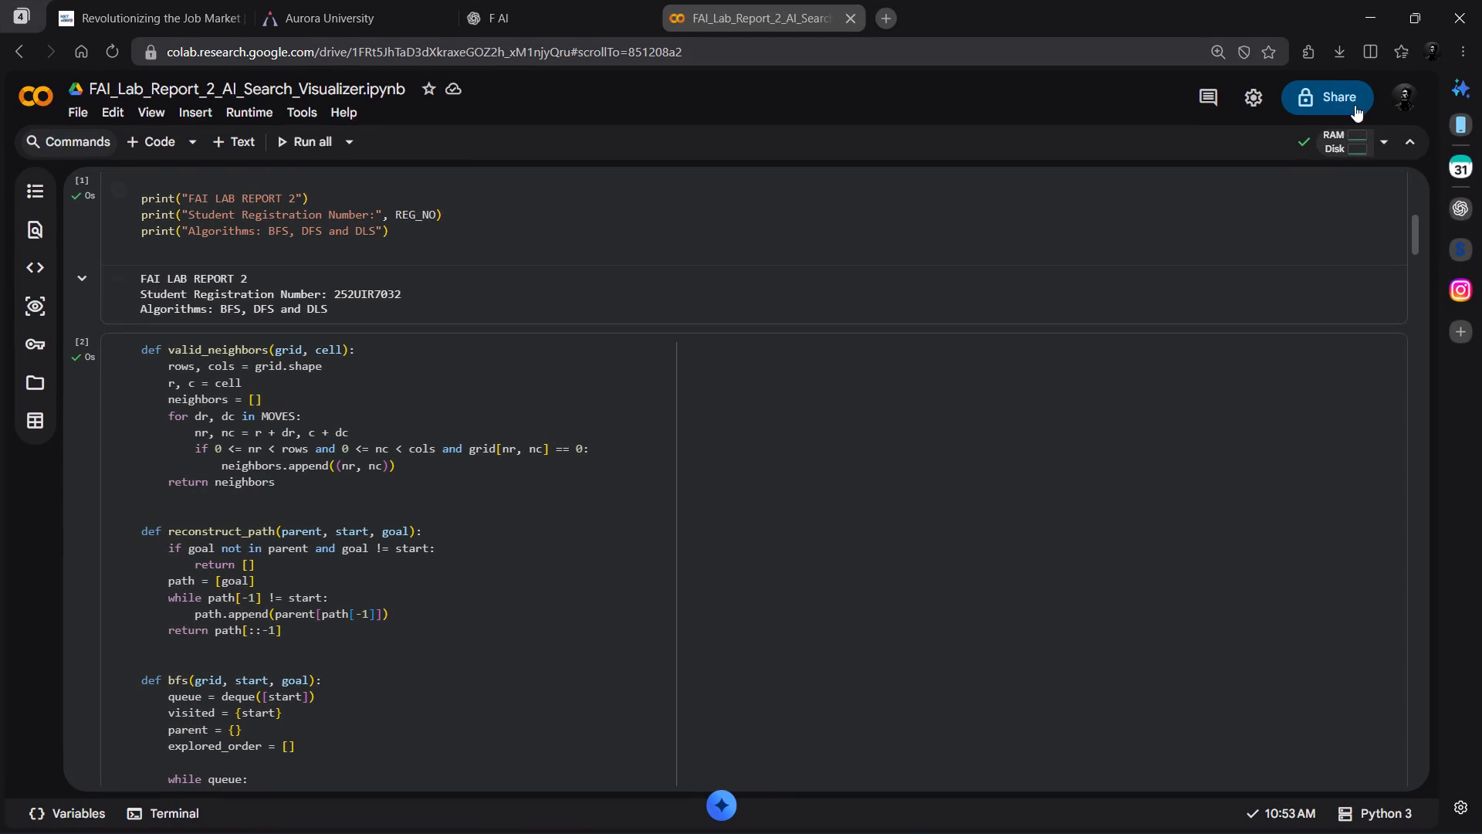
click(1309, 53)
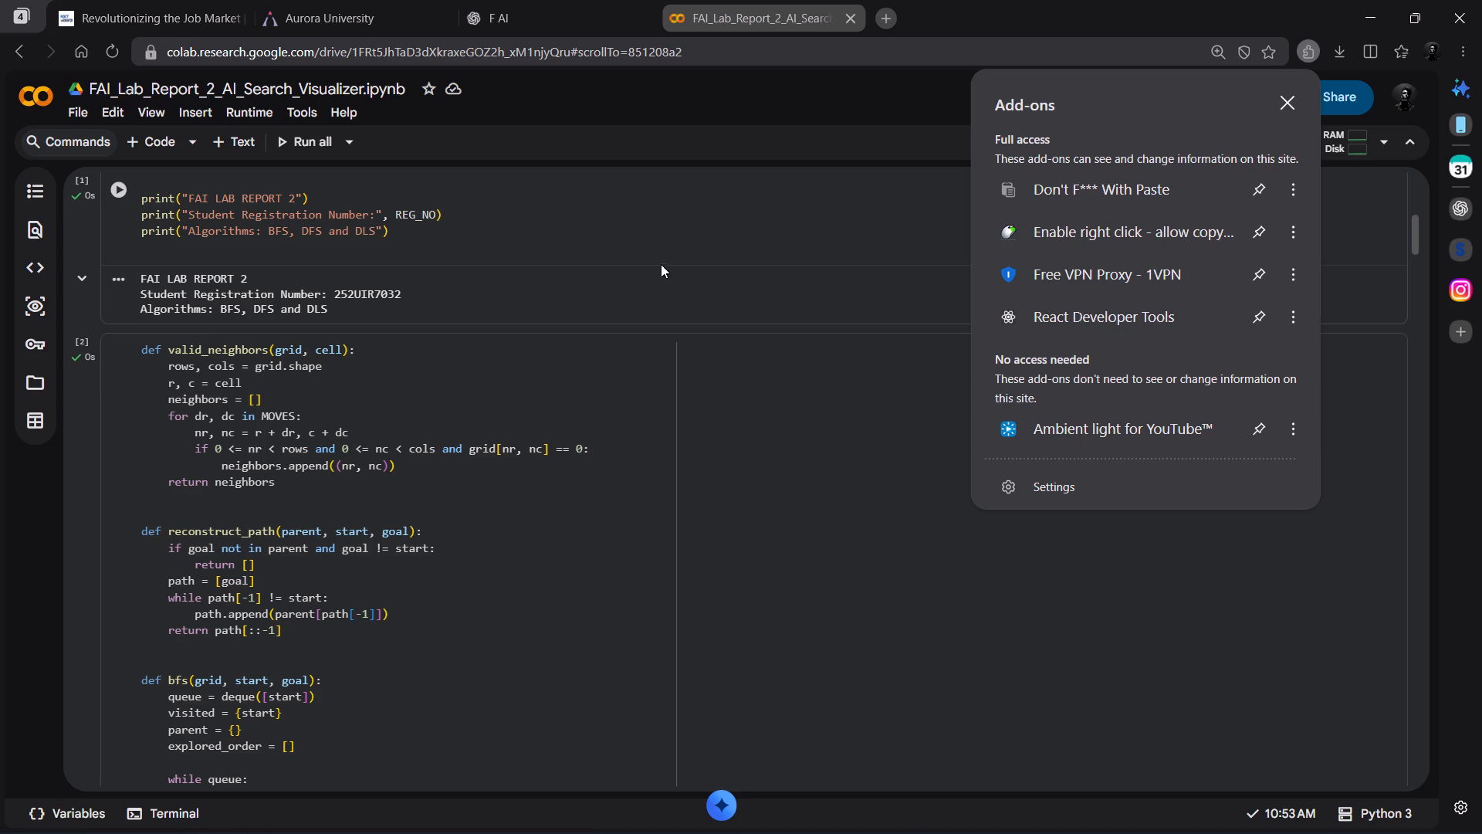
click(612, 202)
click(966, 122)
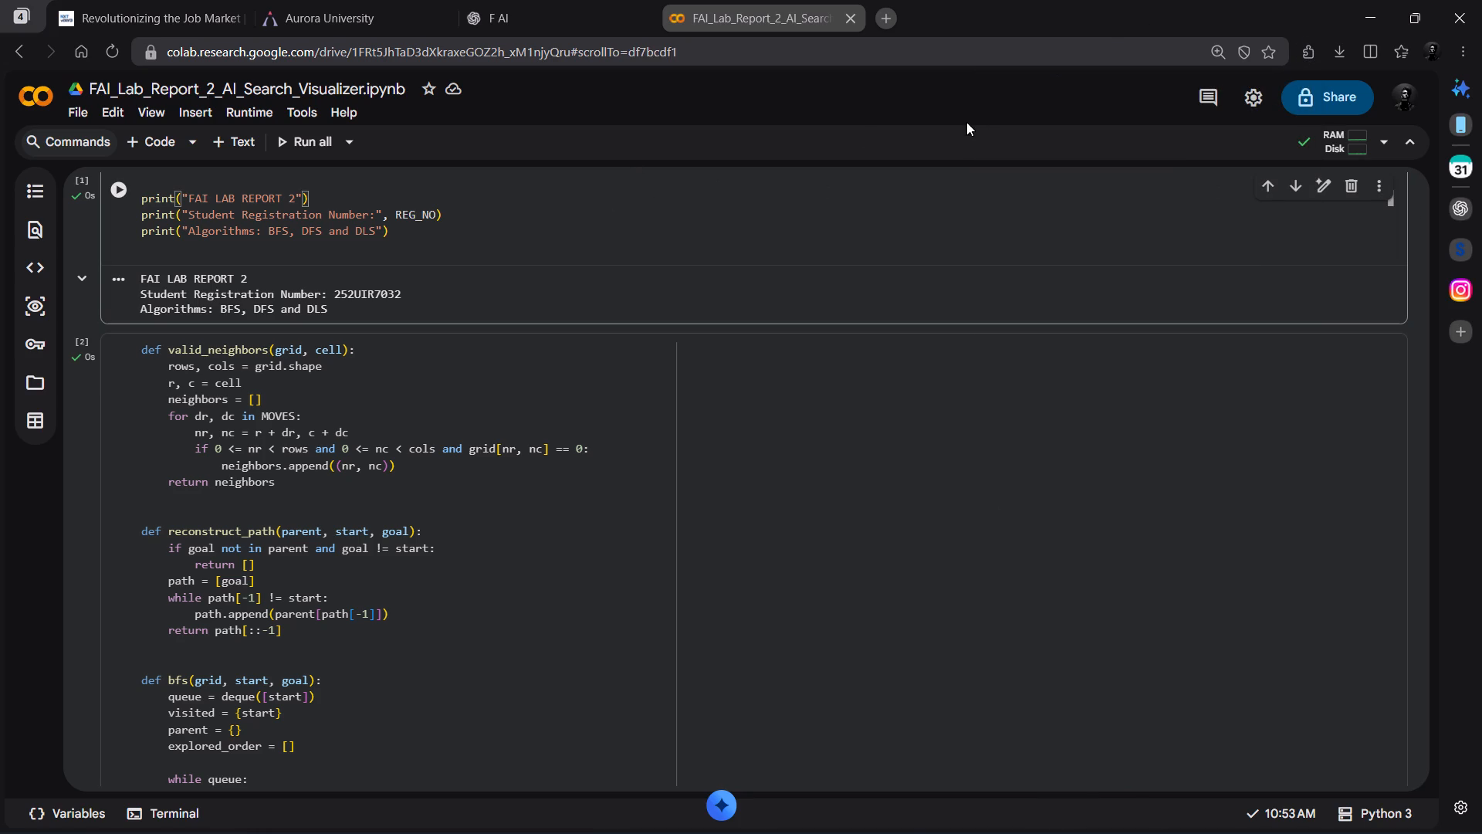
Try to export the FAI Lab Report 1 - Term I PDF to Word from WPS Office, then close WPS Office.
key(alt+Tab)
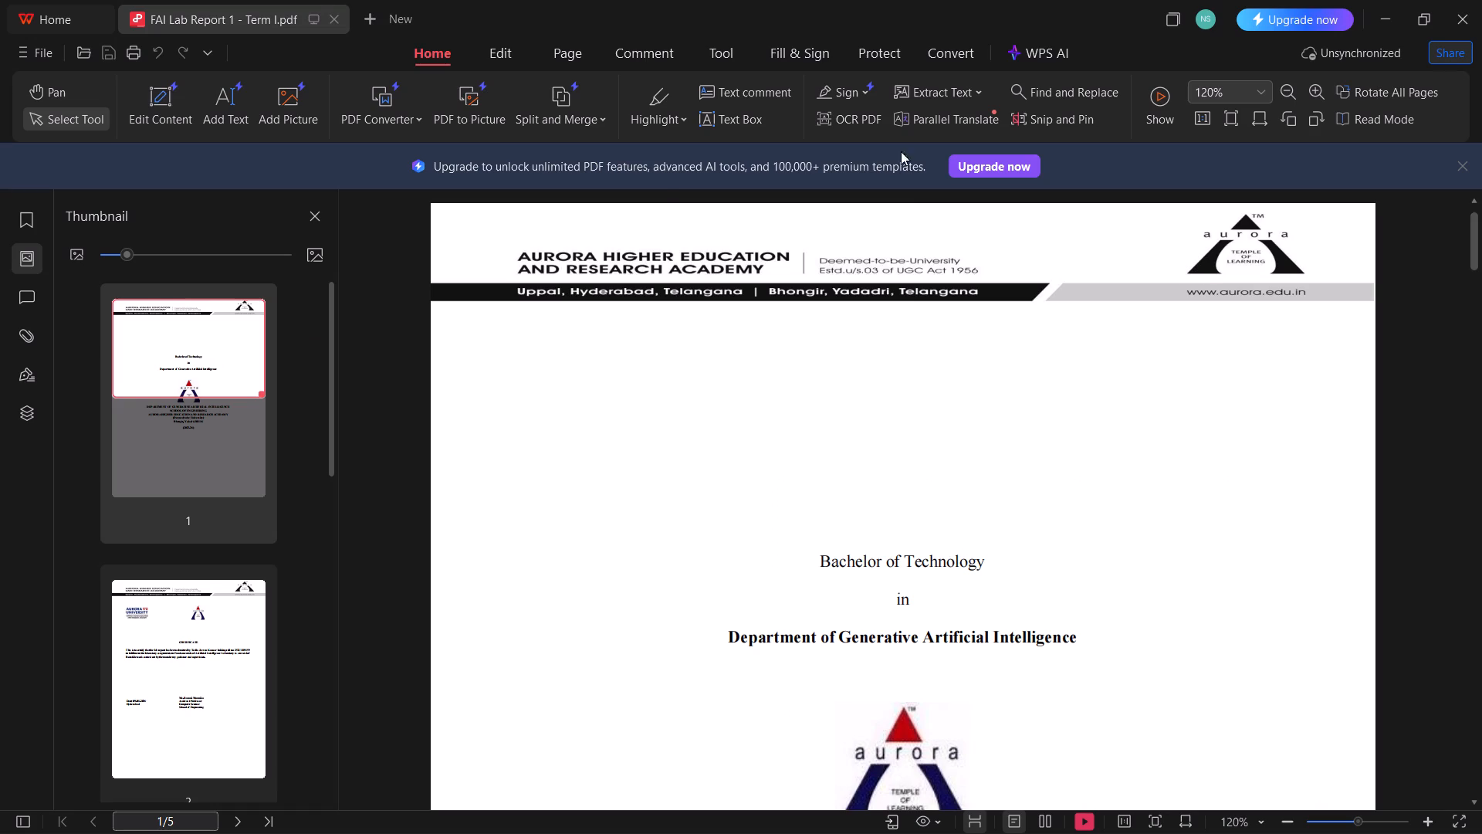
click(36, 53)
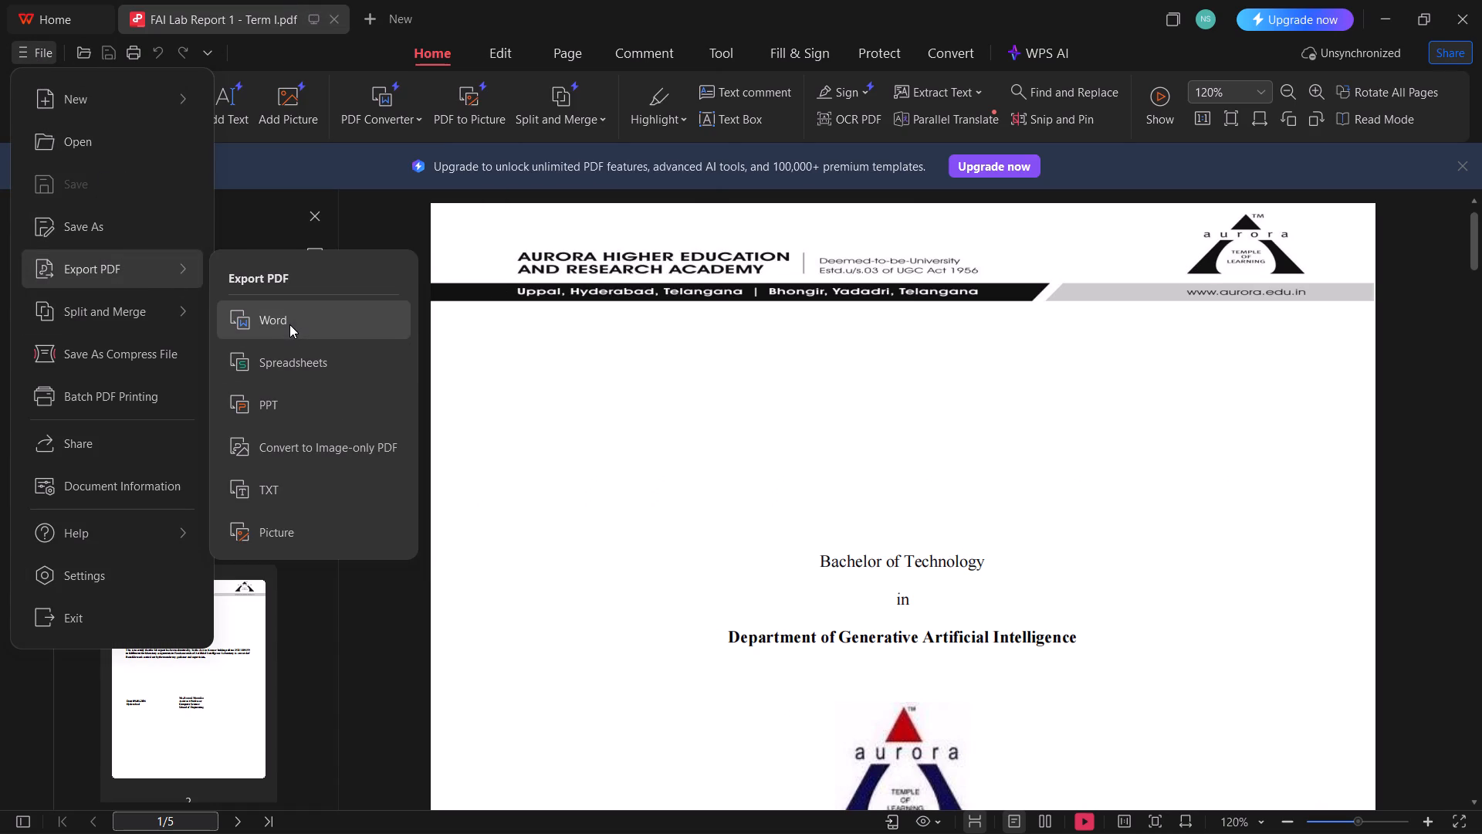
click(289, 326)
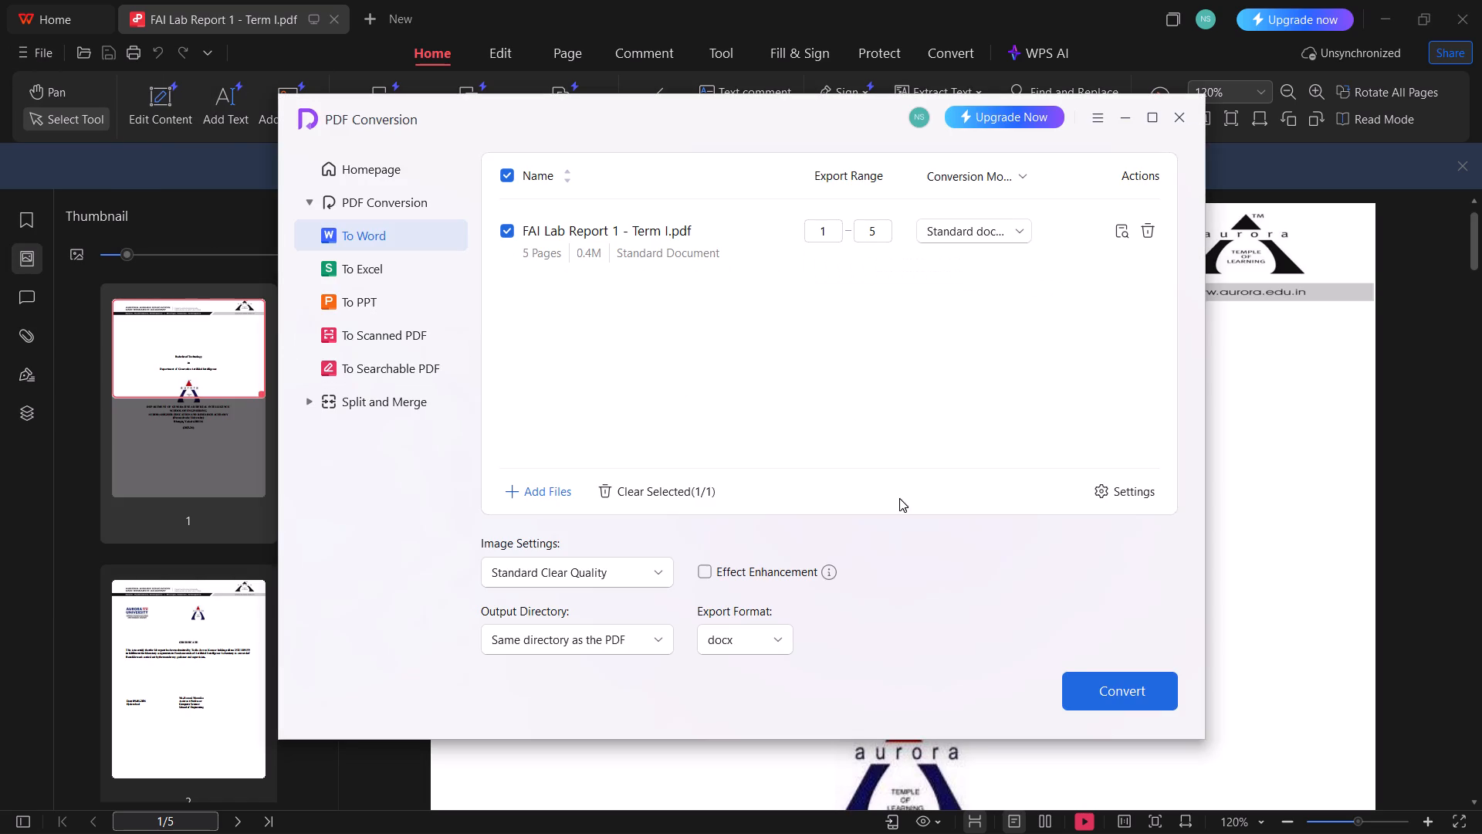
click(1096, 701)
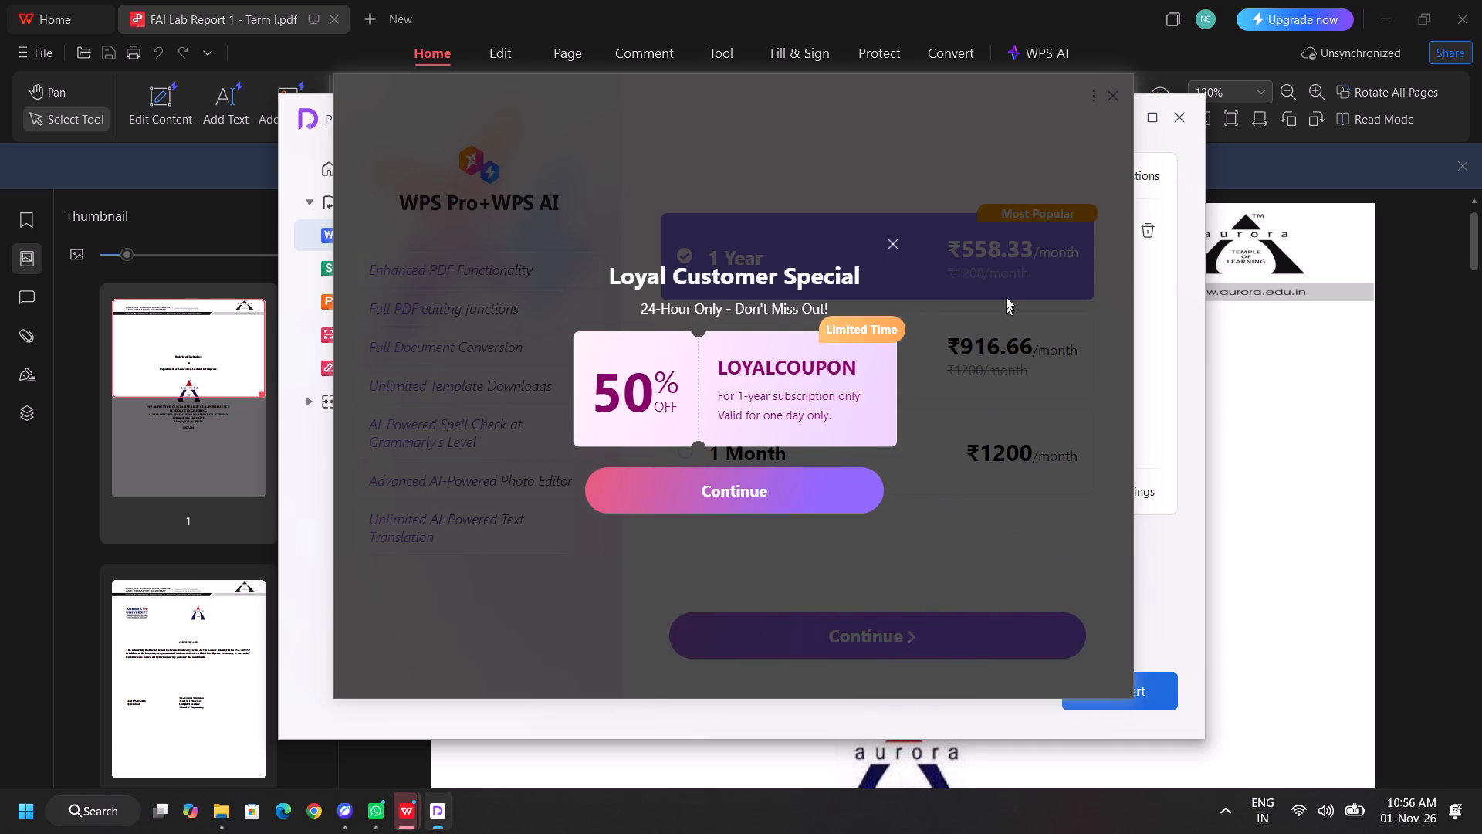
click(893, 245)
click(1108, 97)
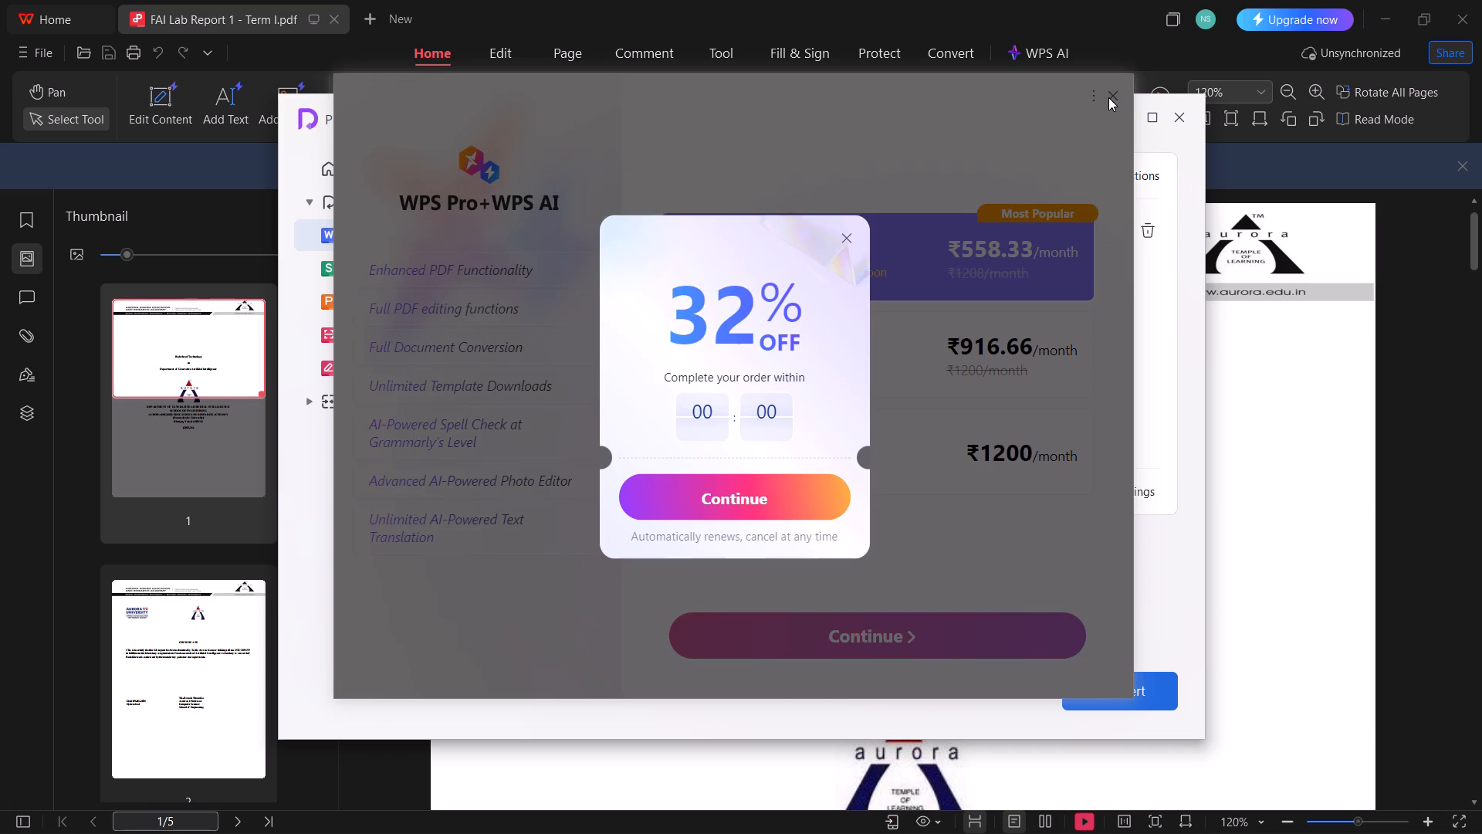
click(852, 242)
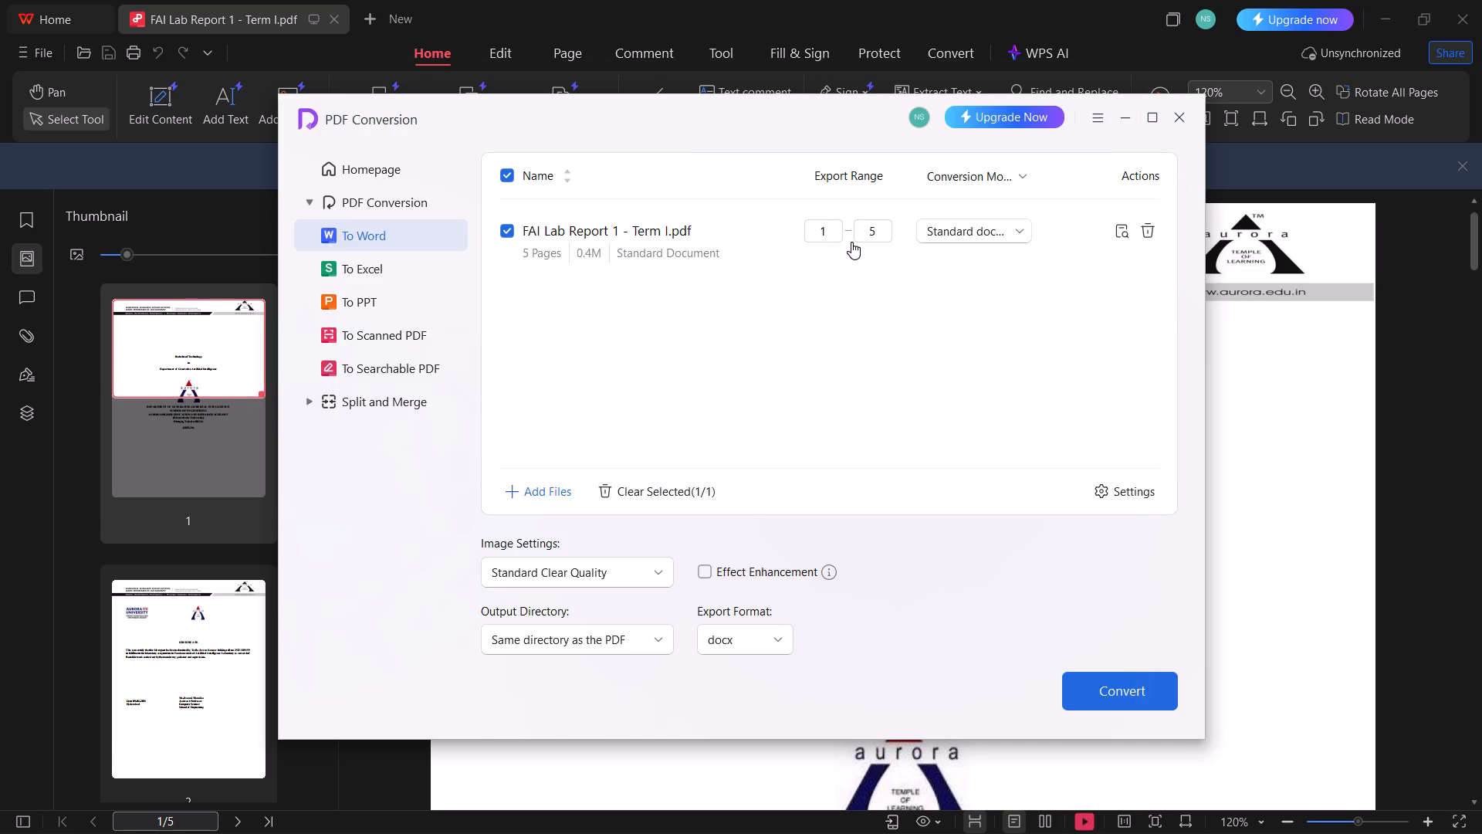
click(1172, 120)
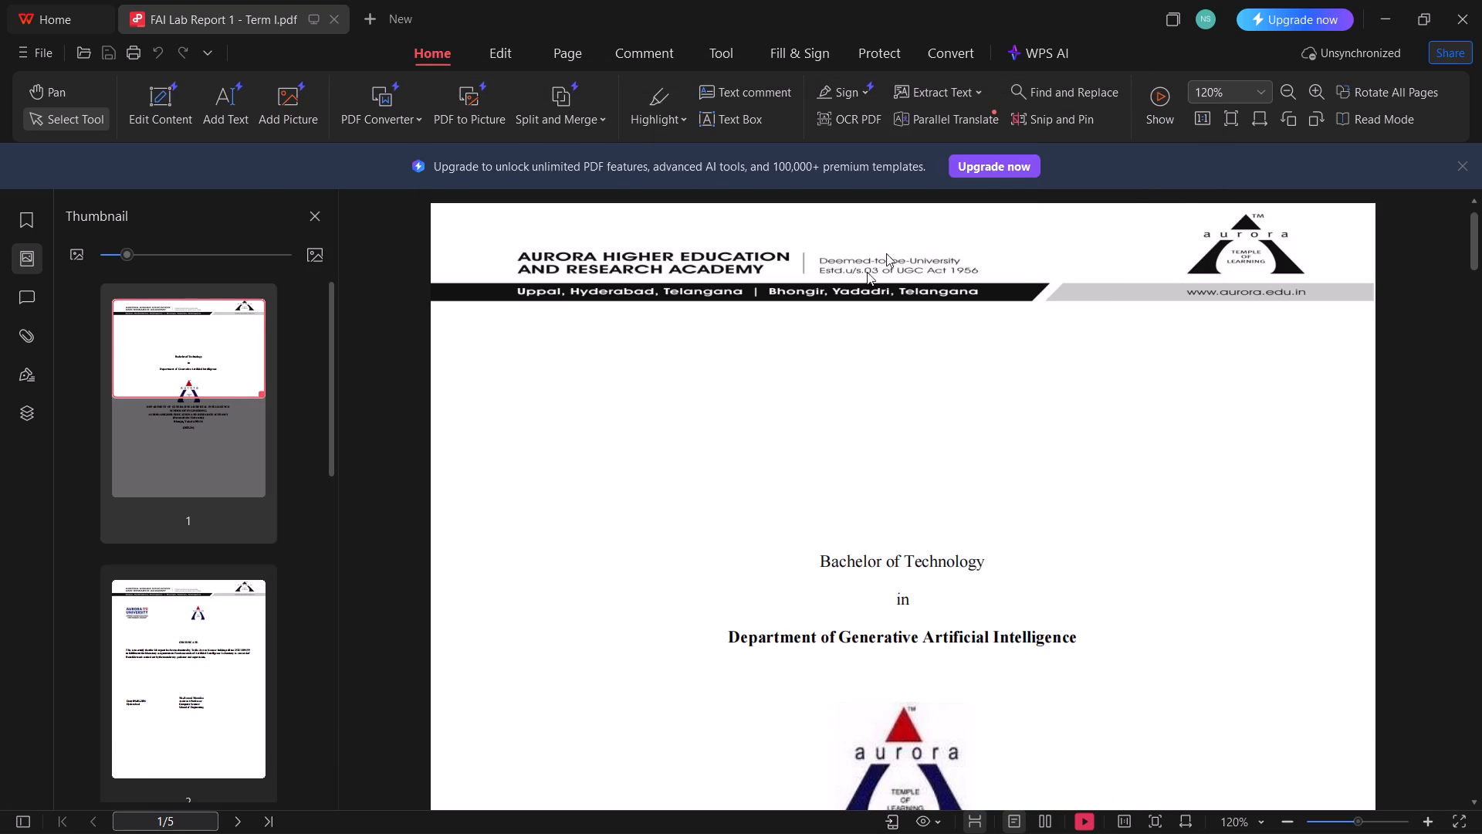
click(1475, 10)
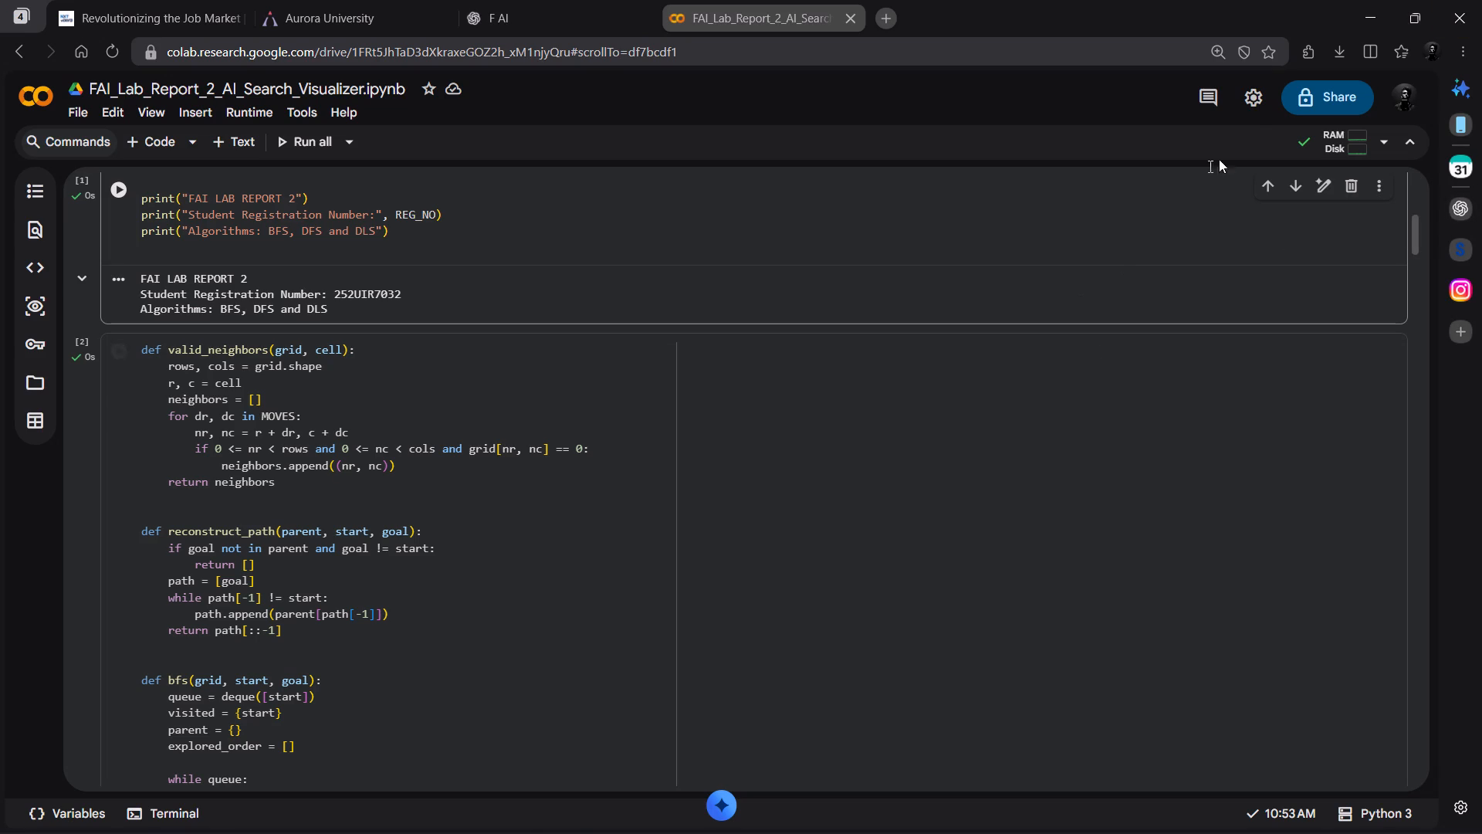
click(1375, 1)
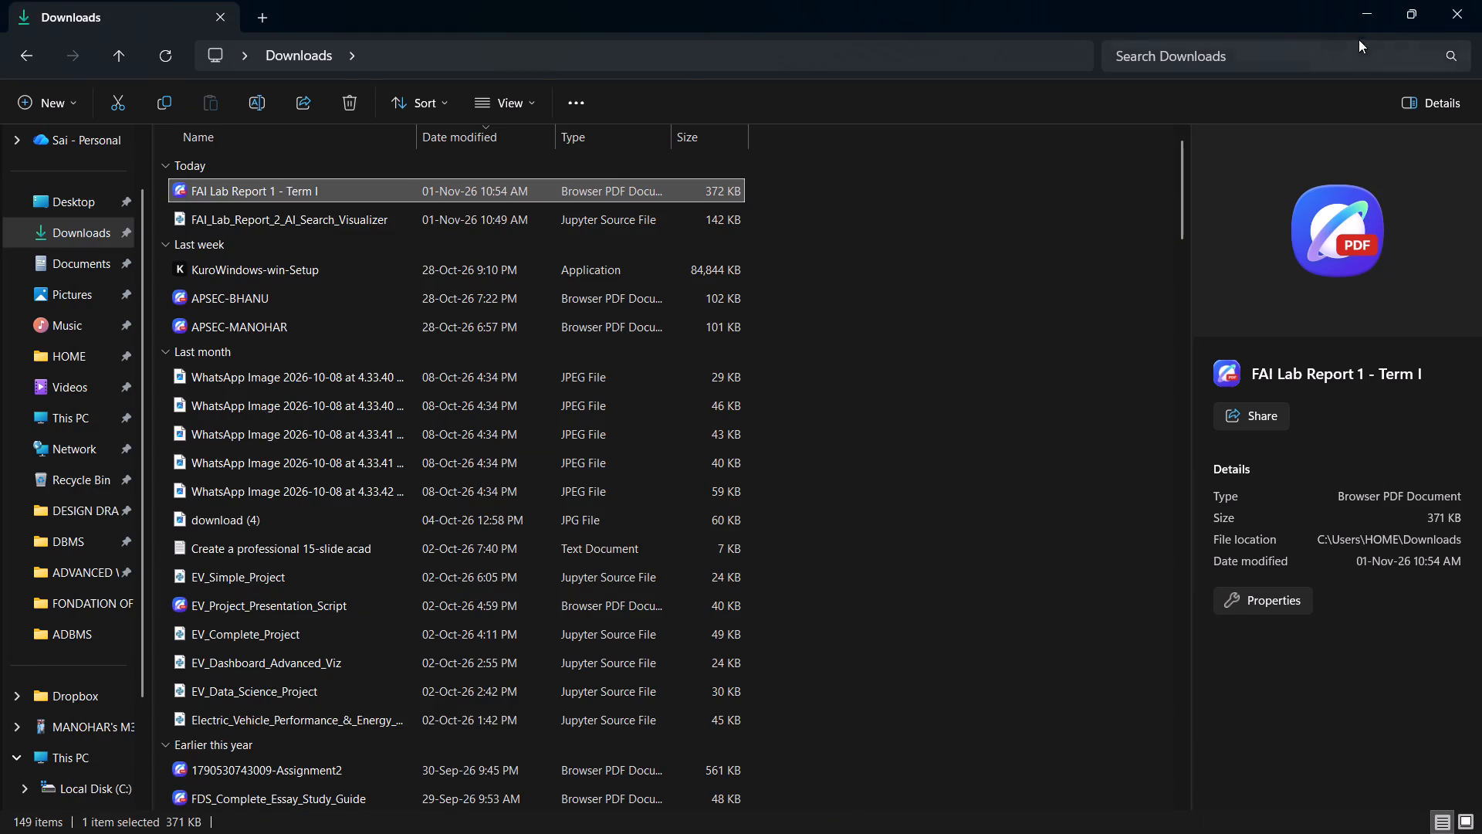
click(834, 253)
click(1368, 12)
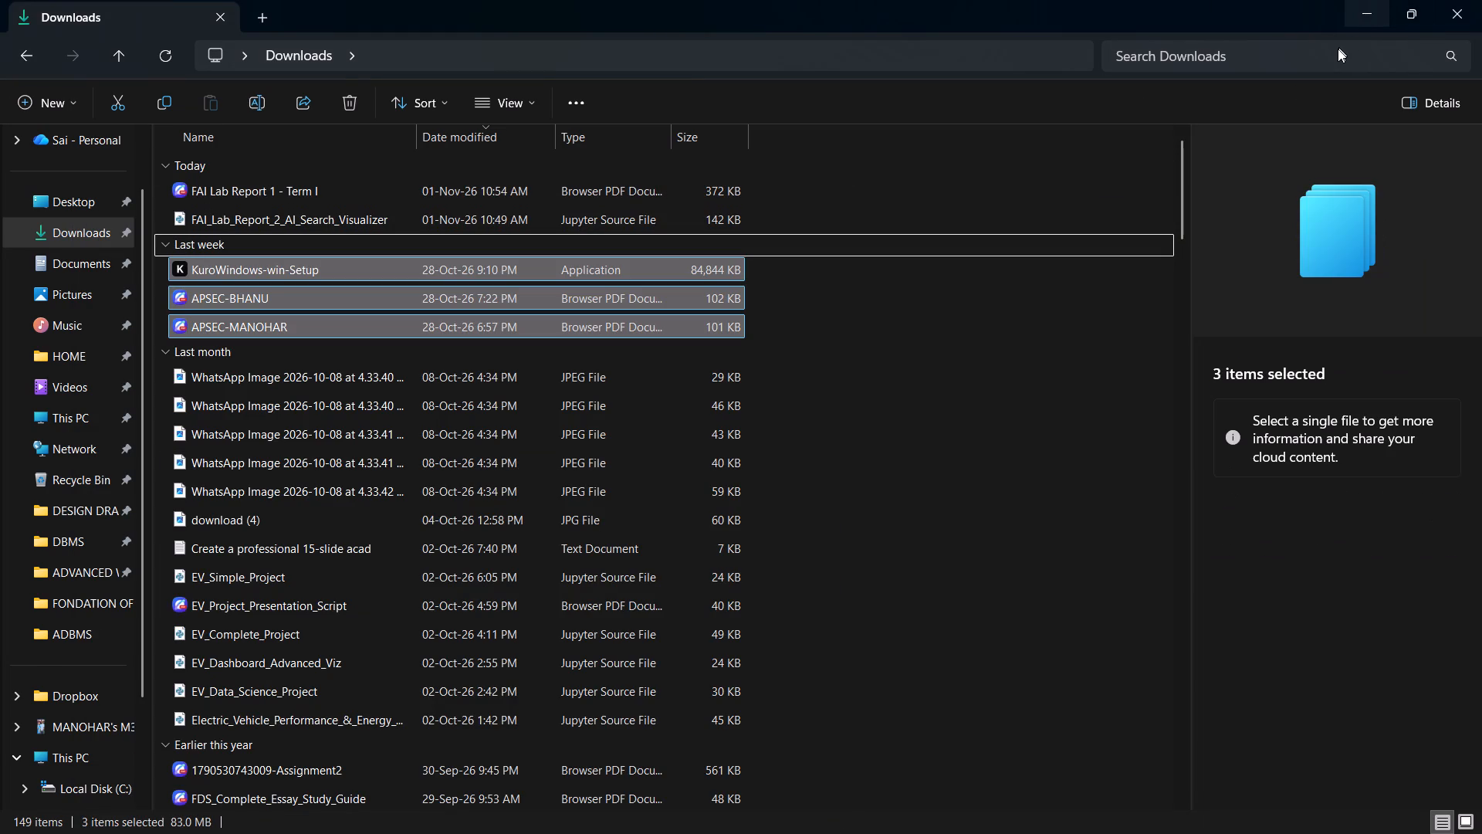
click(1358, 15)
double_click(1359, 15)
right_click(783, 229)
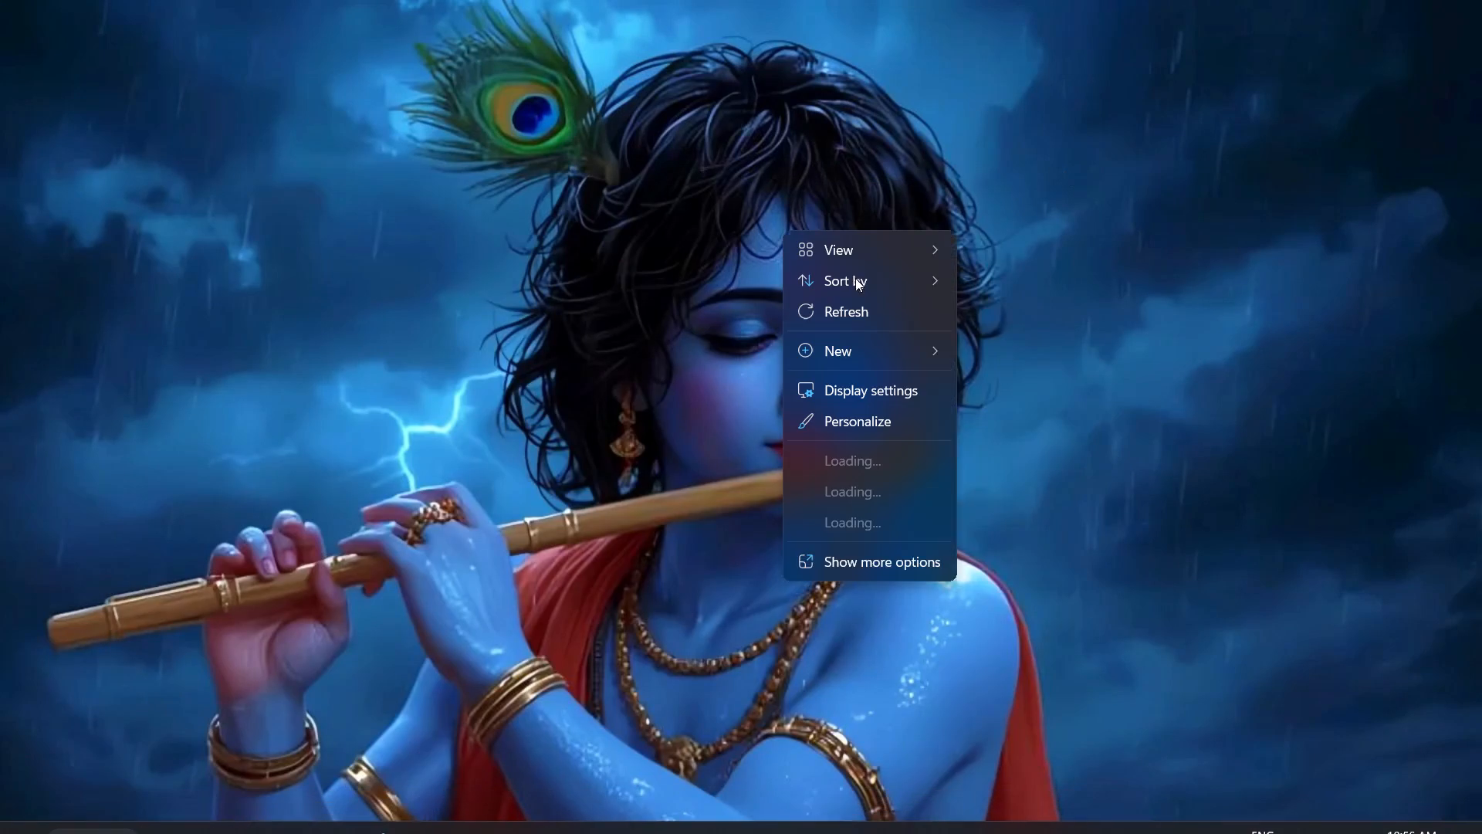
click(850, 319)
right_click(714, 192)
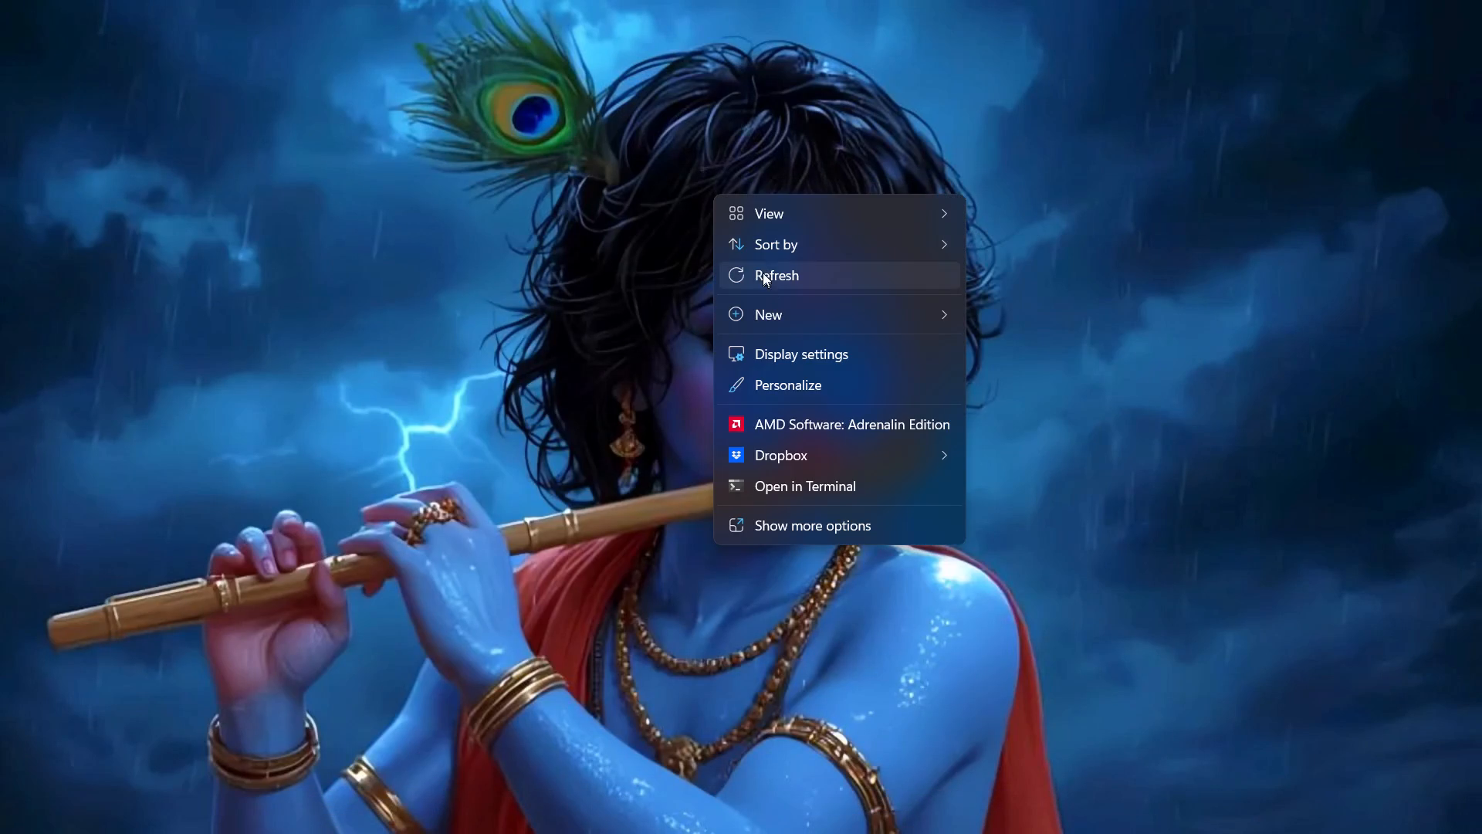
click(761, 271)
Search the web for "pdf to word" in a new Samsung Browser tab and open iLovePDF's PDF to Word converter.
click(347, 817)
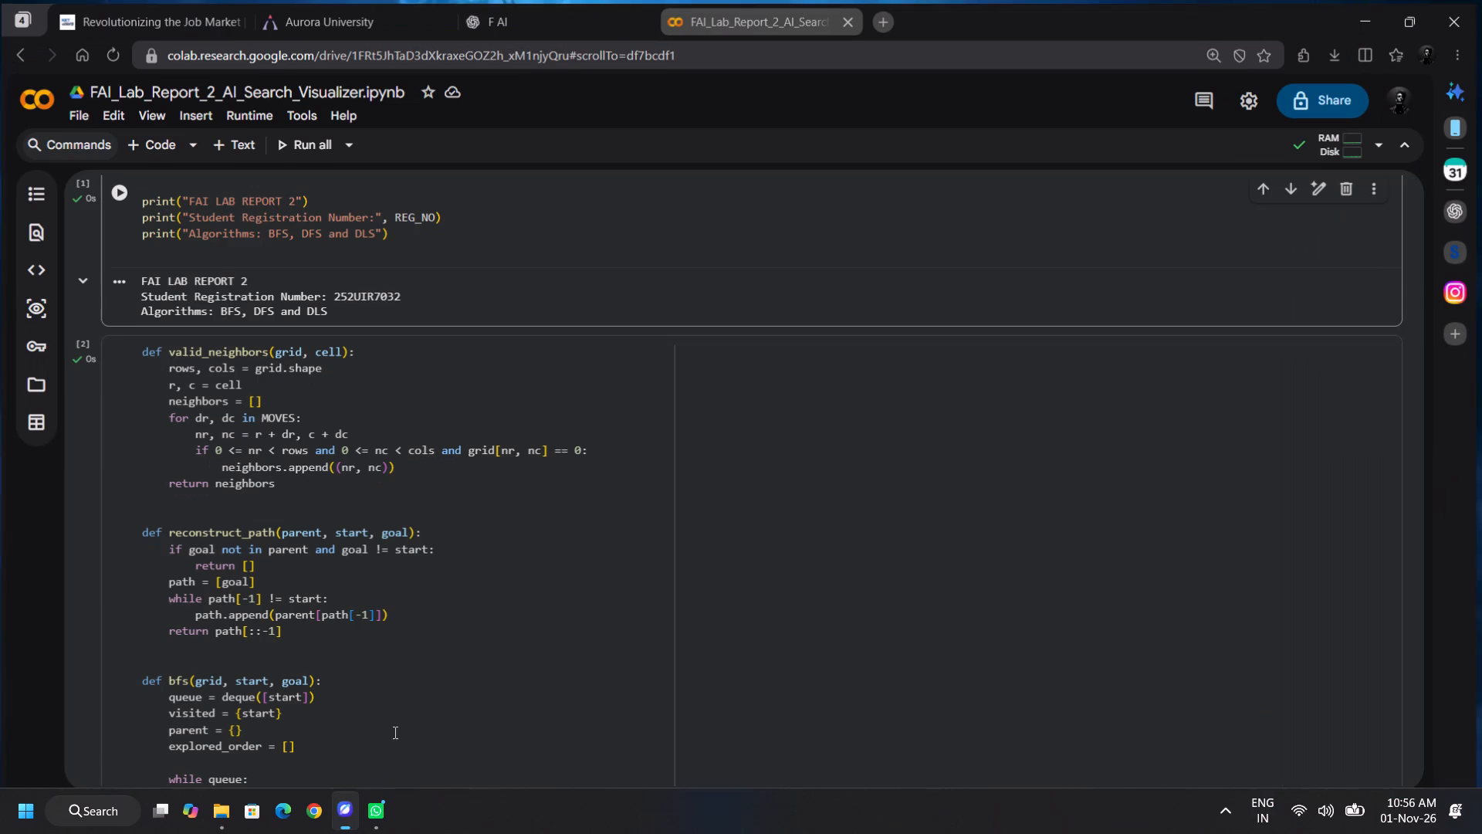
click(882, 18)
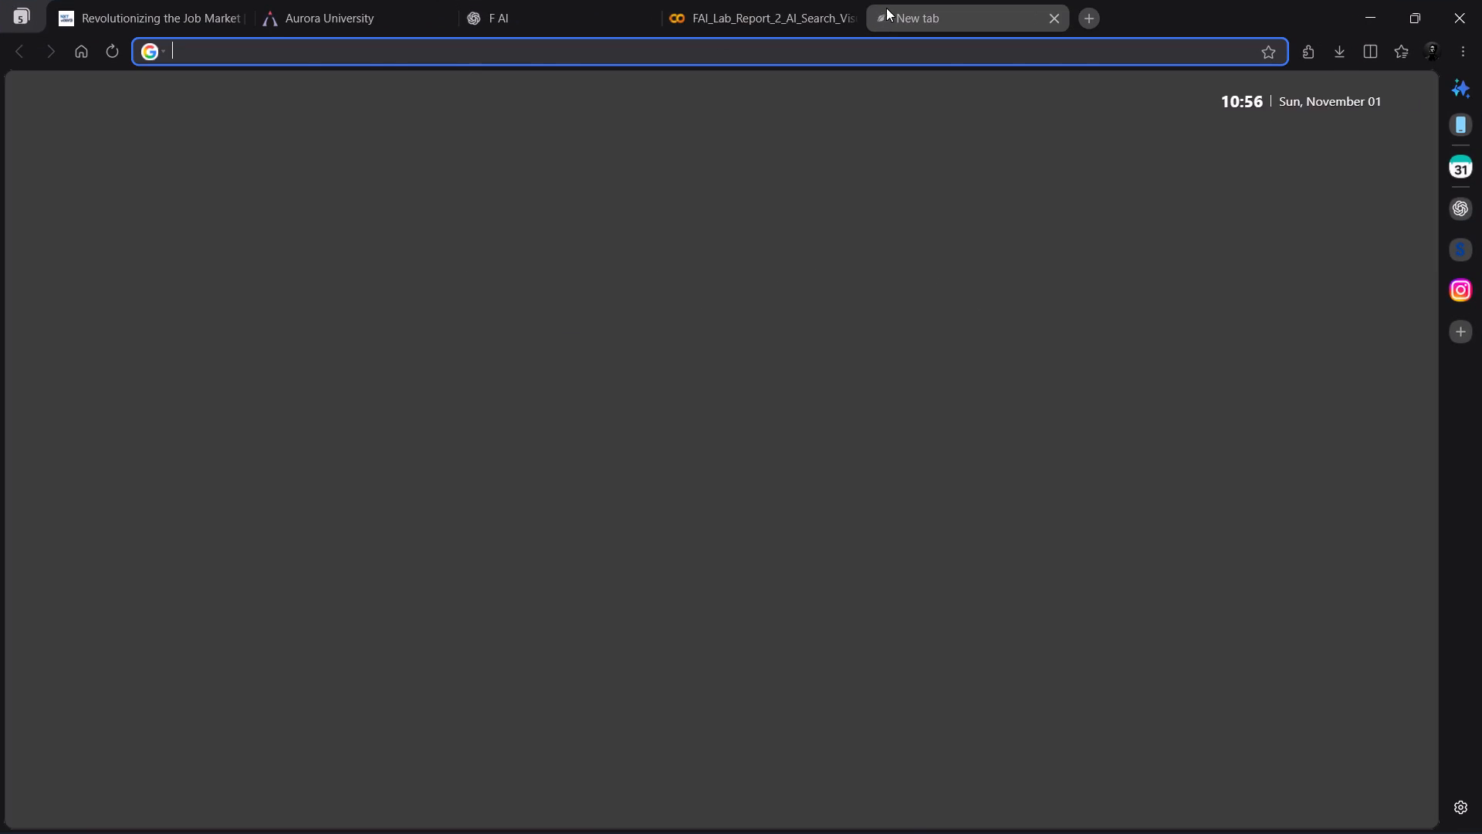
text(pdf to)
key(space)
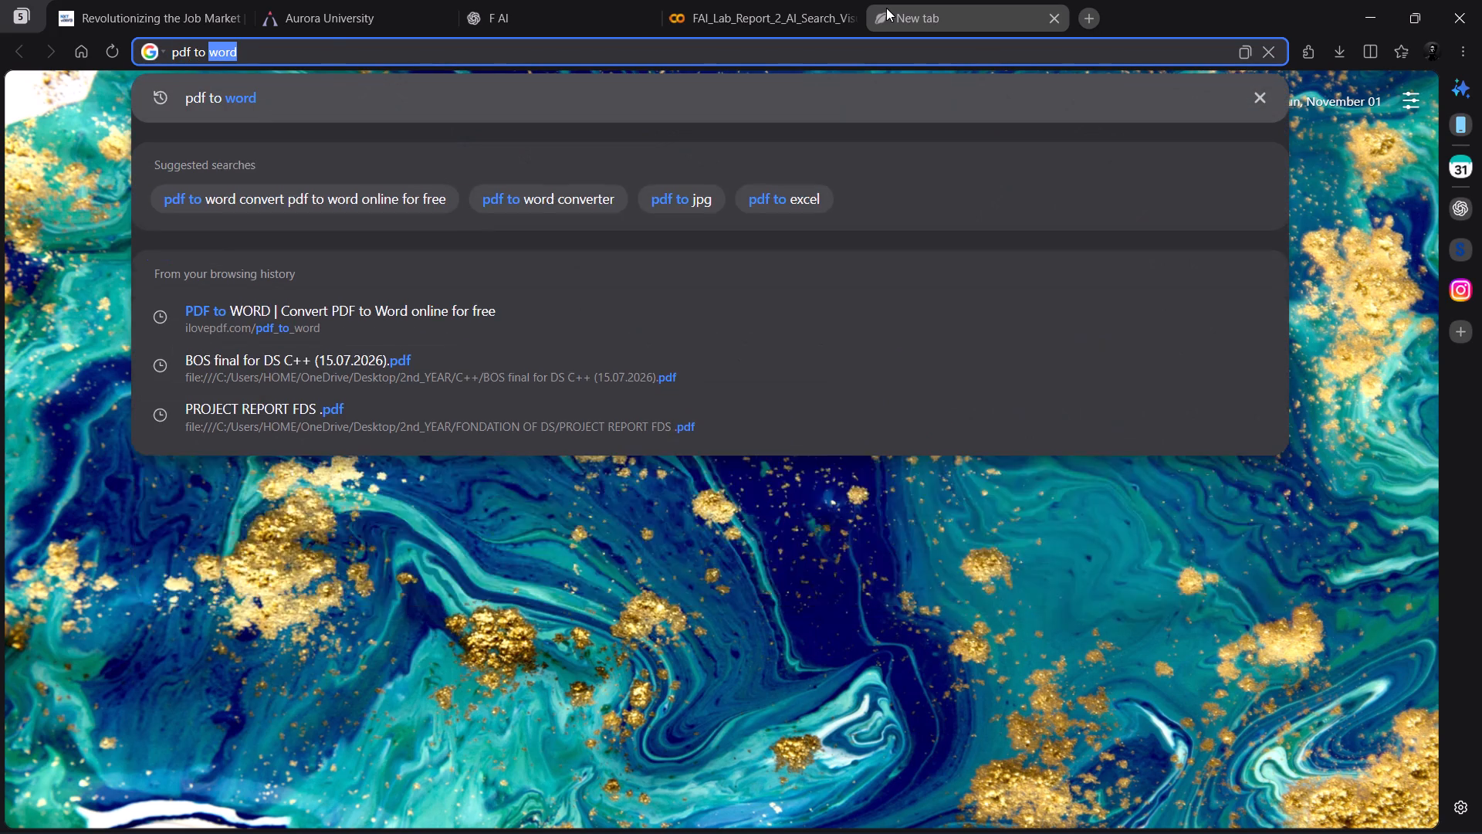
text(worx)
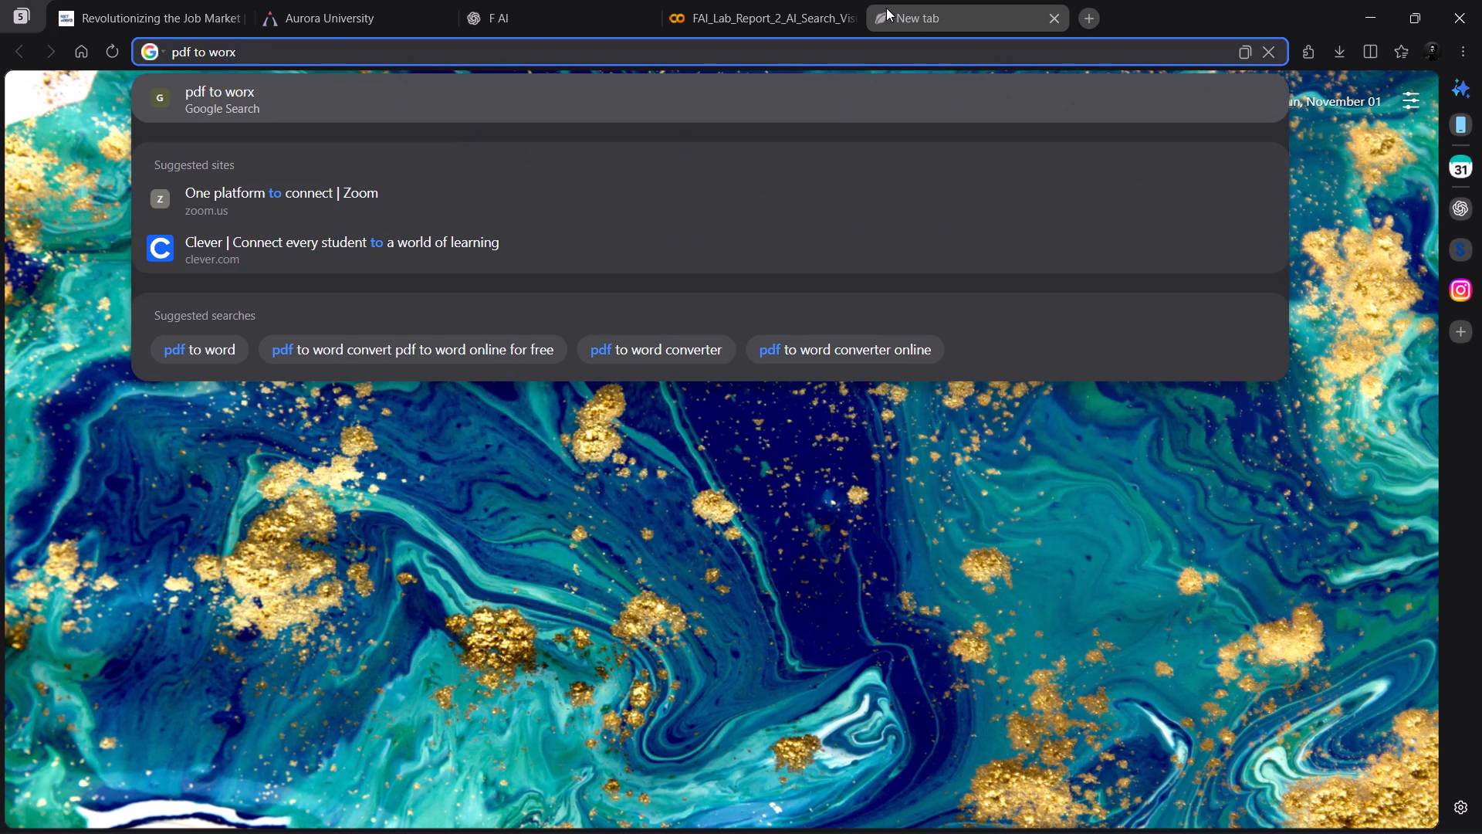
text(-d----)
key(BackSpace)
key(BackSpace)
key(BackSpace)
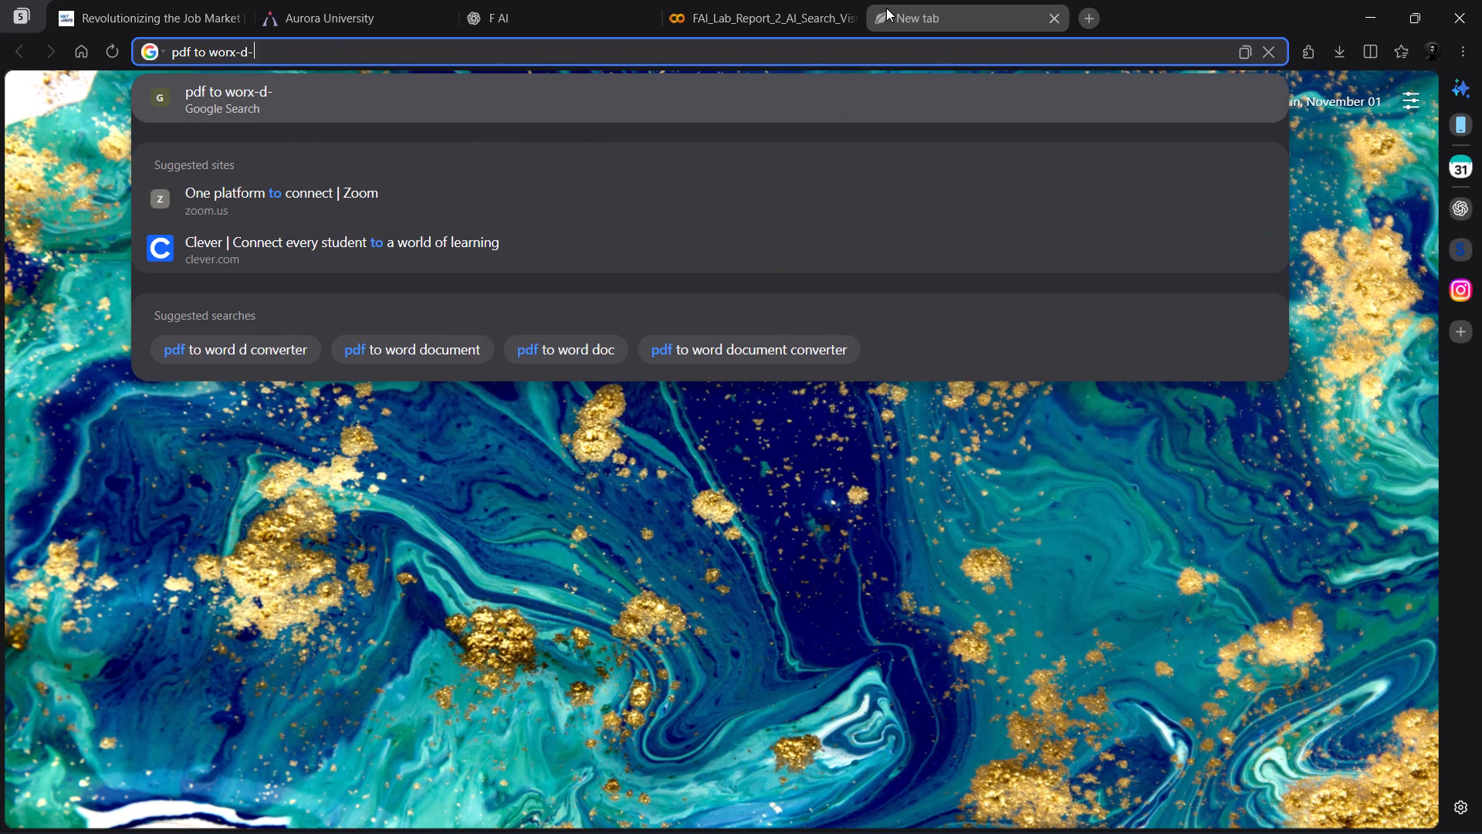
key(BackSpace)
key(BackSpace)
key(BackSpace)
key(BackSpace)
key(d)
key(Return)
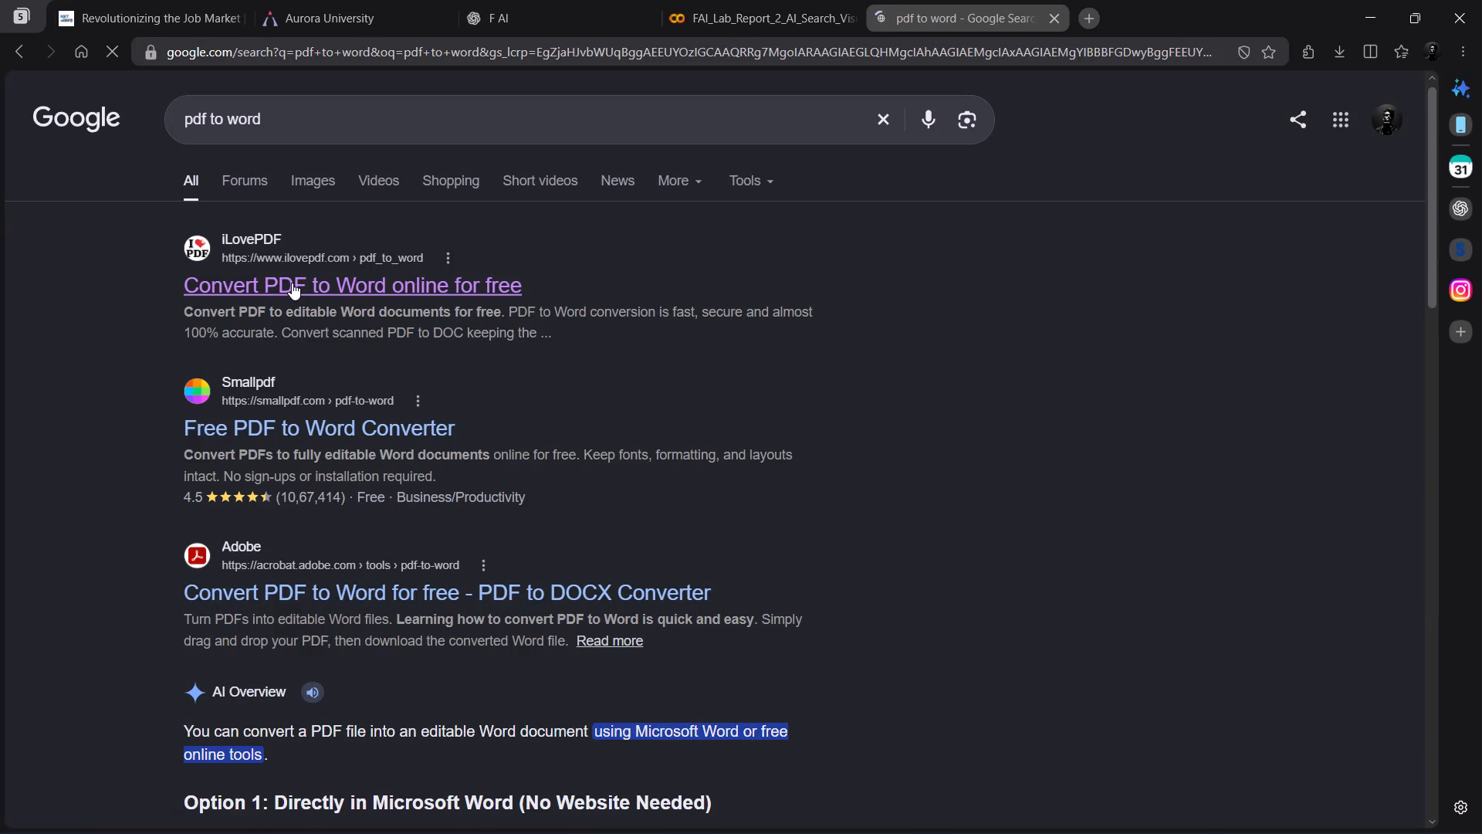
click(292, 283)
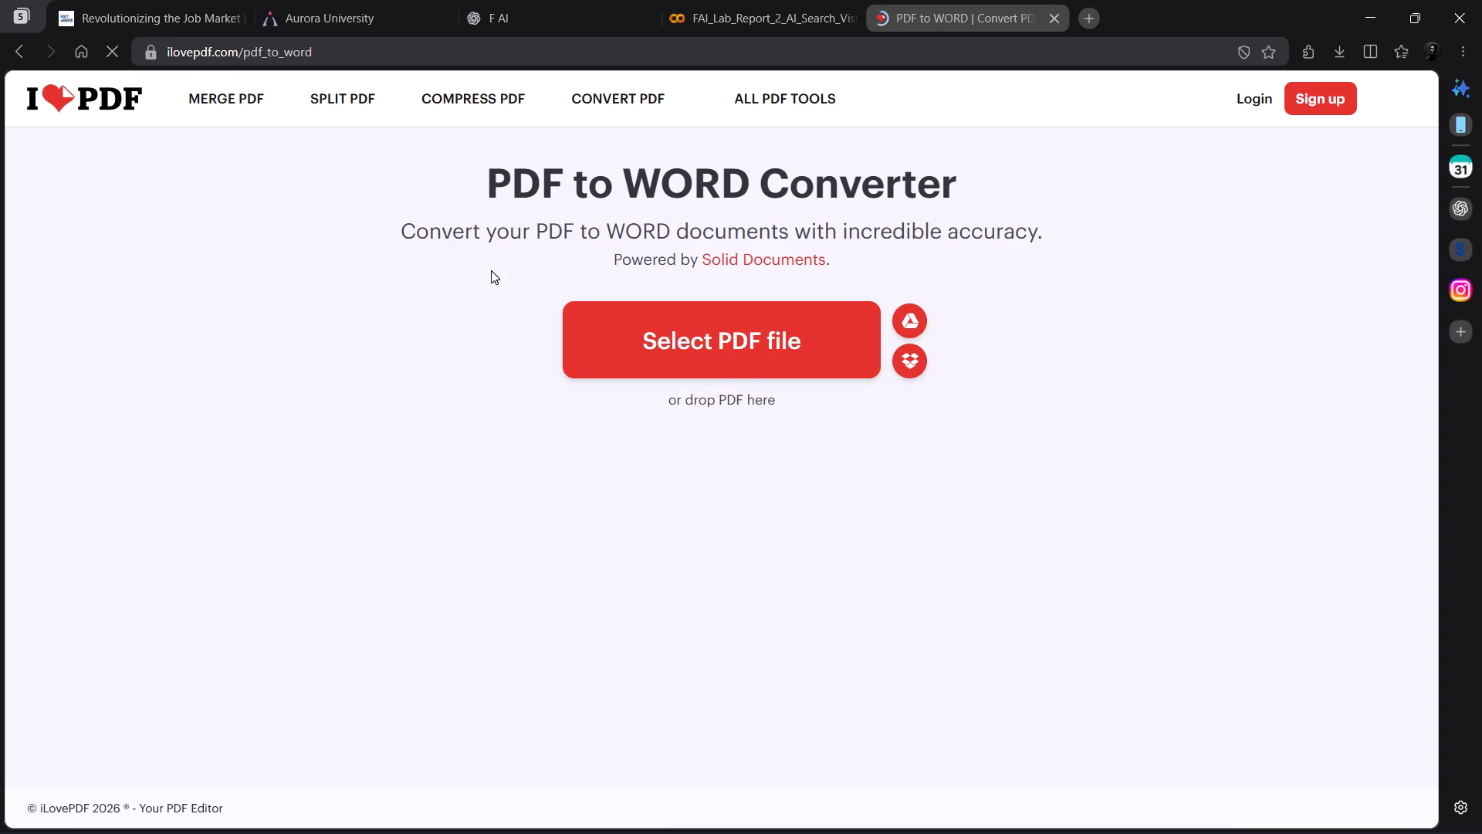
Upload FAI Lab Report 1 - Term I from the Downloads folder to iLovePDF and convert it to Word.
click(730, 365)
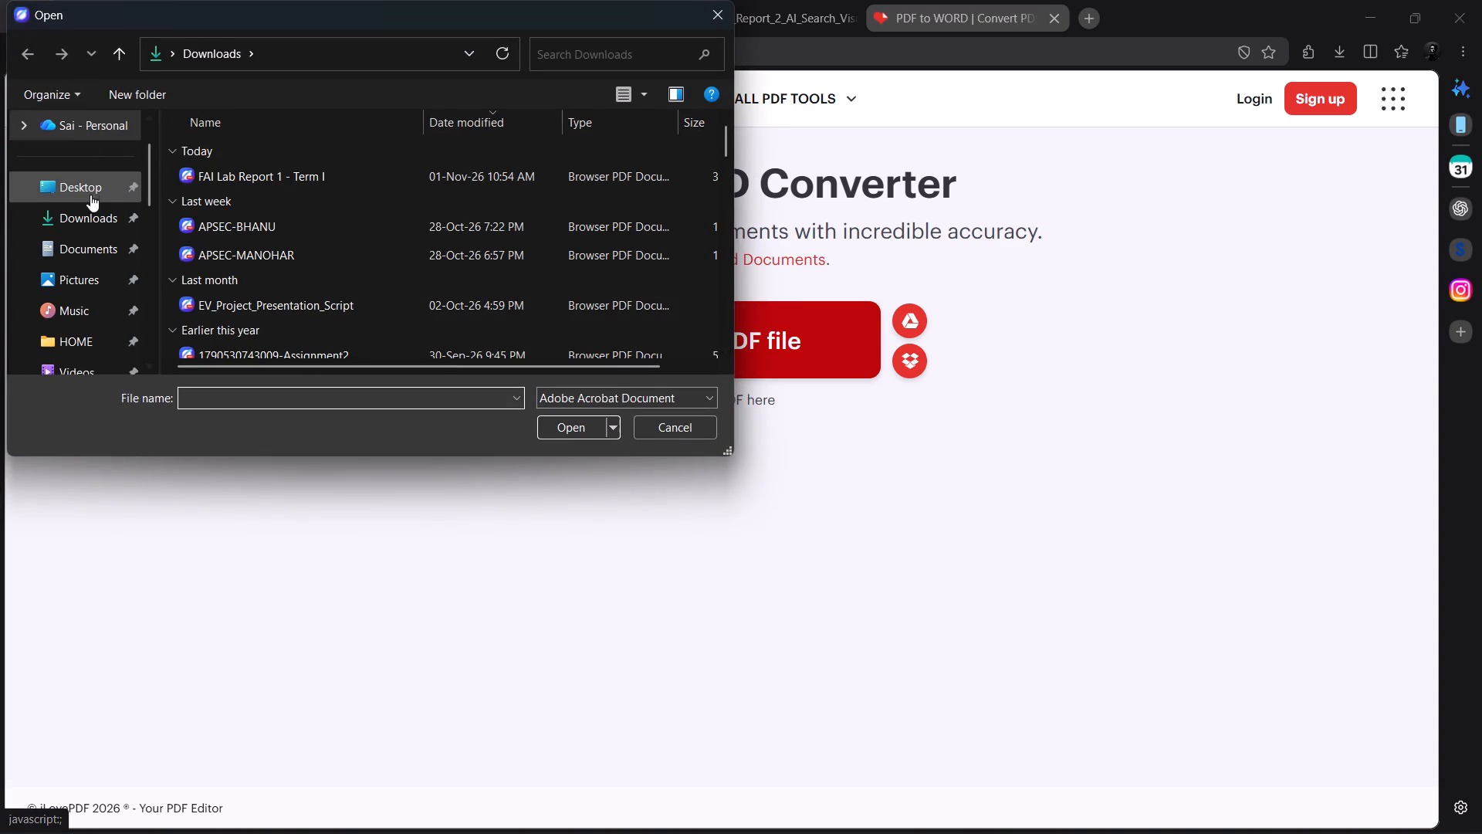
click(100, 213)
click(316, 185)
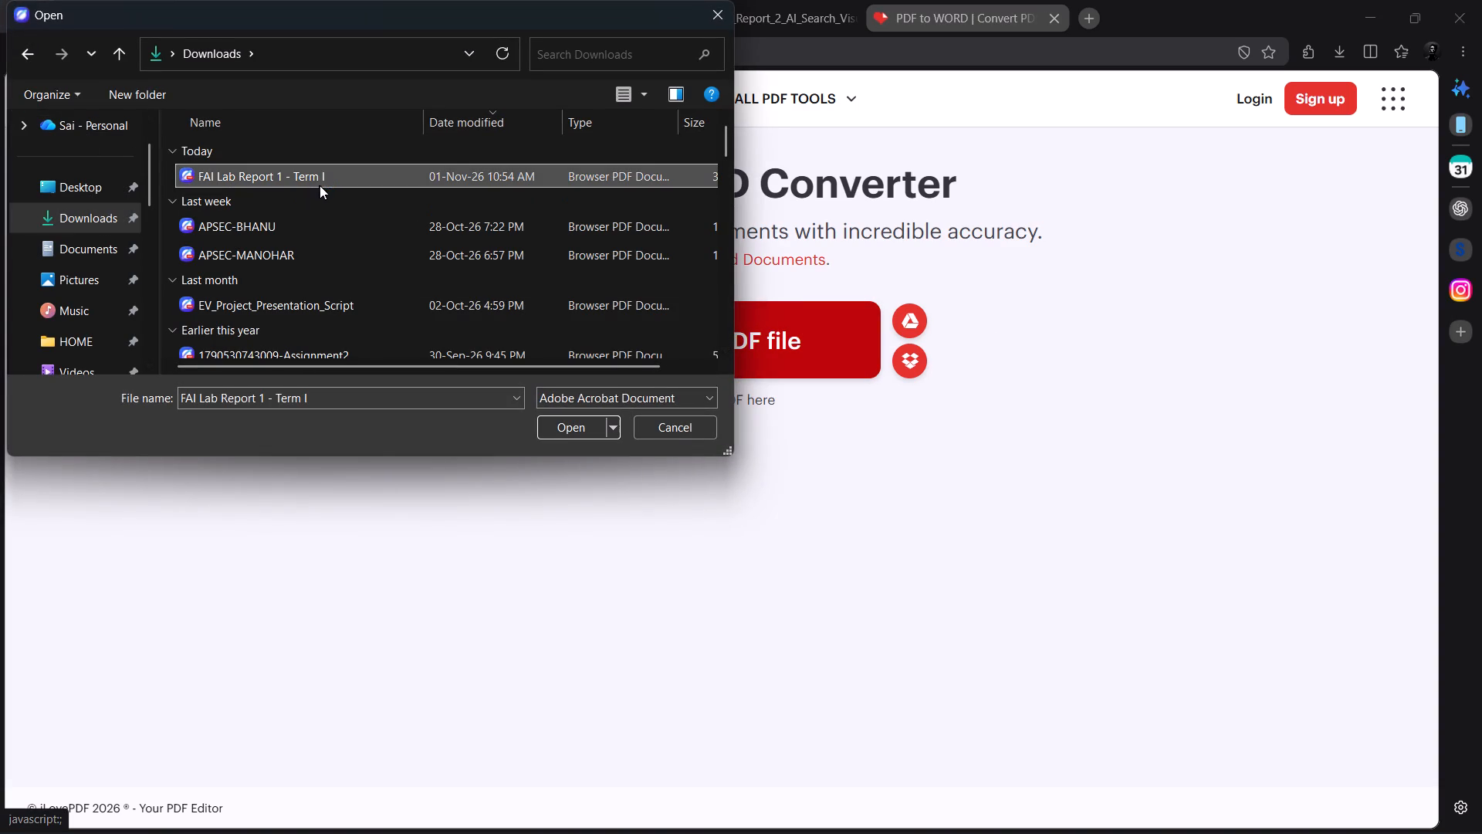
click(557, 422)
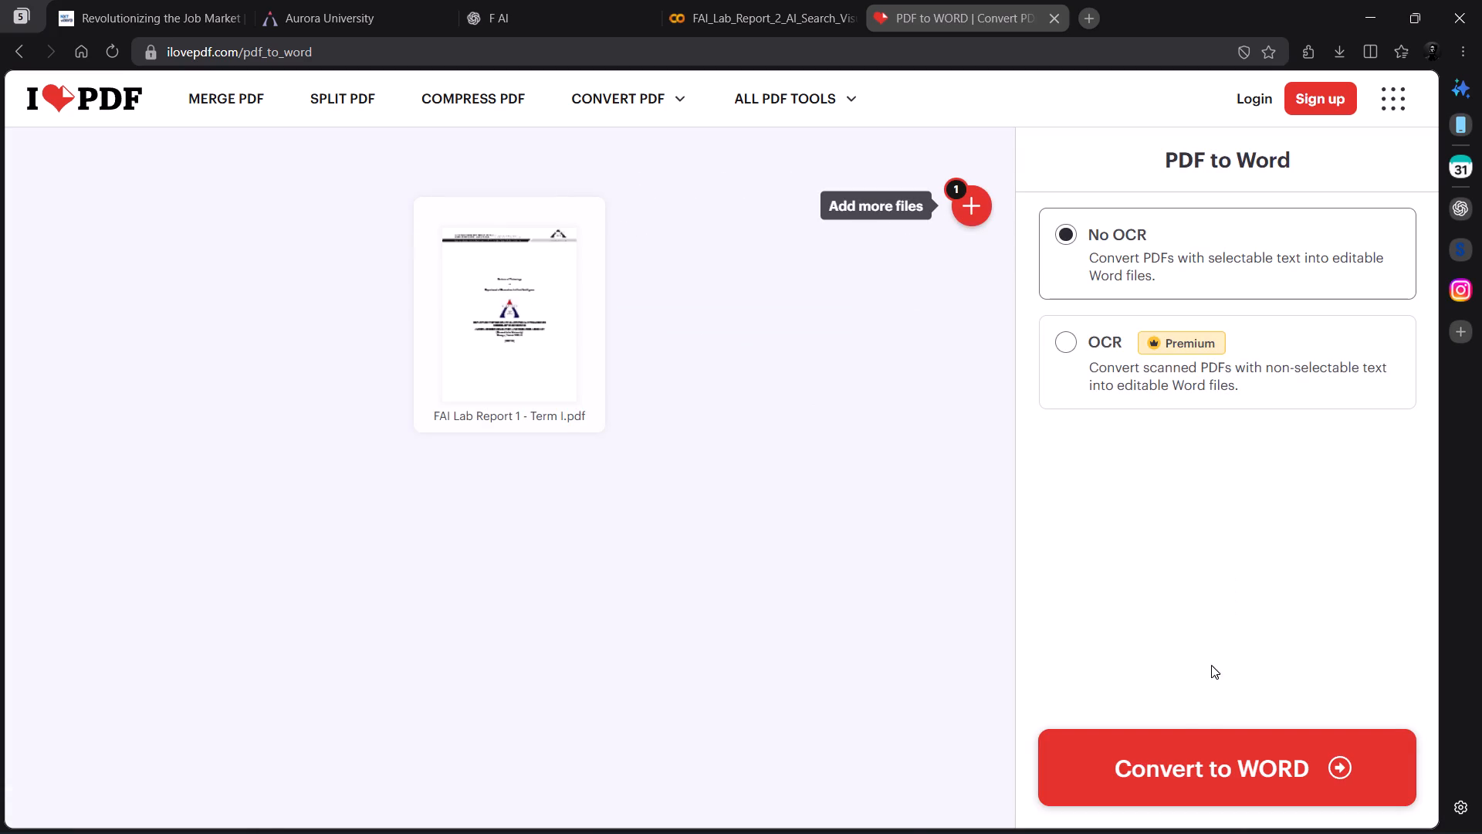
click(1196, 763)
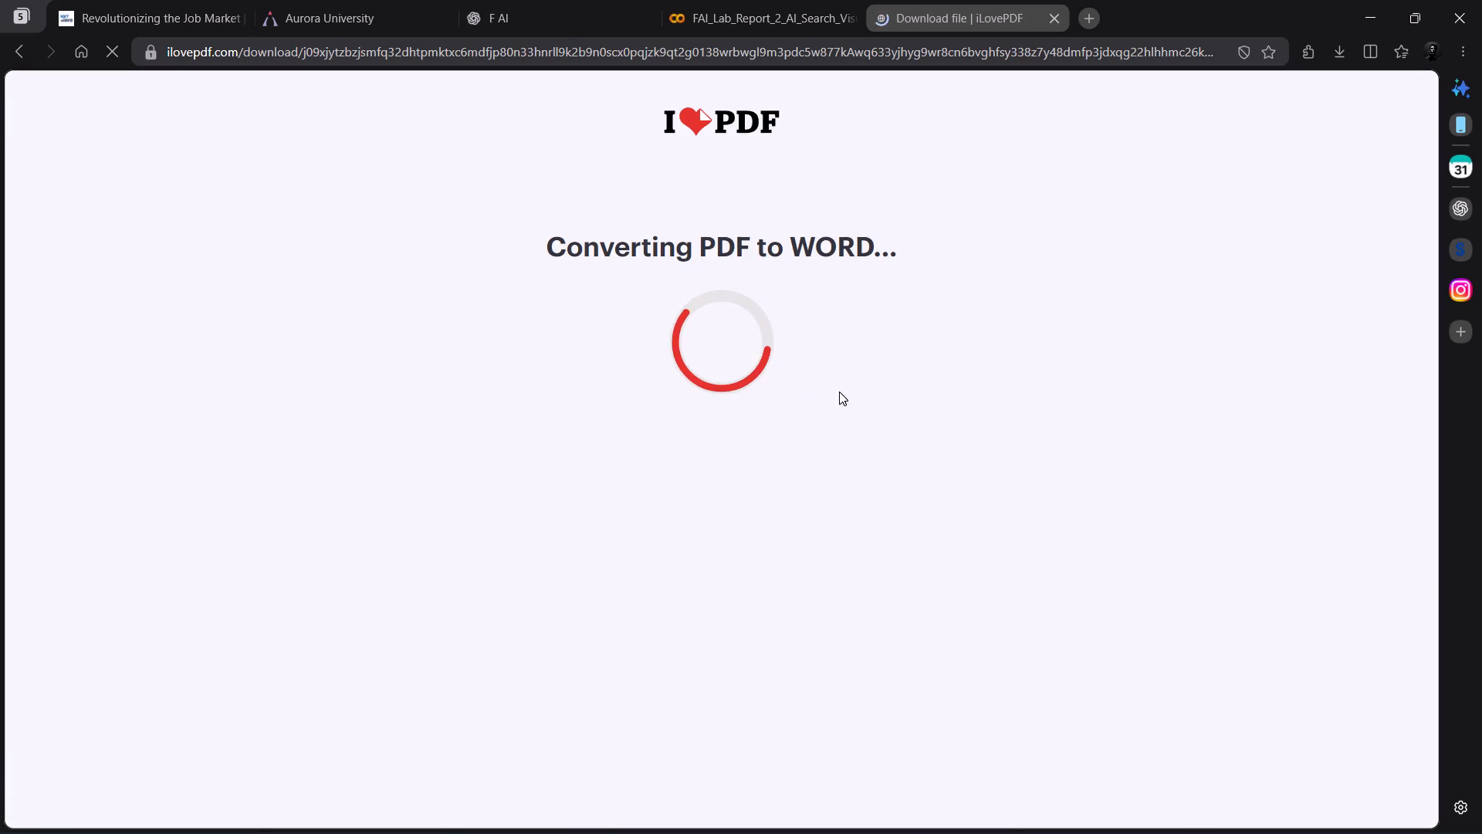
Save the converted Word document as "FAI Lab Report 1 - Term I" (DOCX) in the Downloads folder and close the iLovePDF tab.
click(719, 254)
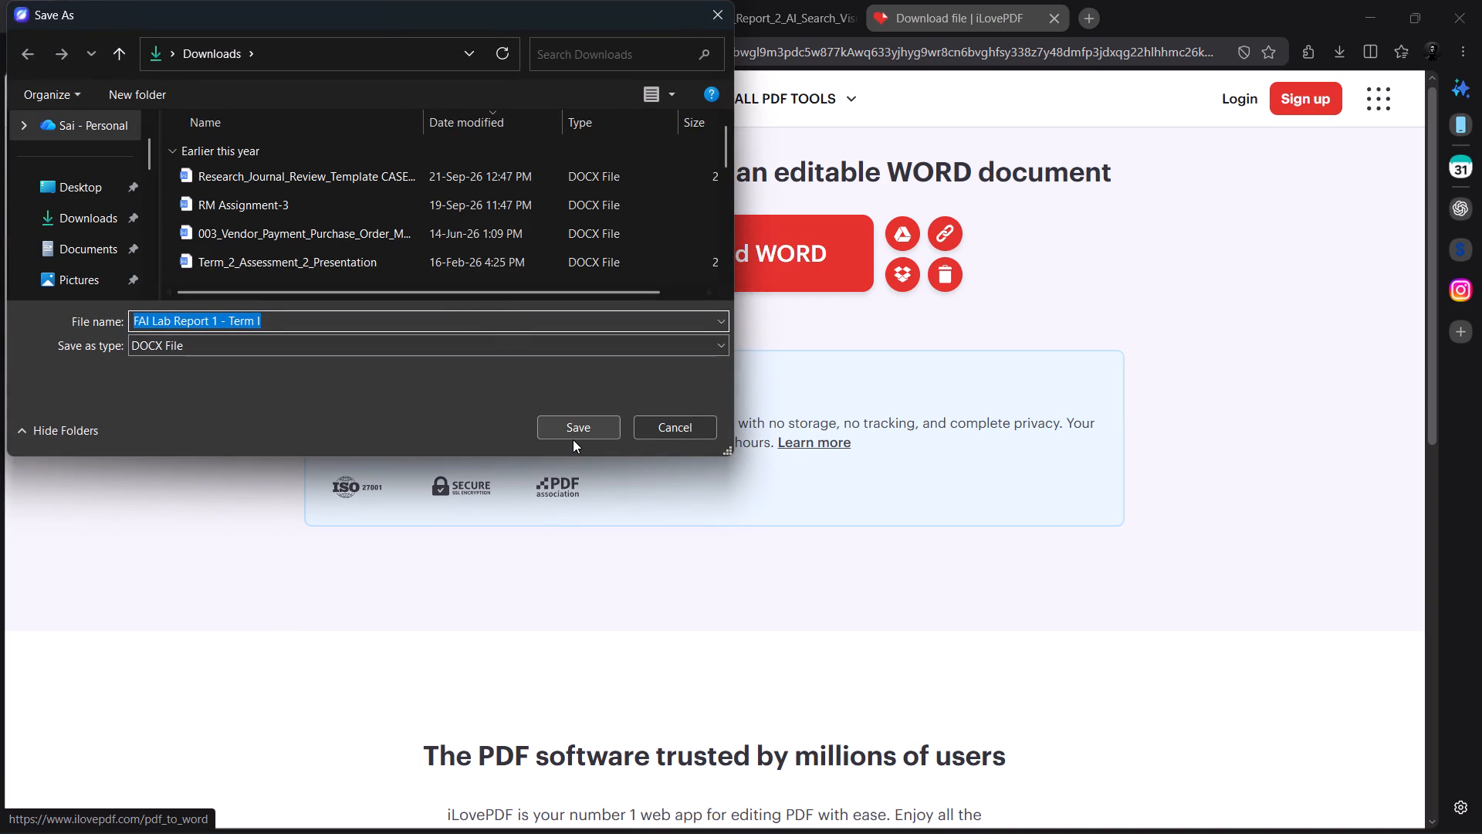
click(569, 435)
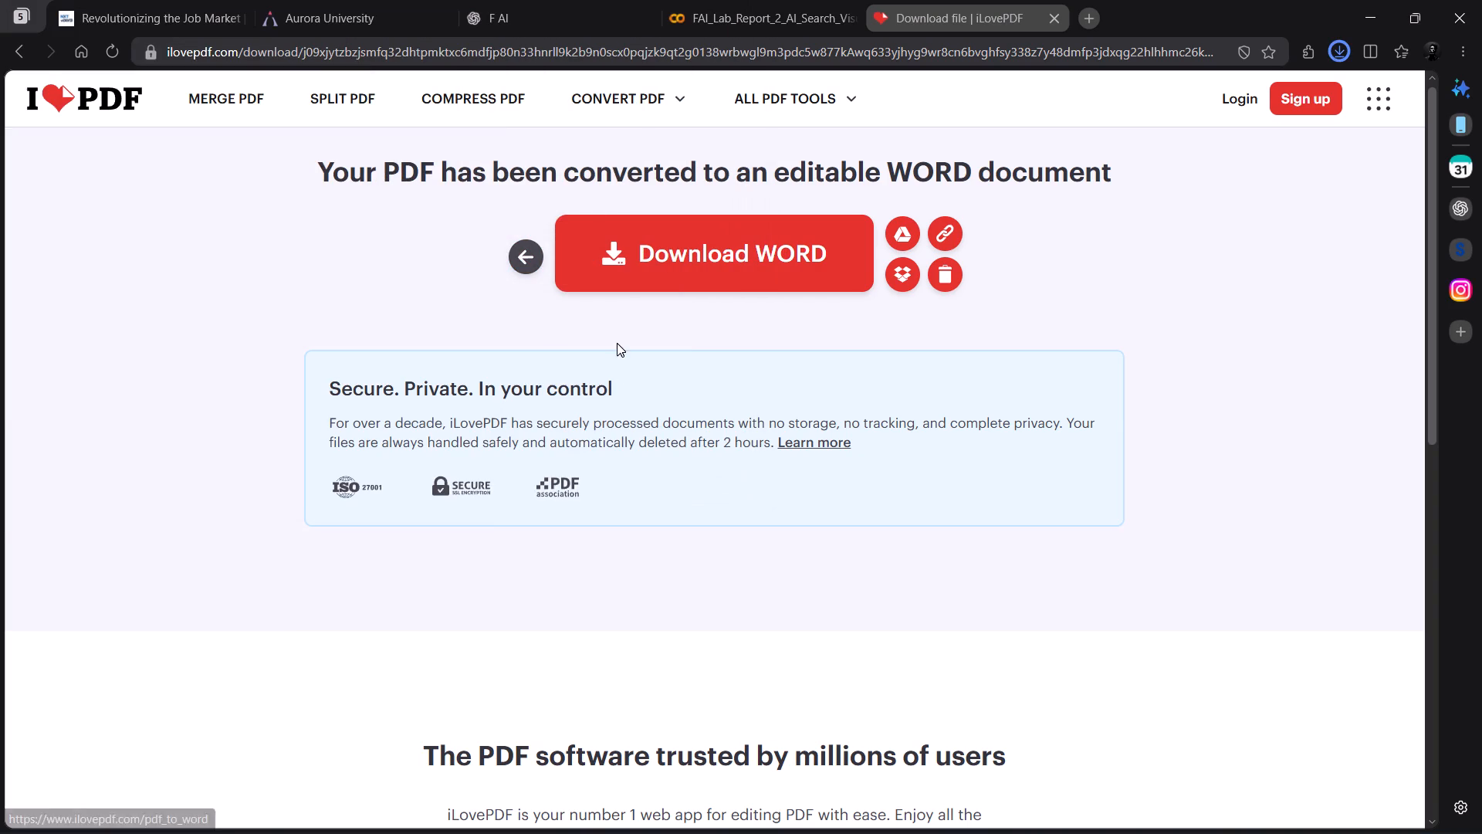
click(1054, 19)
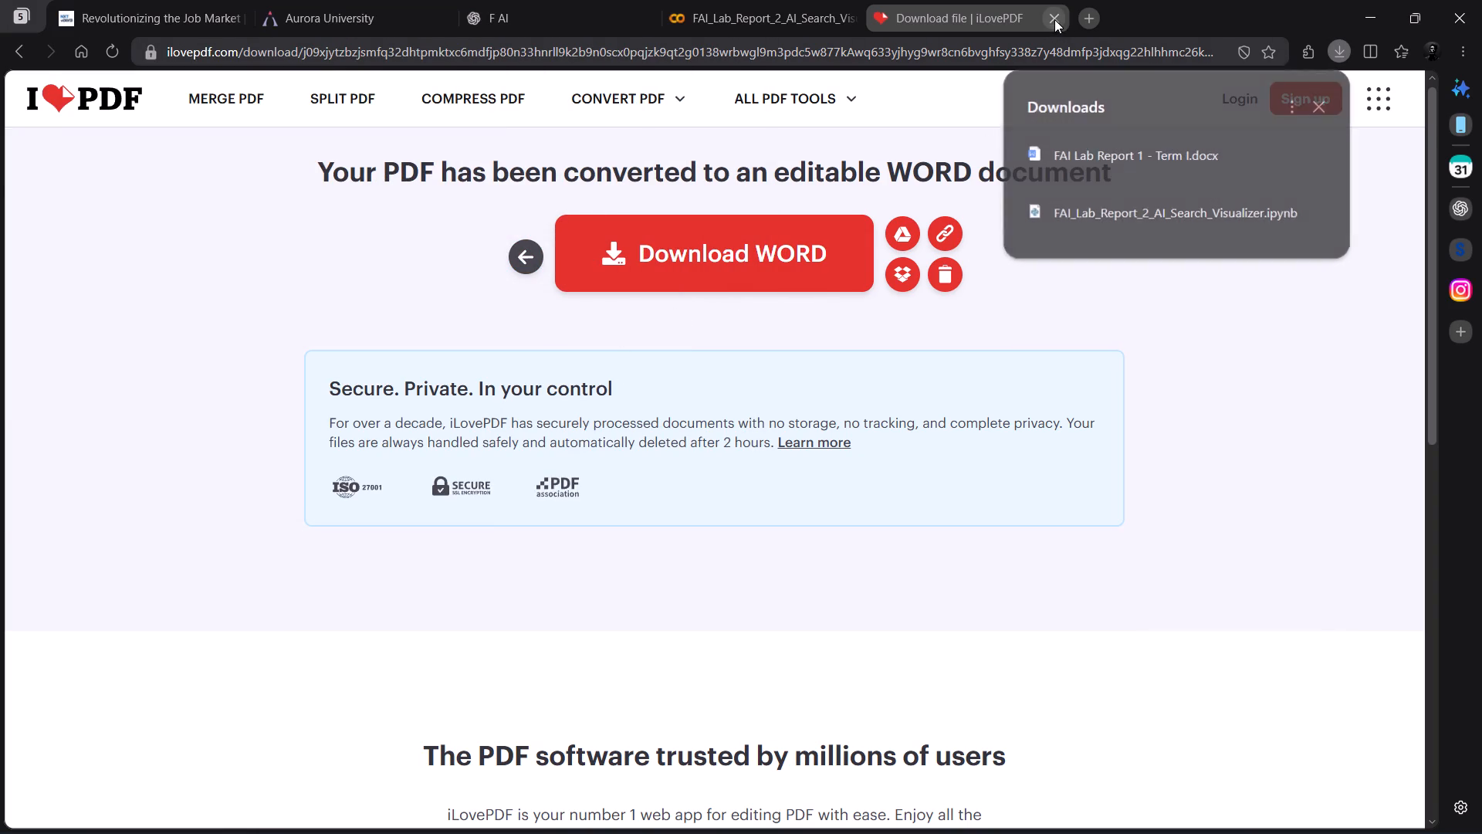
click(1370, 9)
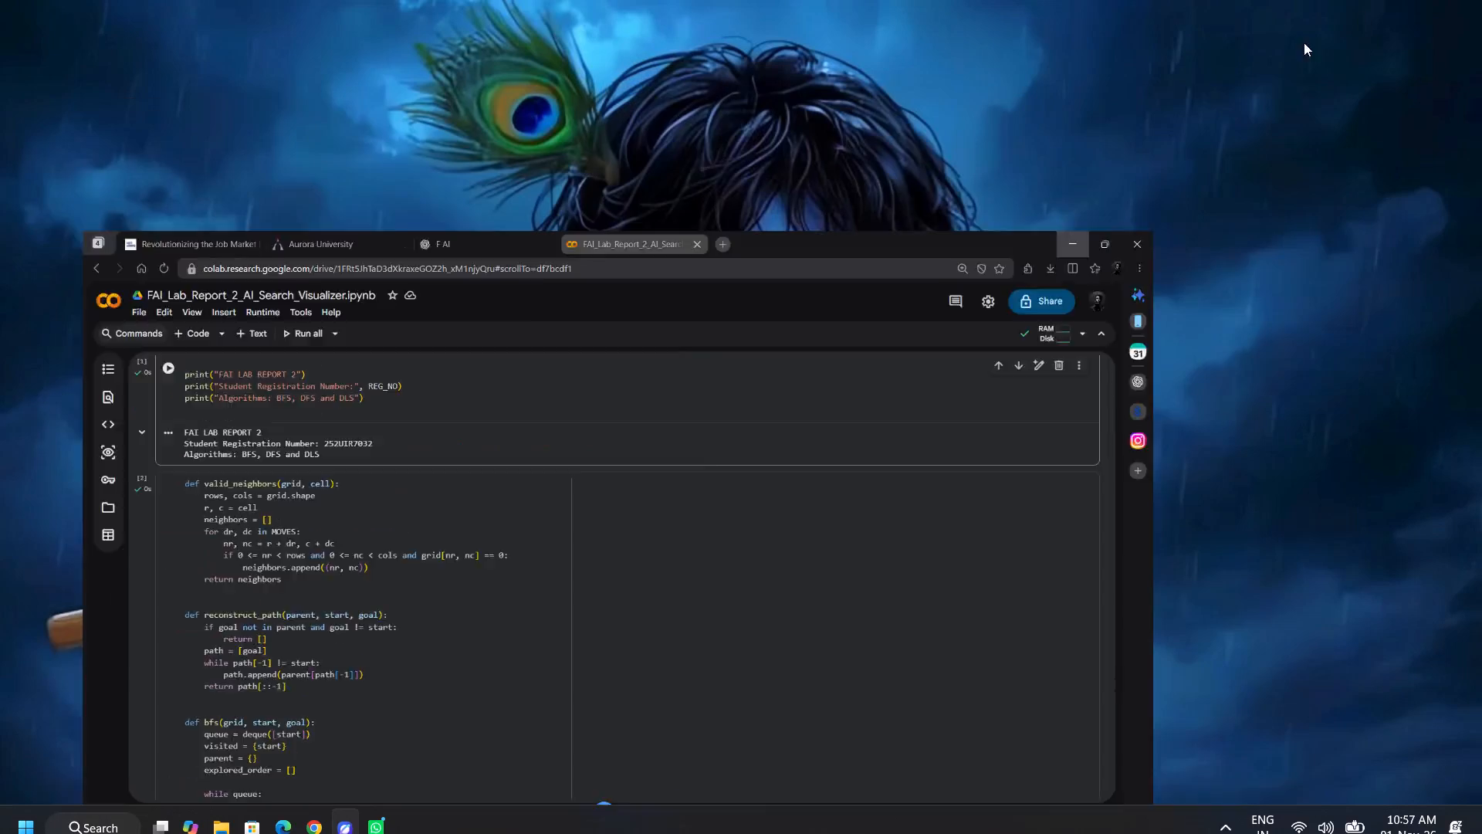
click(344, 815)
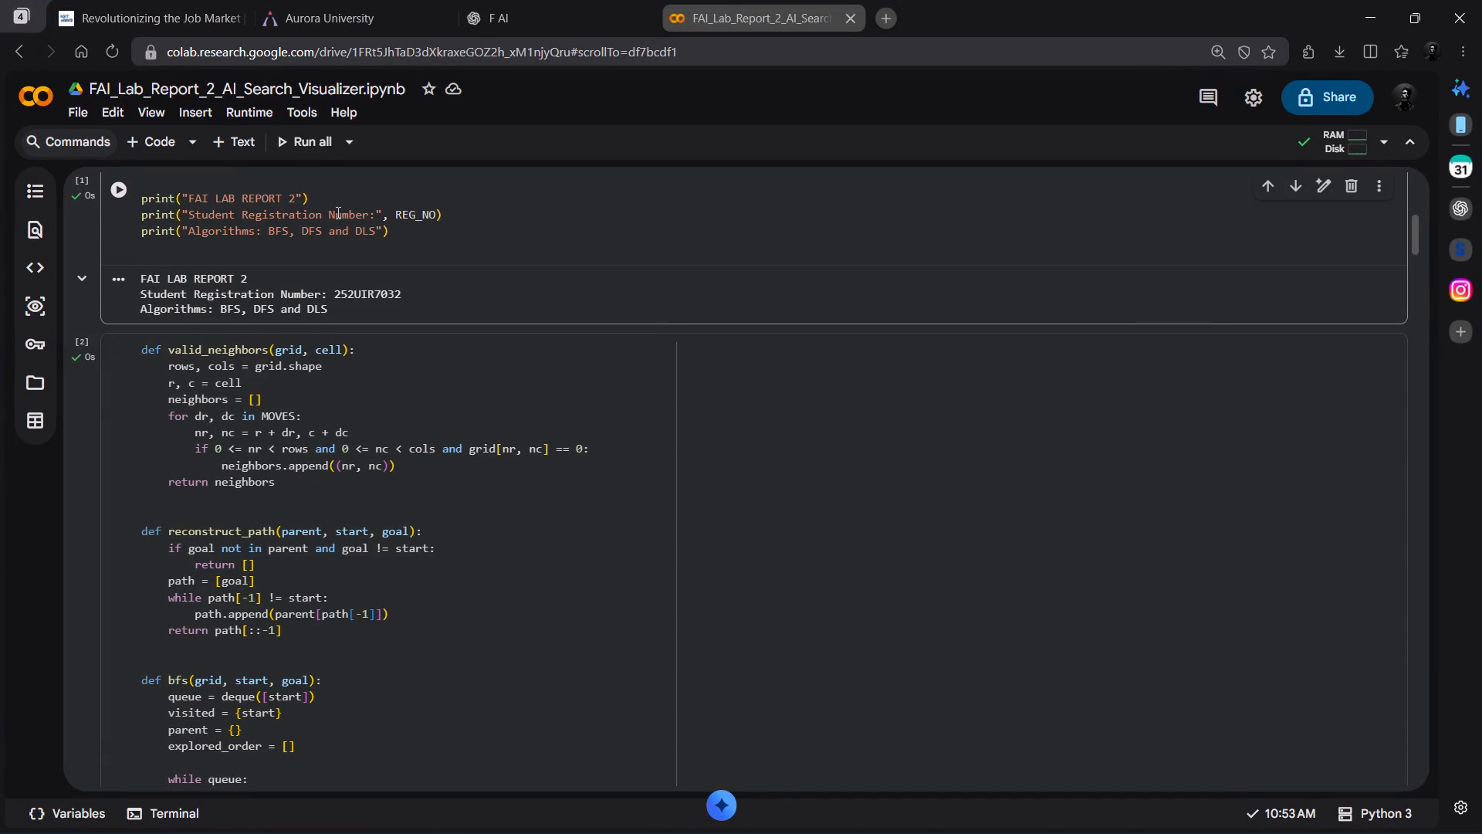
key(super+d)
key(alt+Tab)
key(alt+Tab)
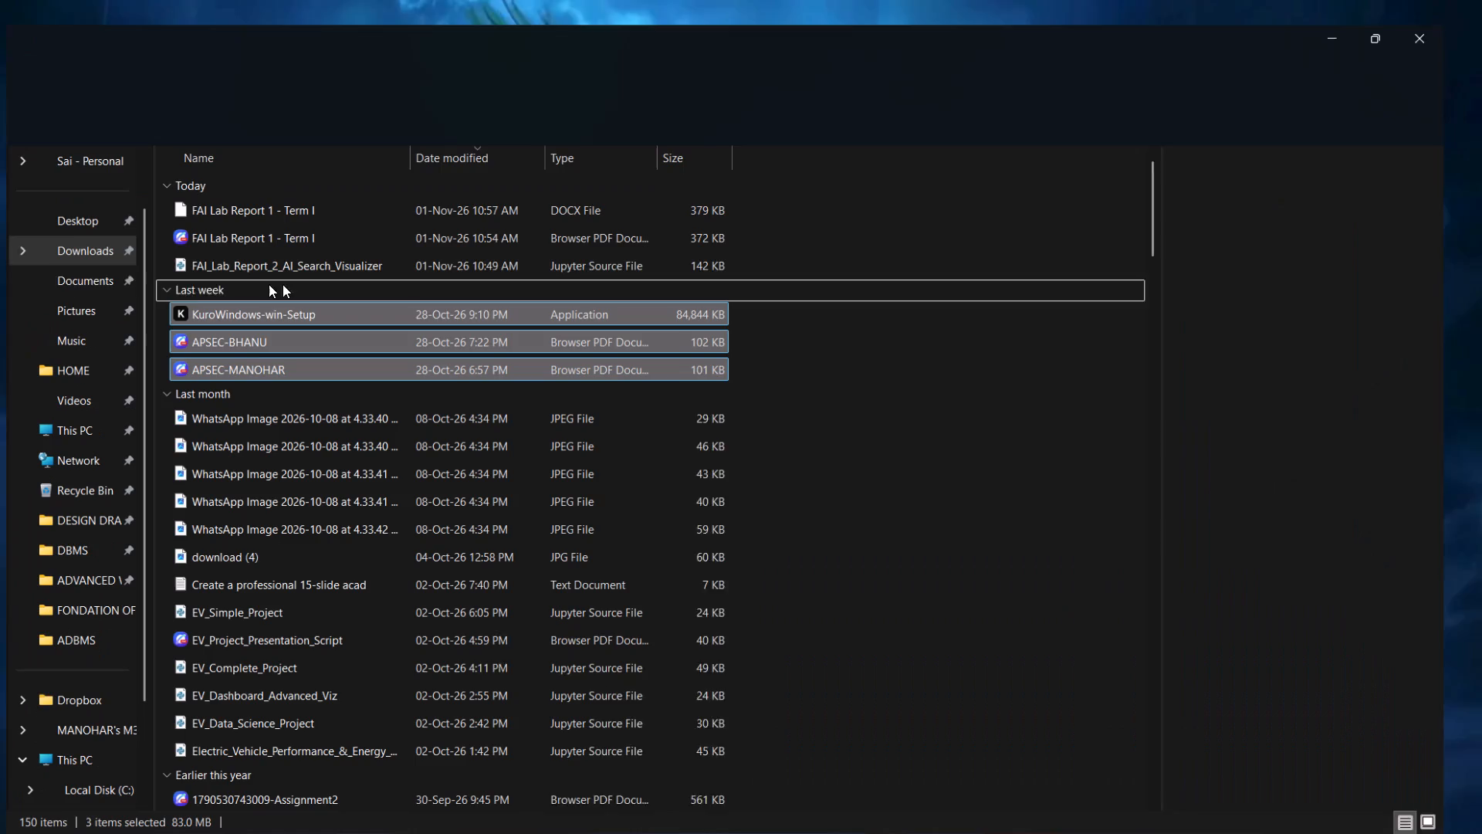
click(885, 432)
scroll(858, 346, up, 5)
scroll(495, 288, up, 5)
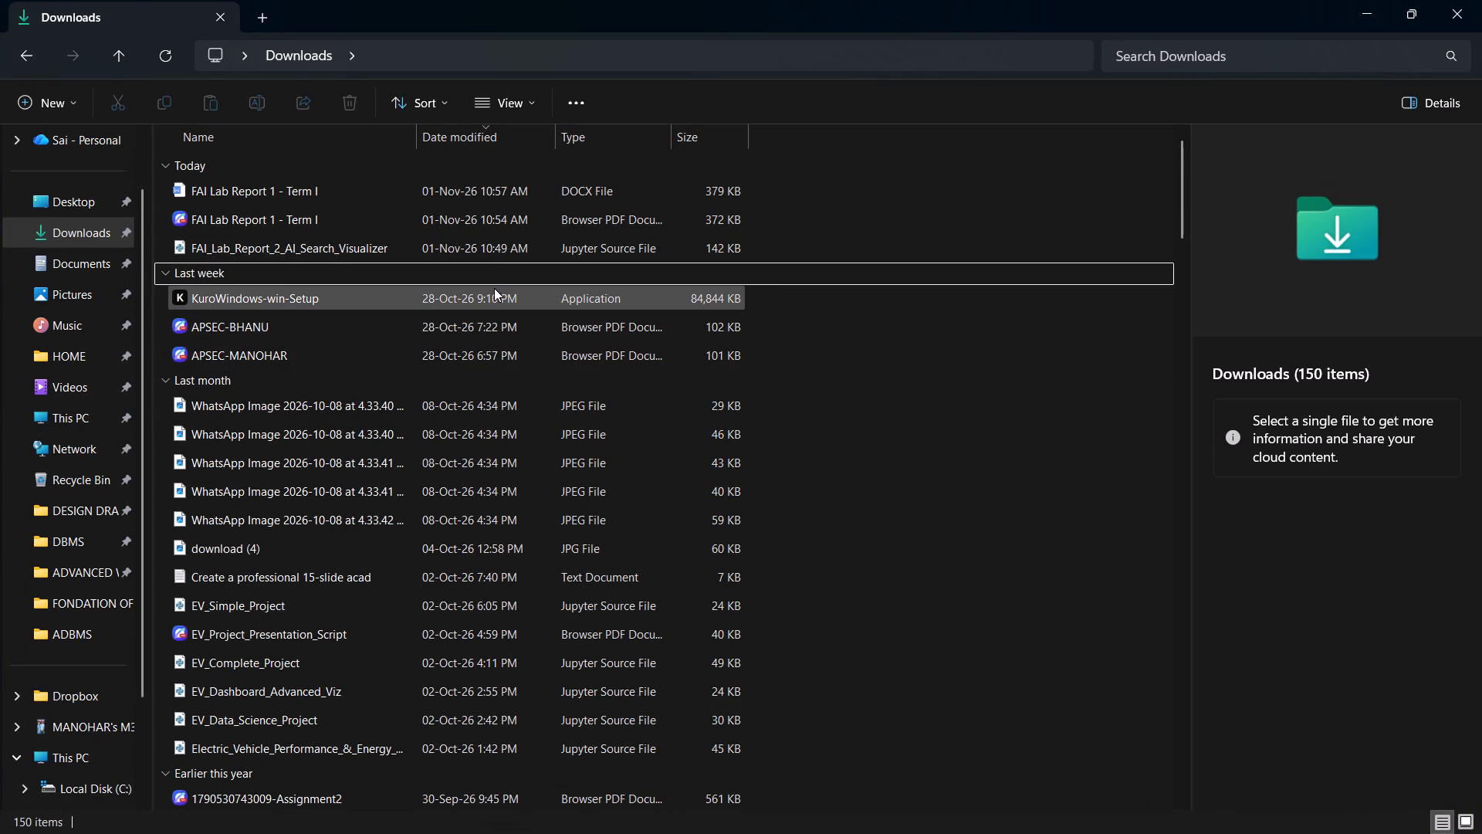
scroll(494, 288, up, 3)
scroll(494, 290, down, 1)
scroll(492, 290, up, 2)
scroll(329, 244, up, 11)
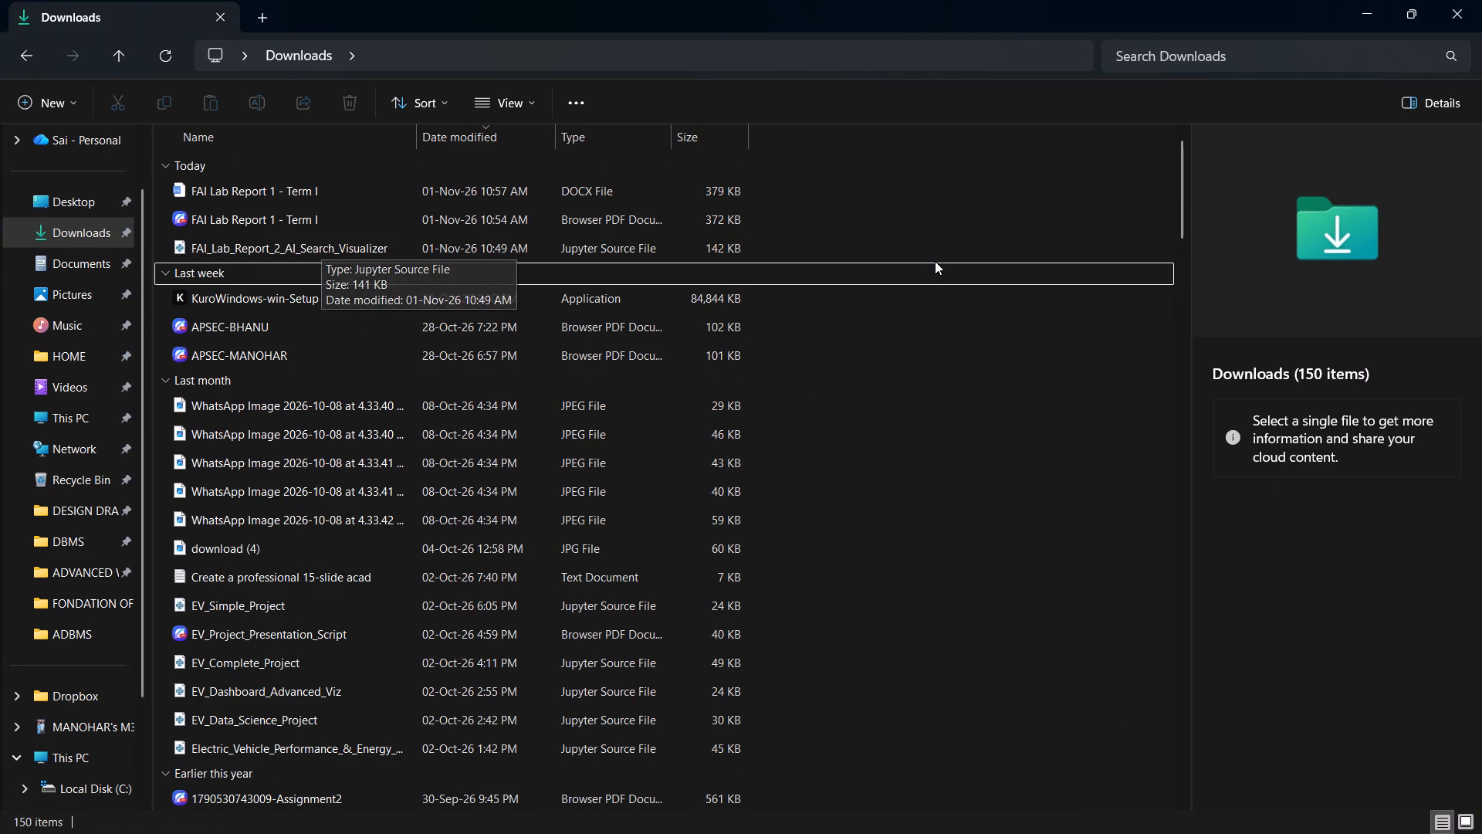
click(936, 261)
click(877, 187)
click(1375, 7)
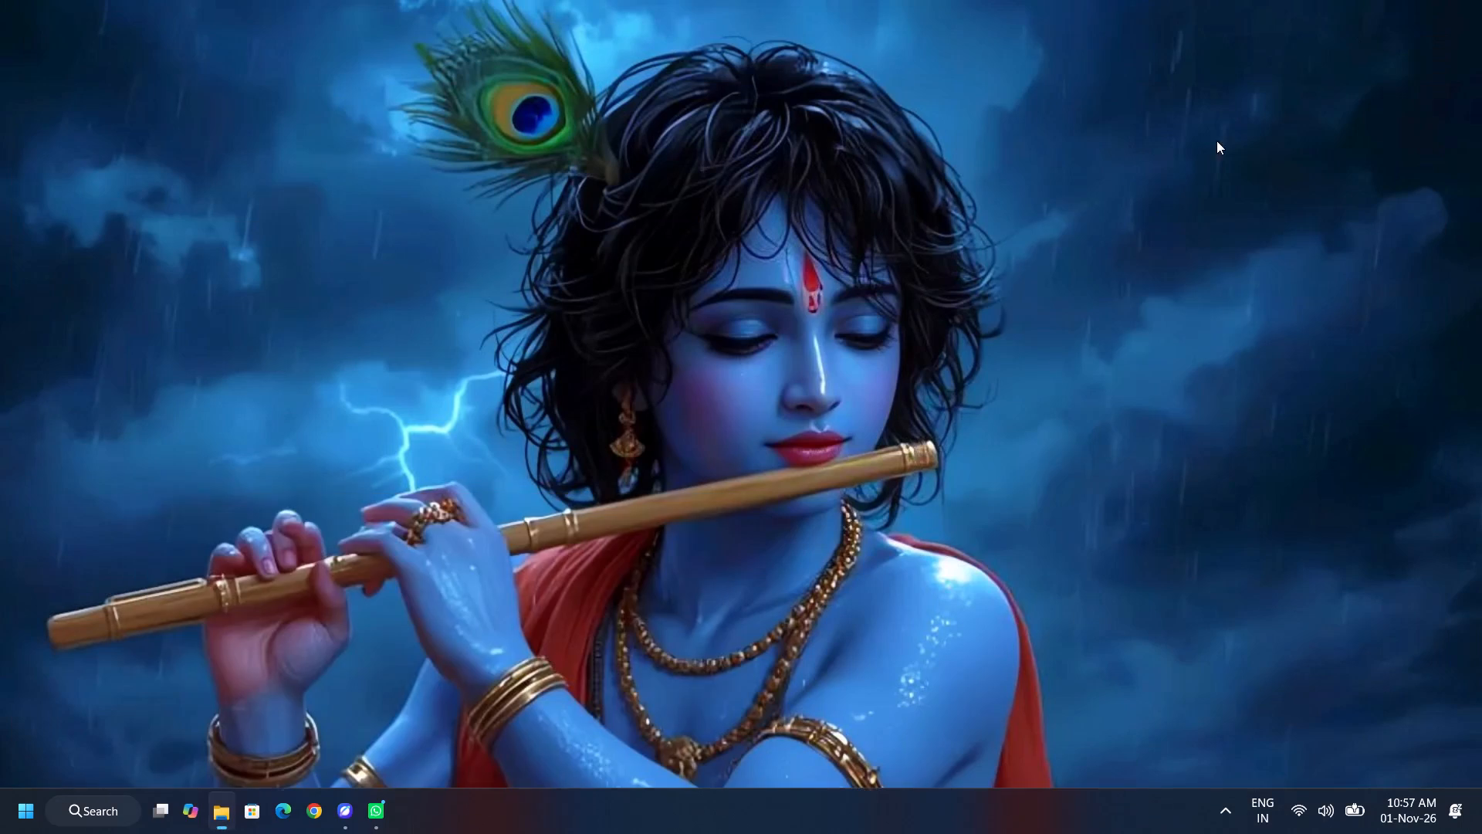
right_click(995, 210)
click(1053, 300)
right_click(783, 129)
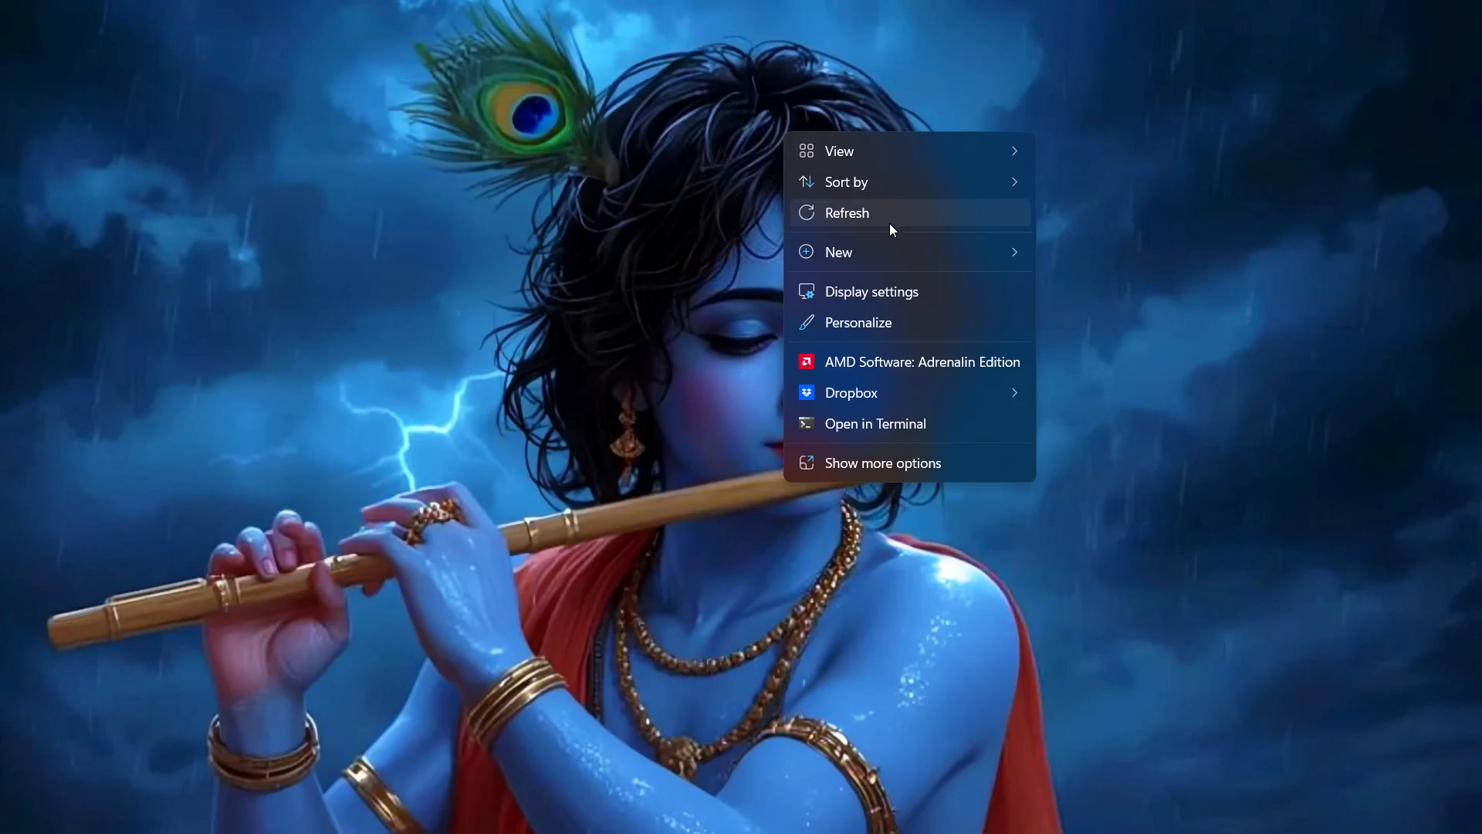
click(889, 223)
Open the DOCX version of FAI Lab Report 1 - Term I from the Downloads folder in WPS Office.
click(225, 818)
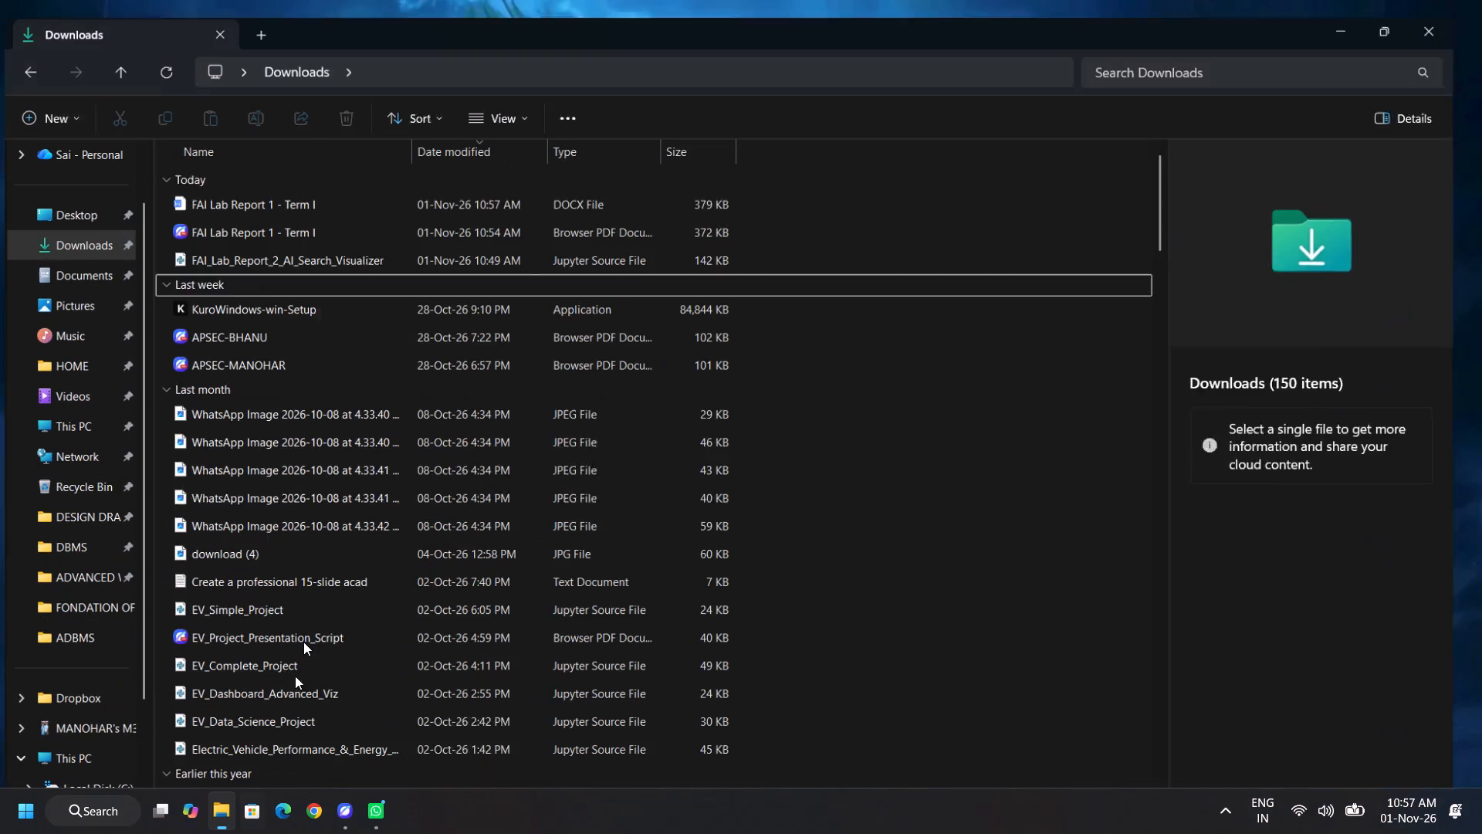
double_click(255, 191)
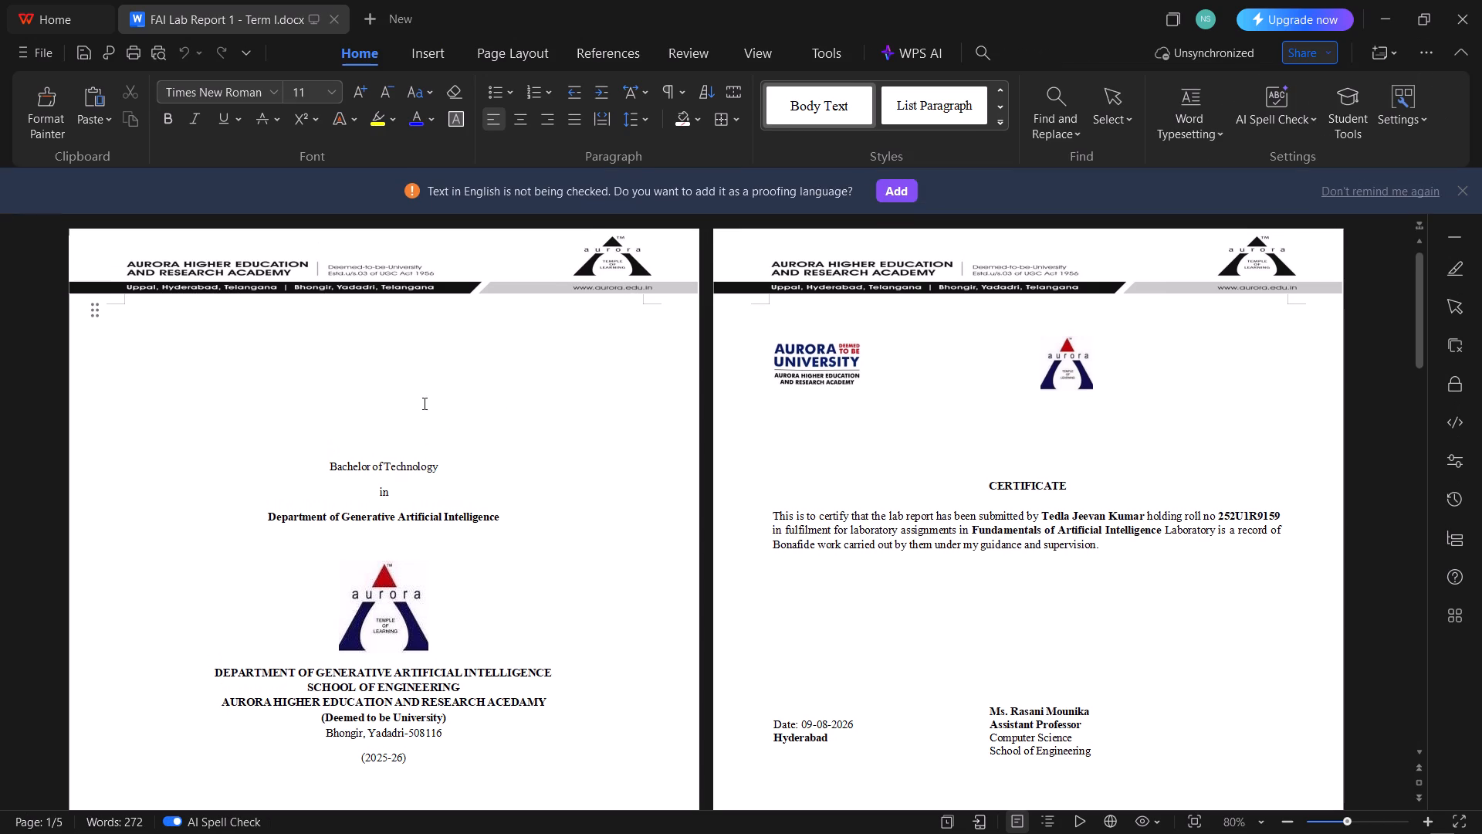
Replace the student name in the certificate paragraph on page 2 with the new student's full name.
ctrl+scroll(624, 493, up, 2)
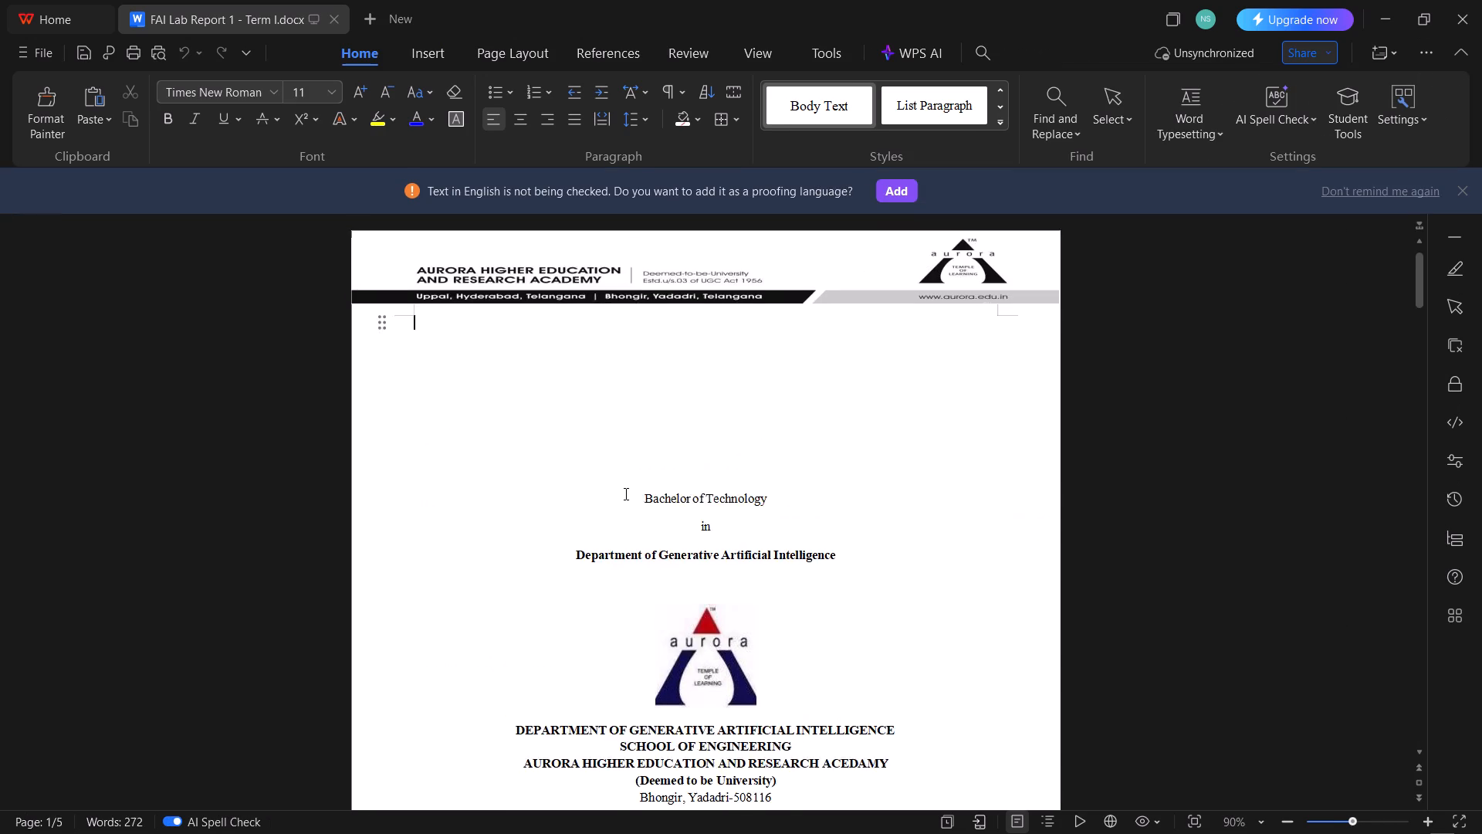
scroll(765, 496, down, 5)
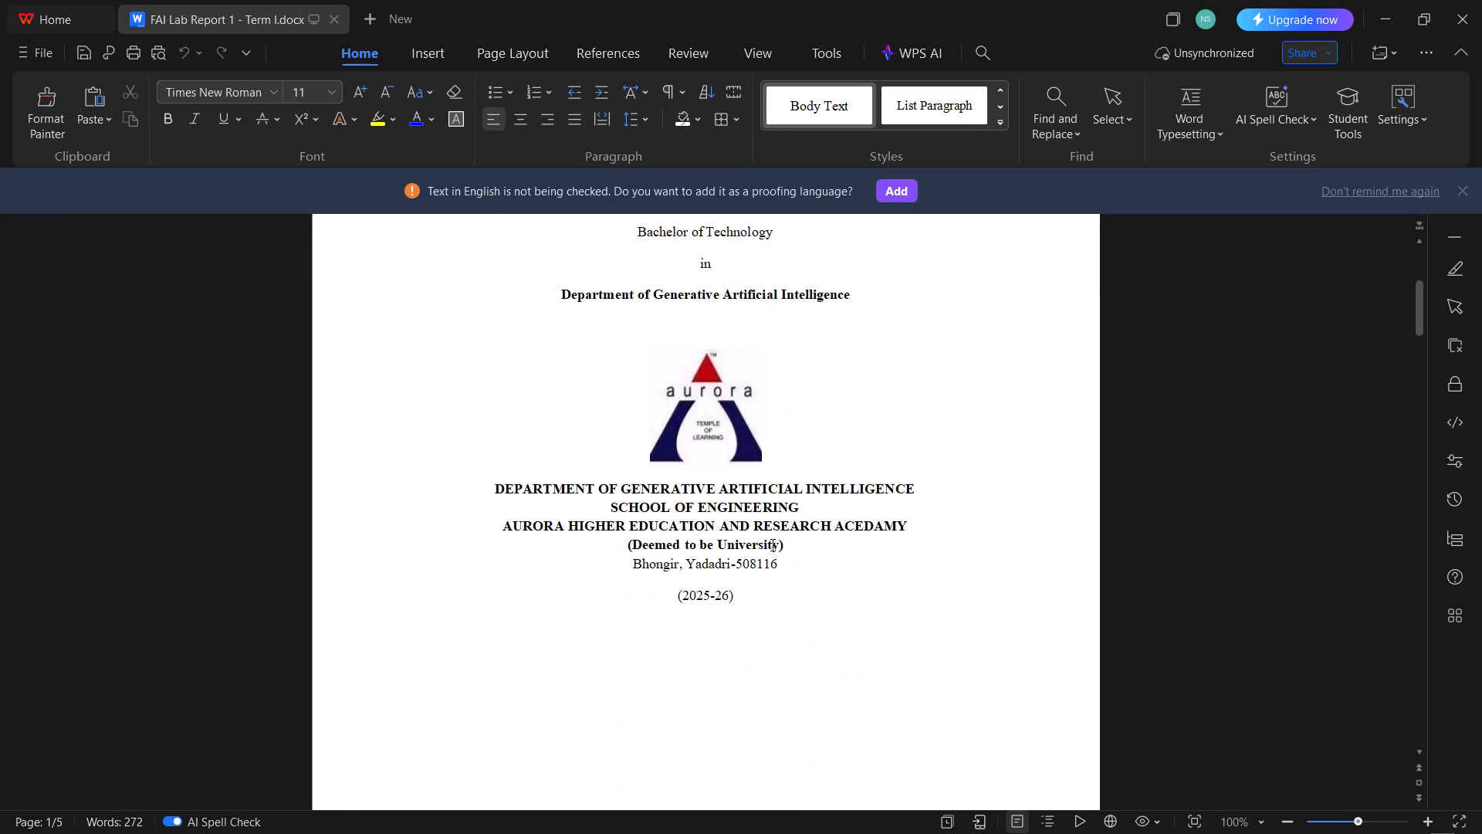
scroll(754, 582, down, 14)
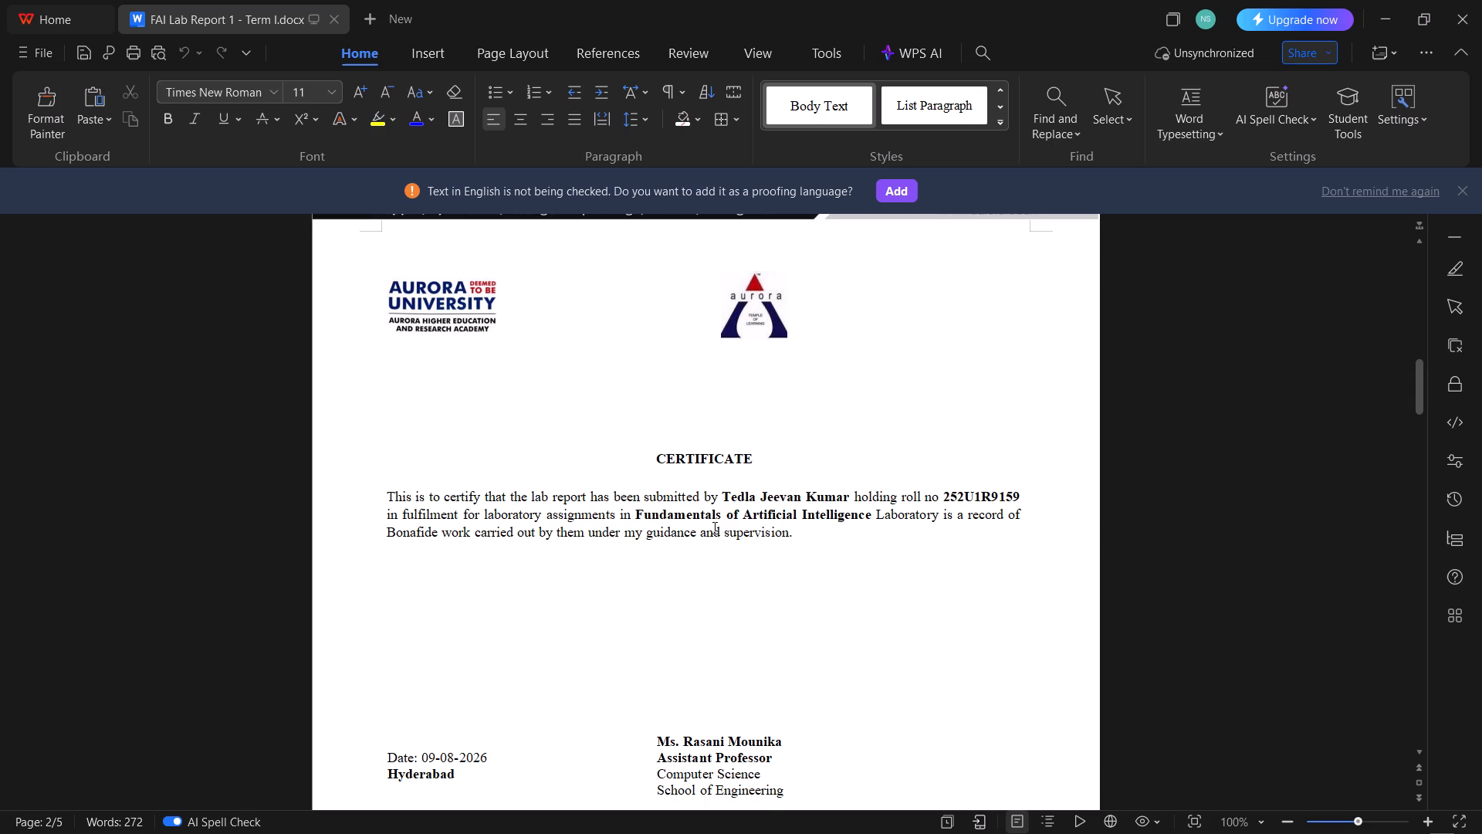
click(845, 497)
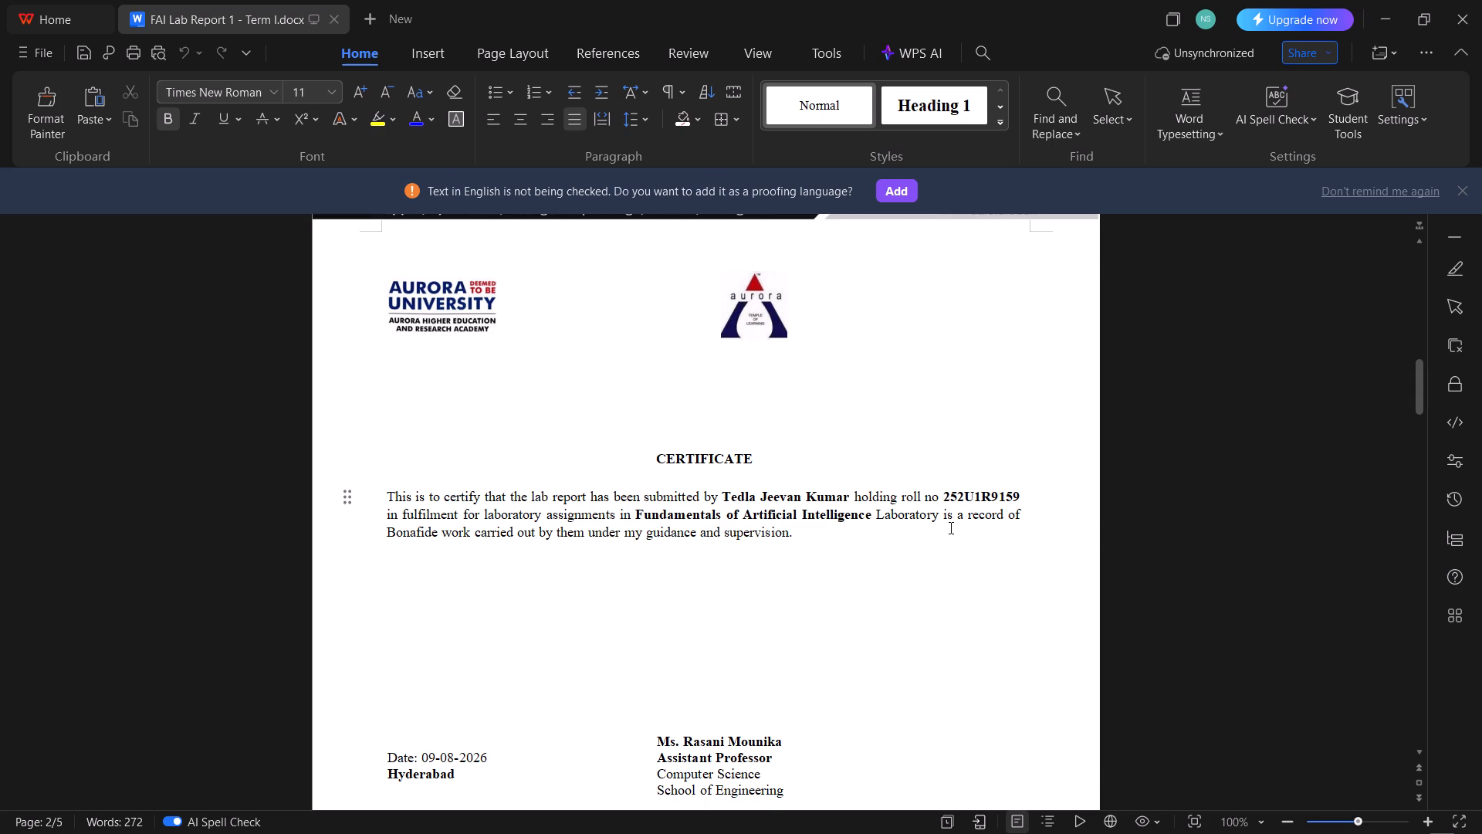
key(Right)
key(ctrl+BackSpace)
key(ctrl+BackSpace)
key(ctrl+BackSpace)
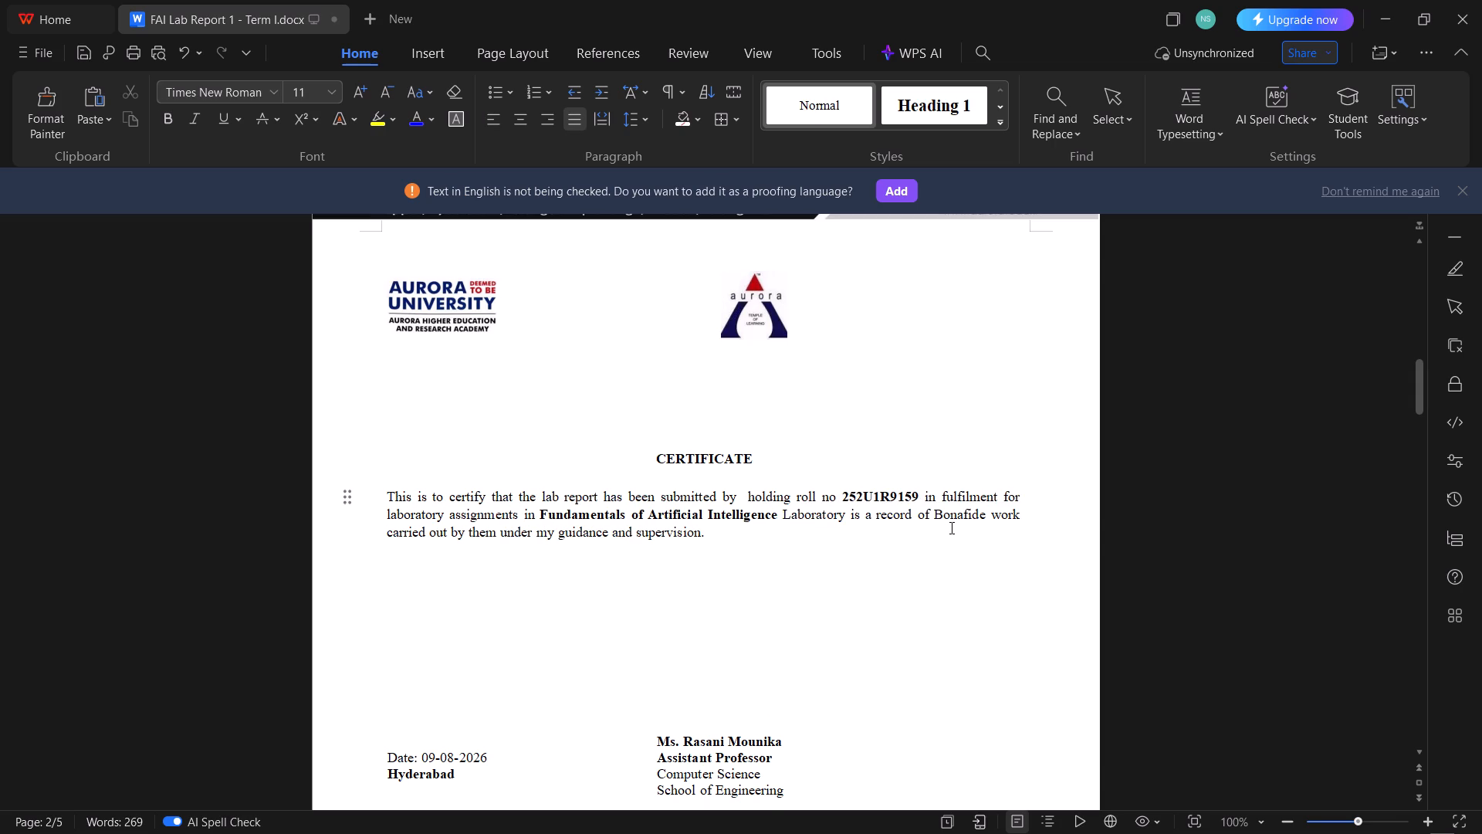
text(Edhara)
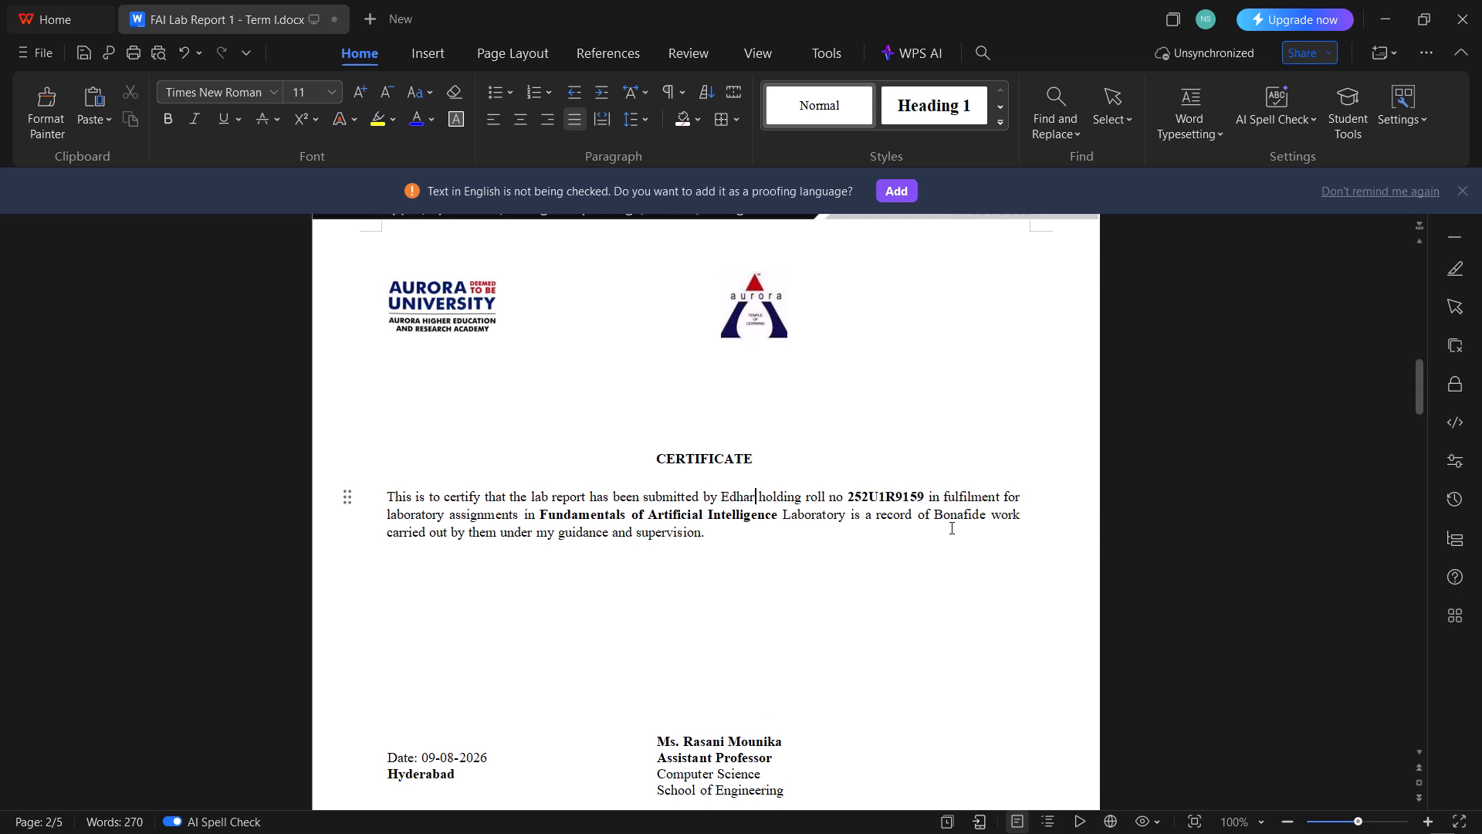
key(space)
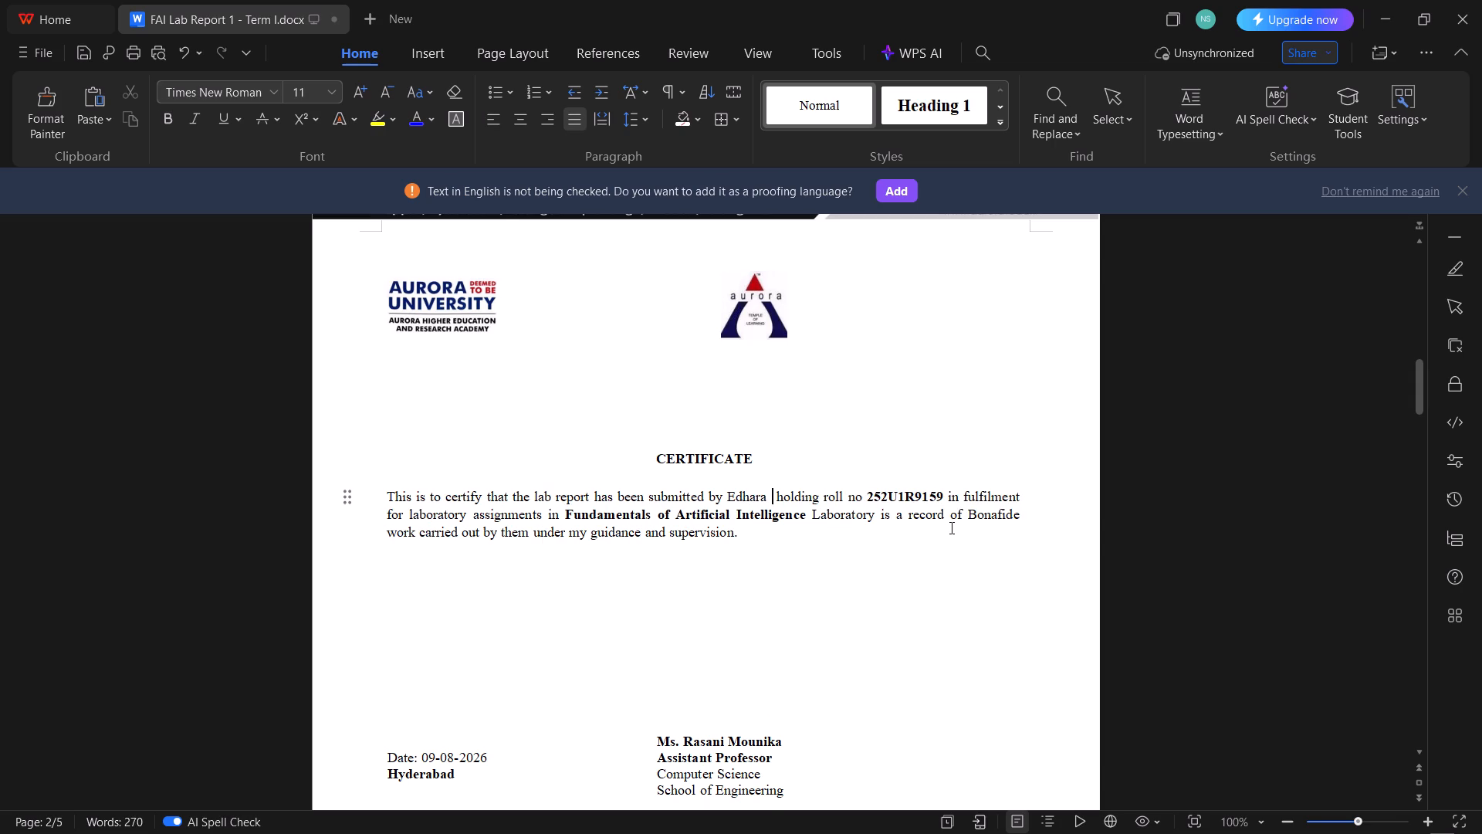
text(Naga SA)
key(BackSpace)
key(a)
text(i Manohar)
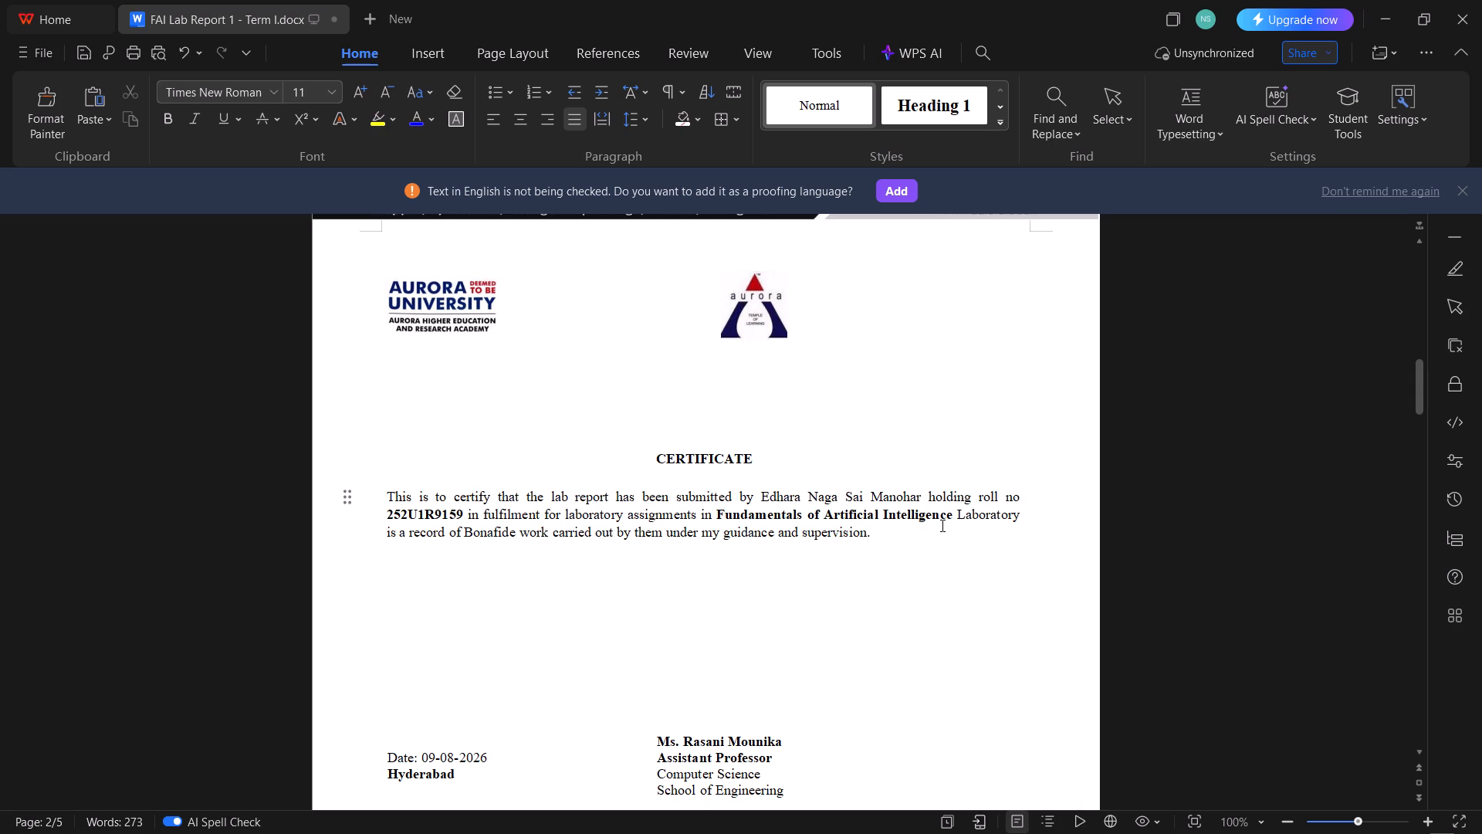
Make the newly entered student name in the certificate paragraph bold.
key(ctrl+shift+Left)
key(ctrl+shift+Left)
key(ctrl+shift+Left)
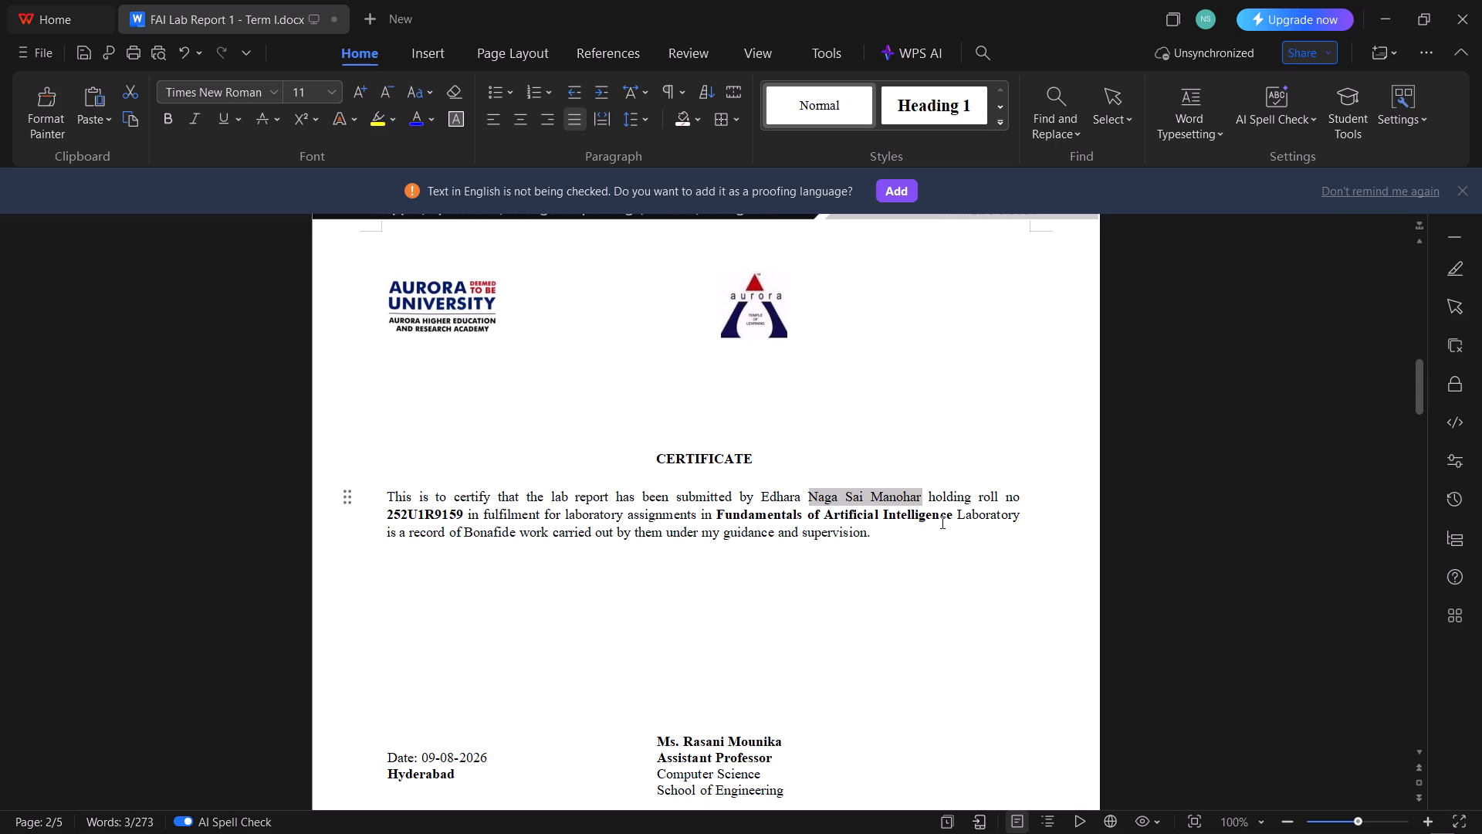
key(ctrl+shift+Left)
click(171, 115)
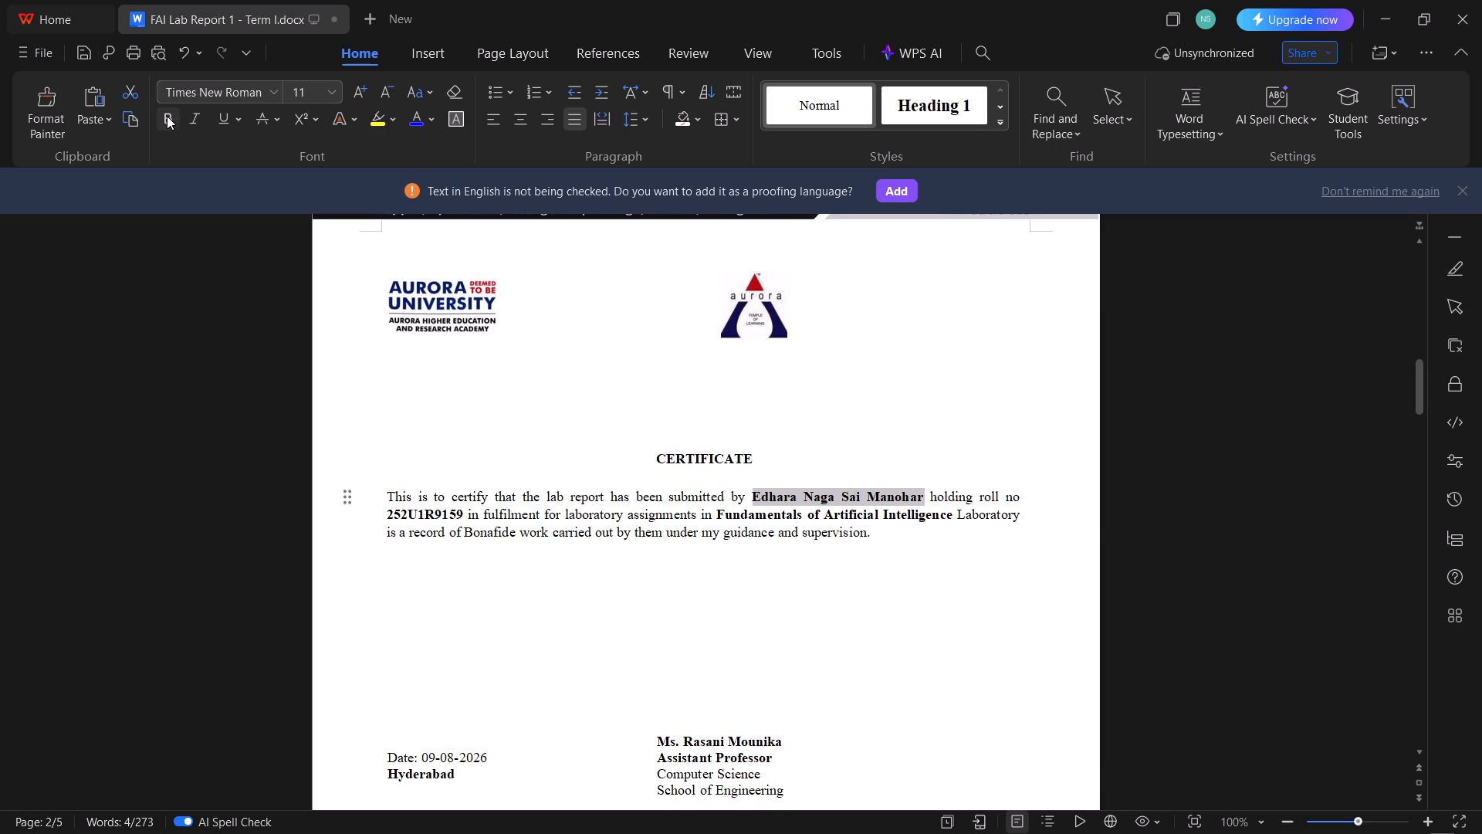
click(912, 517)
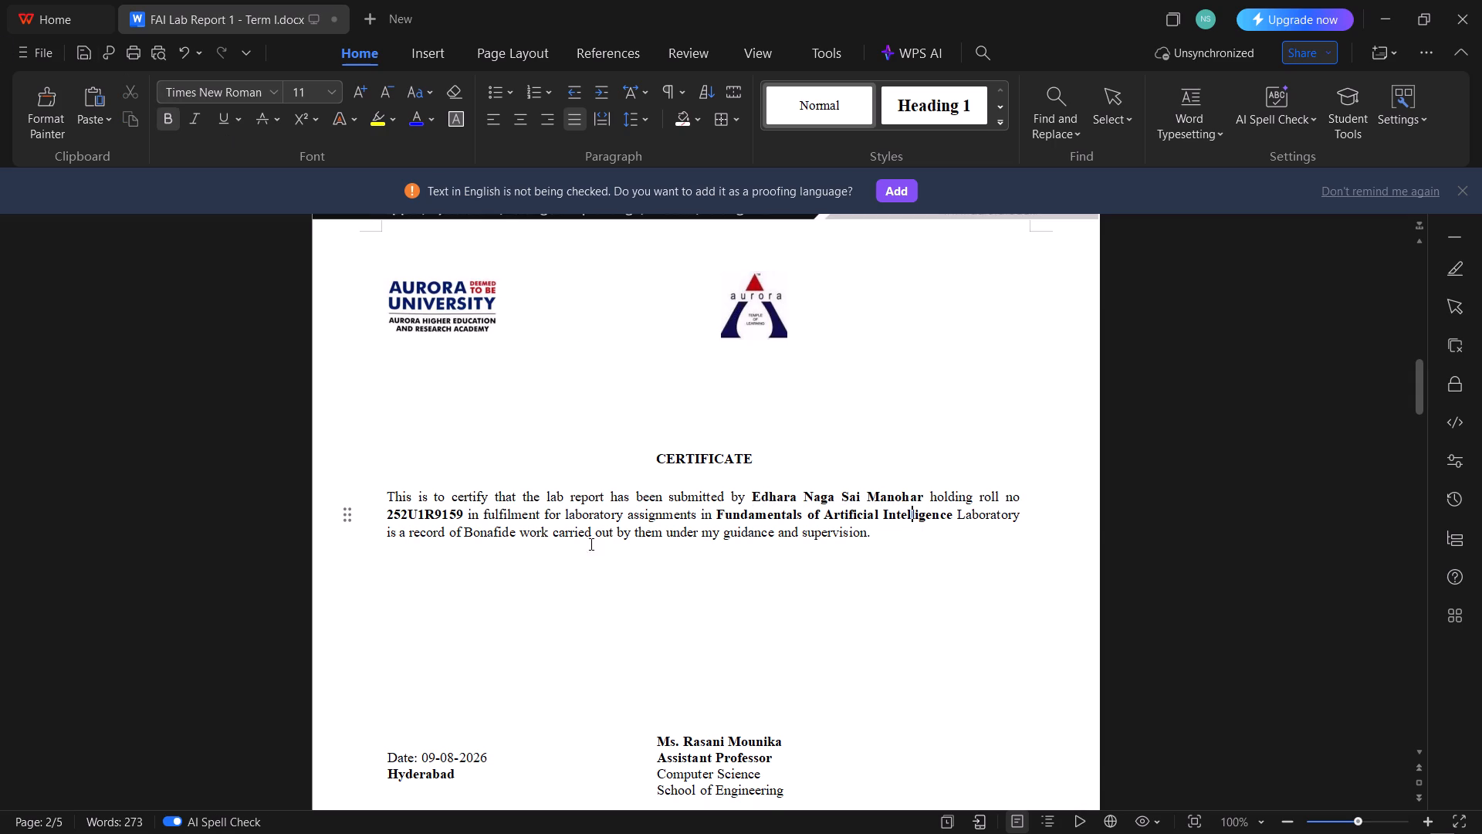
Replace the last four digits of the roll number in the certificate with those of the new student's roll number.
click(465, 516)
key(BackSpace)
key(BackSpace)
key(BackSpace)
key(BackSpace)
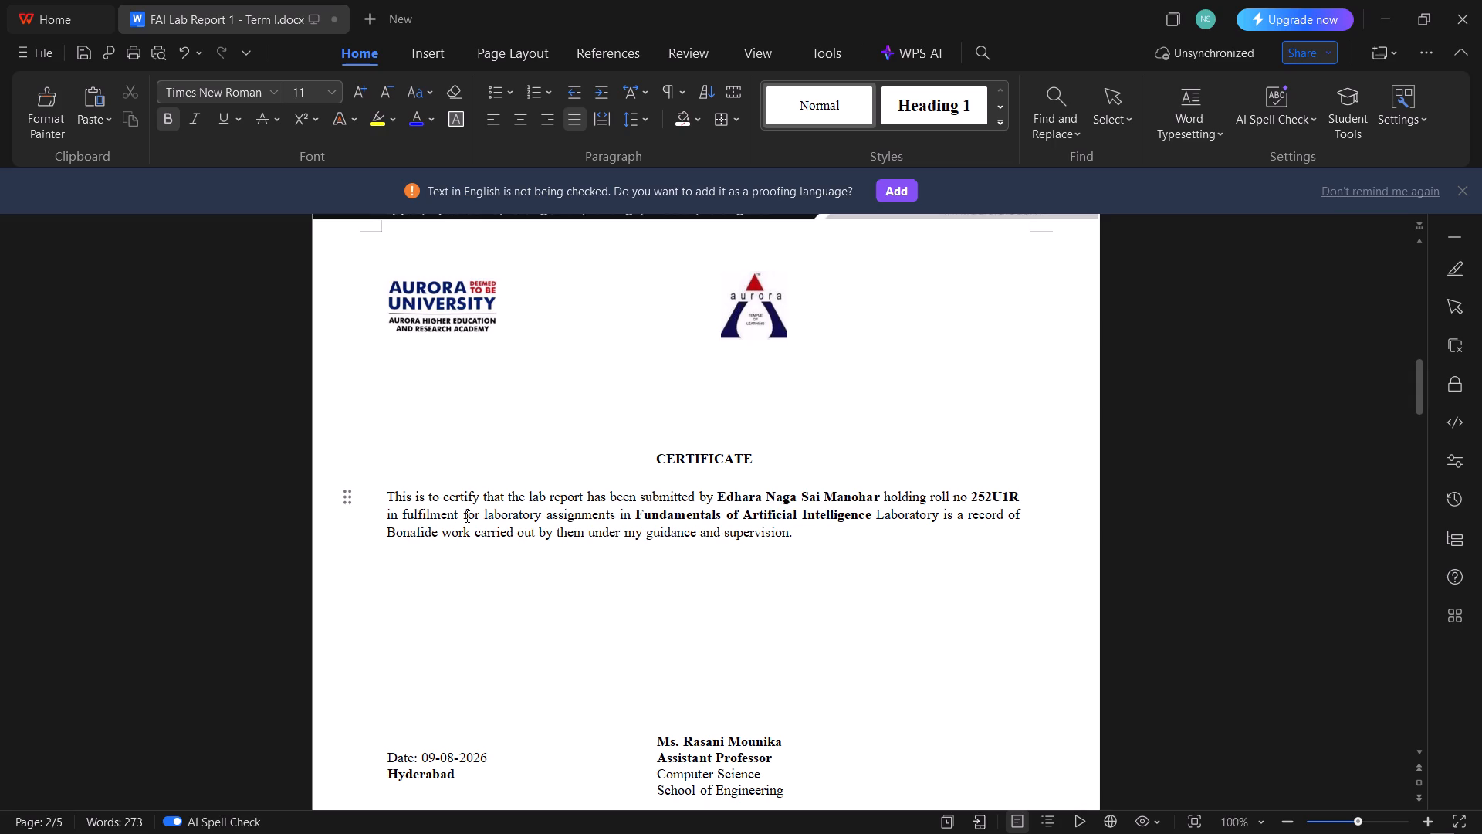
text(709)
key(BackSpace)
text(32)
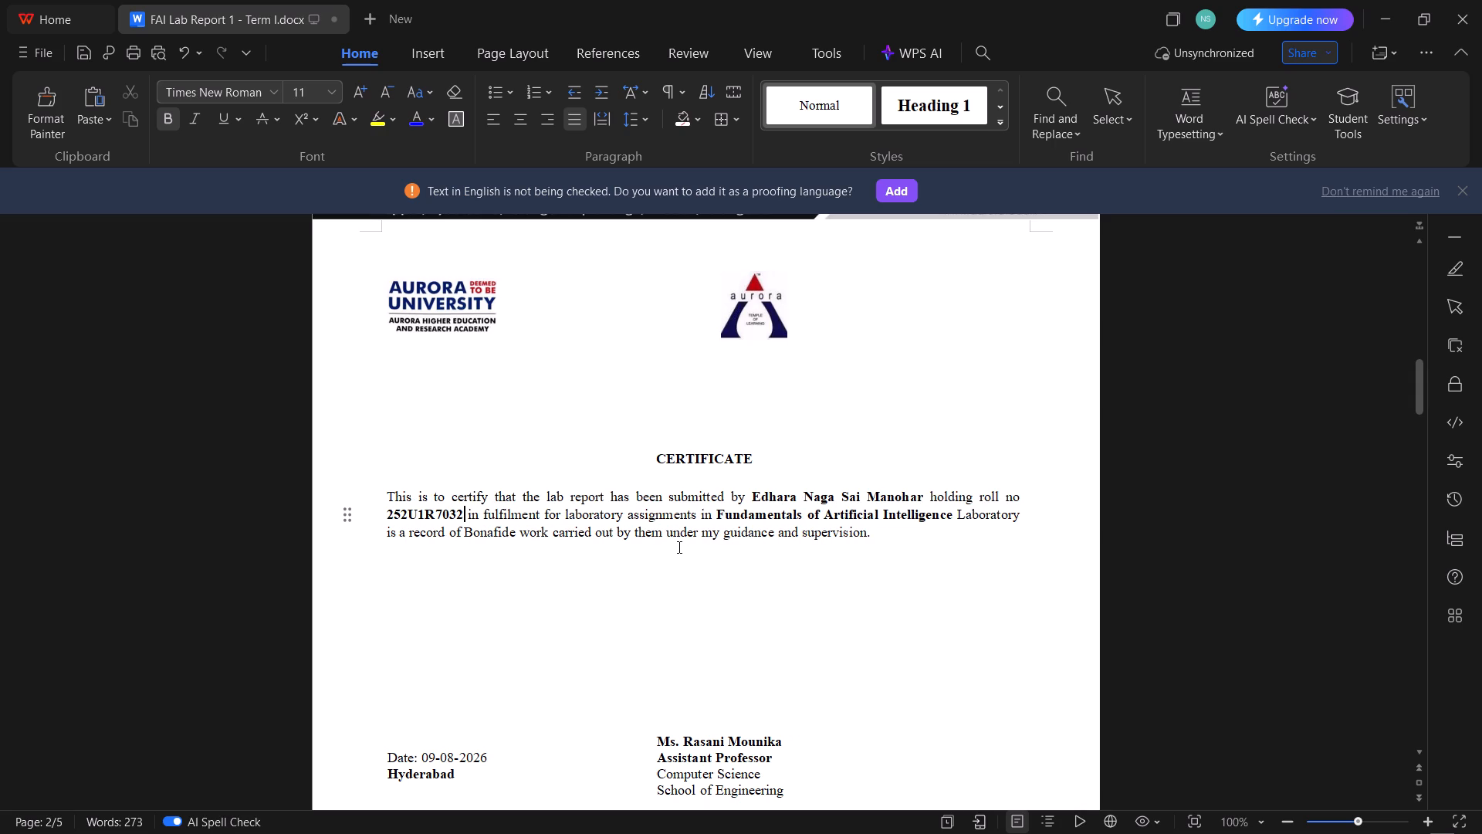
Change the certificate date to 01-11-2026.
scroll(630, 499, down, 2)
click(436, 636)
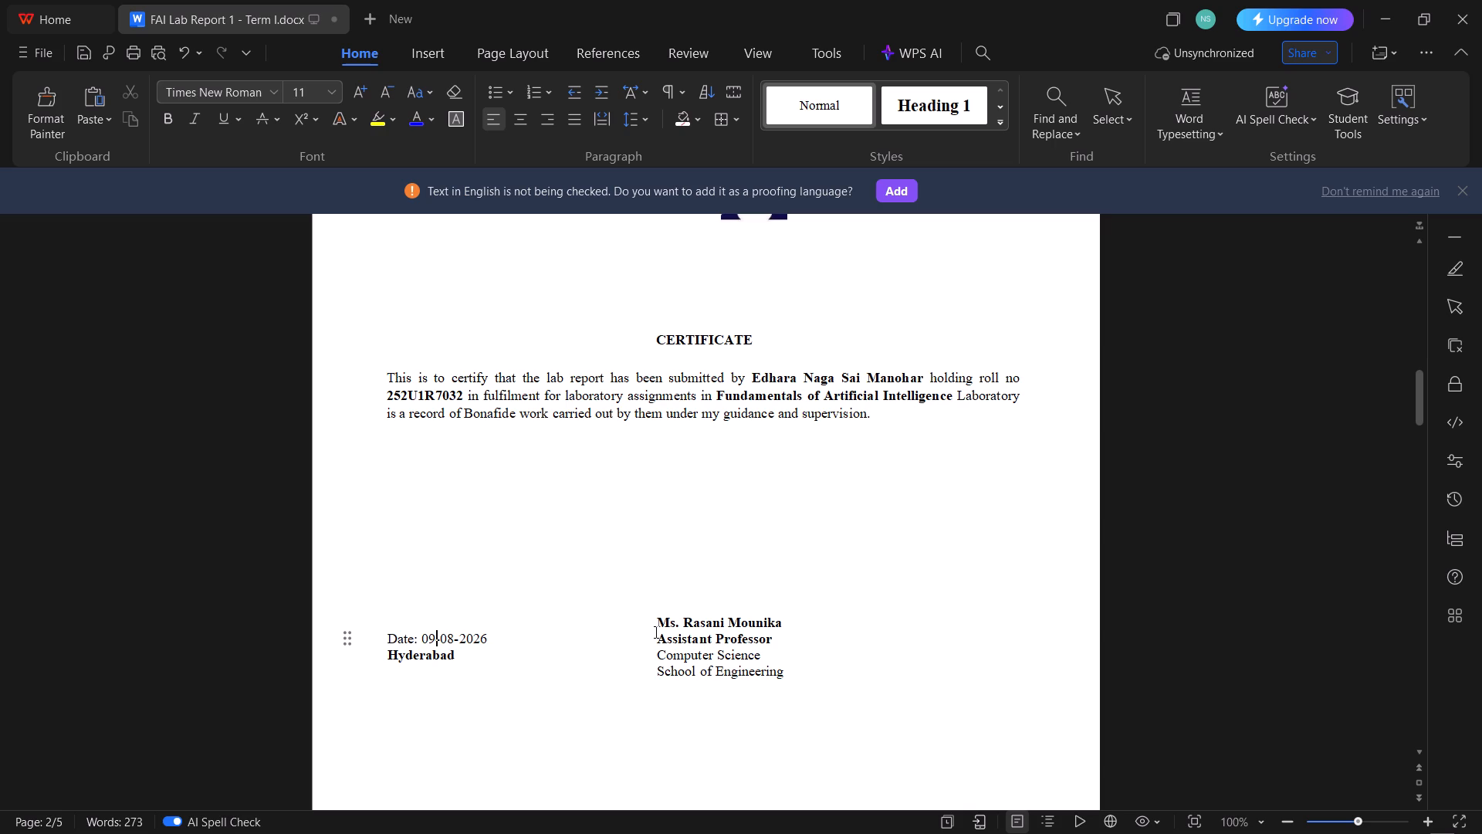
key(BackSpace)
key(BackSpace)
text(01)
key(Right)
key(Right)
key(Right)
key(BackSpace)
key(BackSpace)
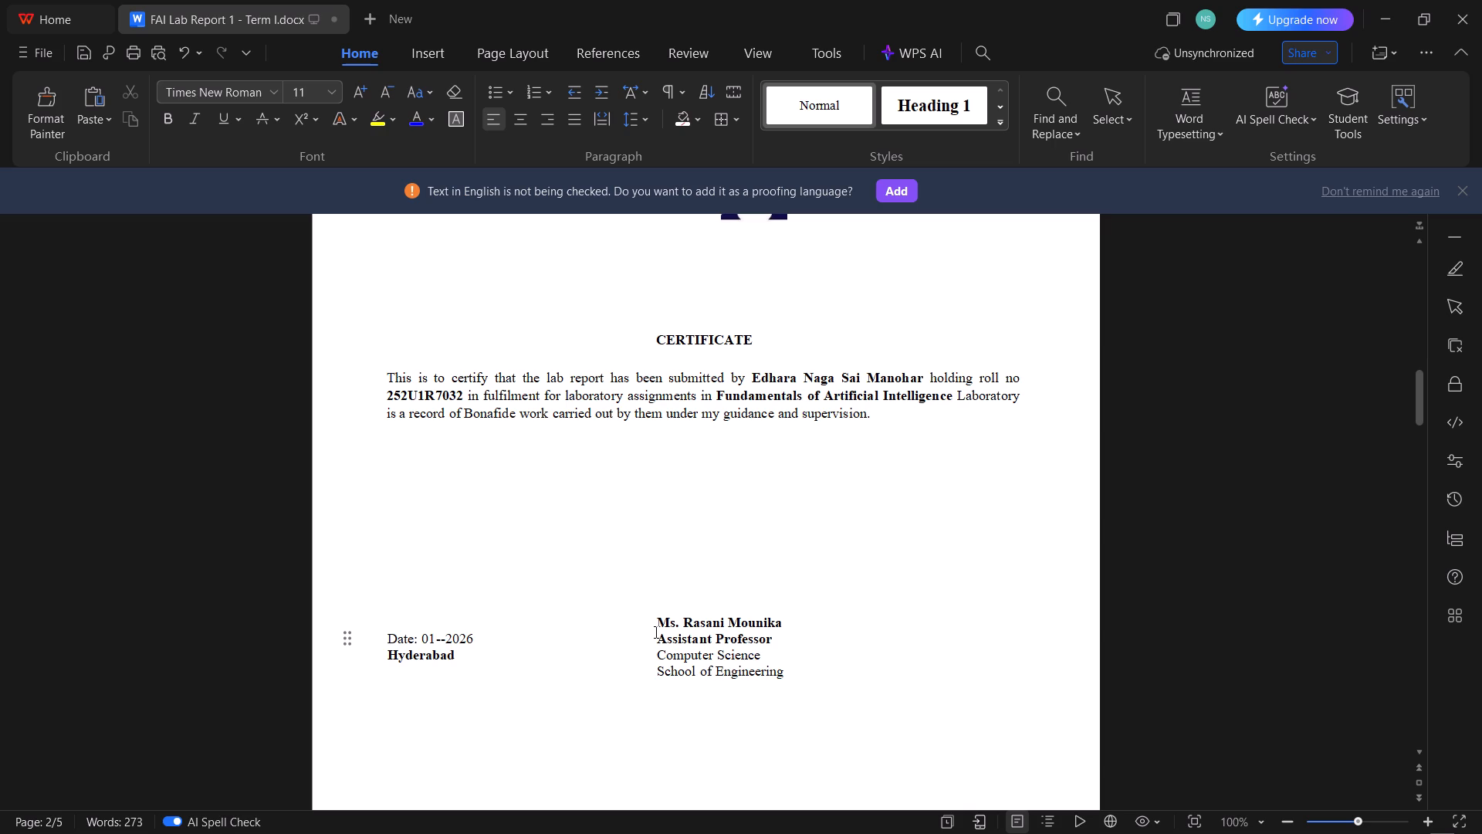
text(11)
Delete the code screenshot under Question 1: Language Translator Assistant on page 3.
scroll(608, 636, down, 15)
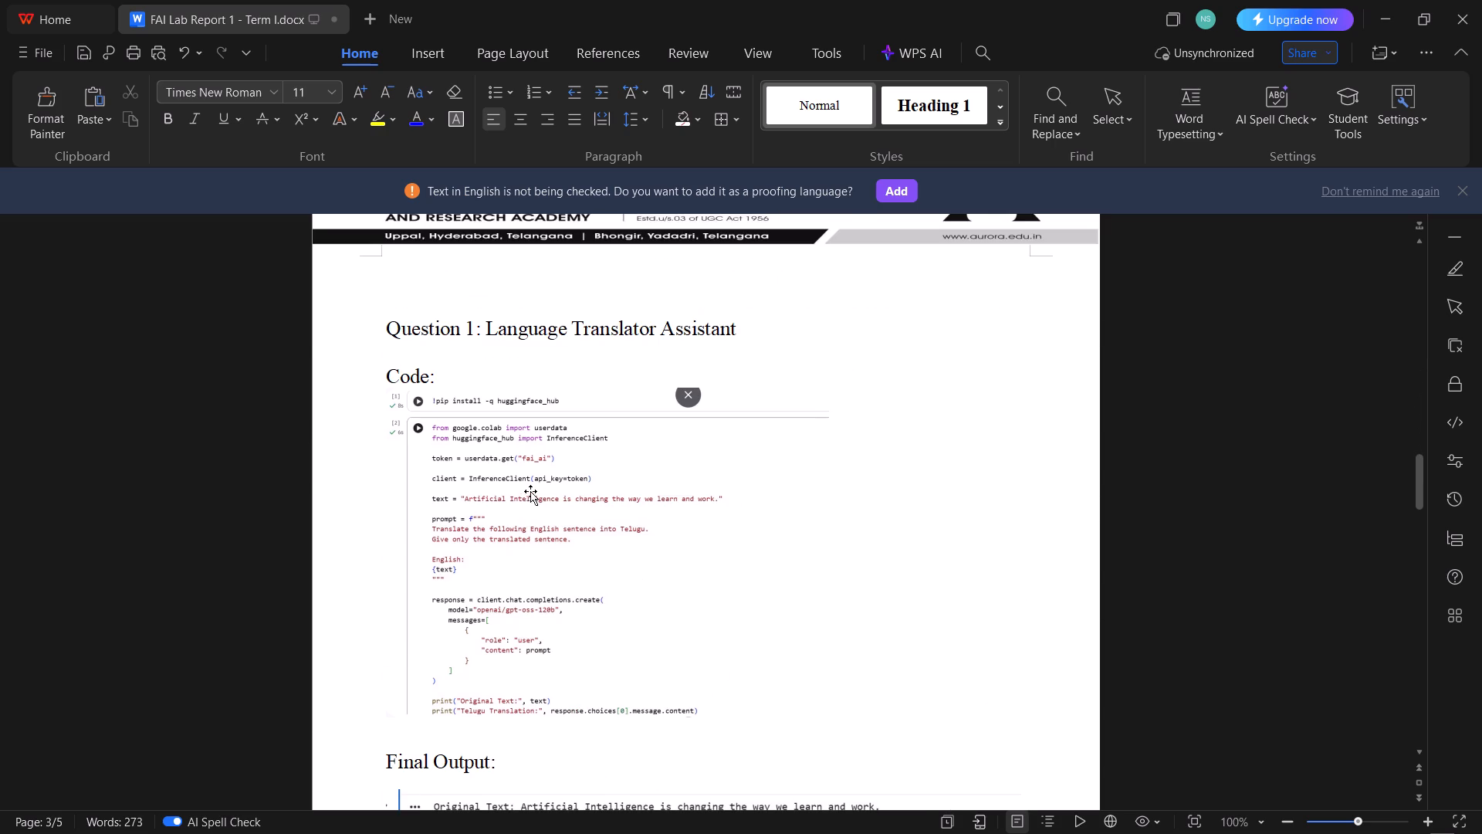
click(529, 494)
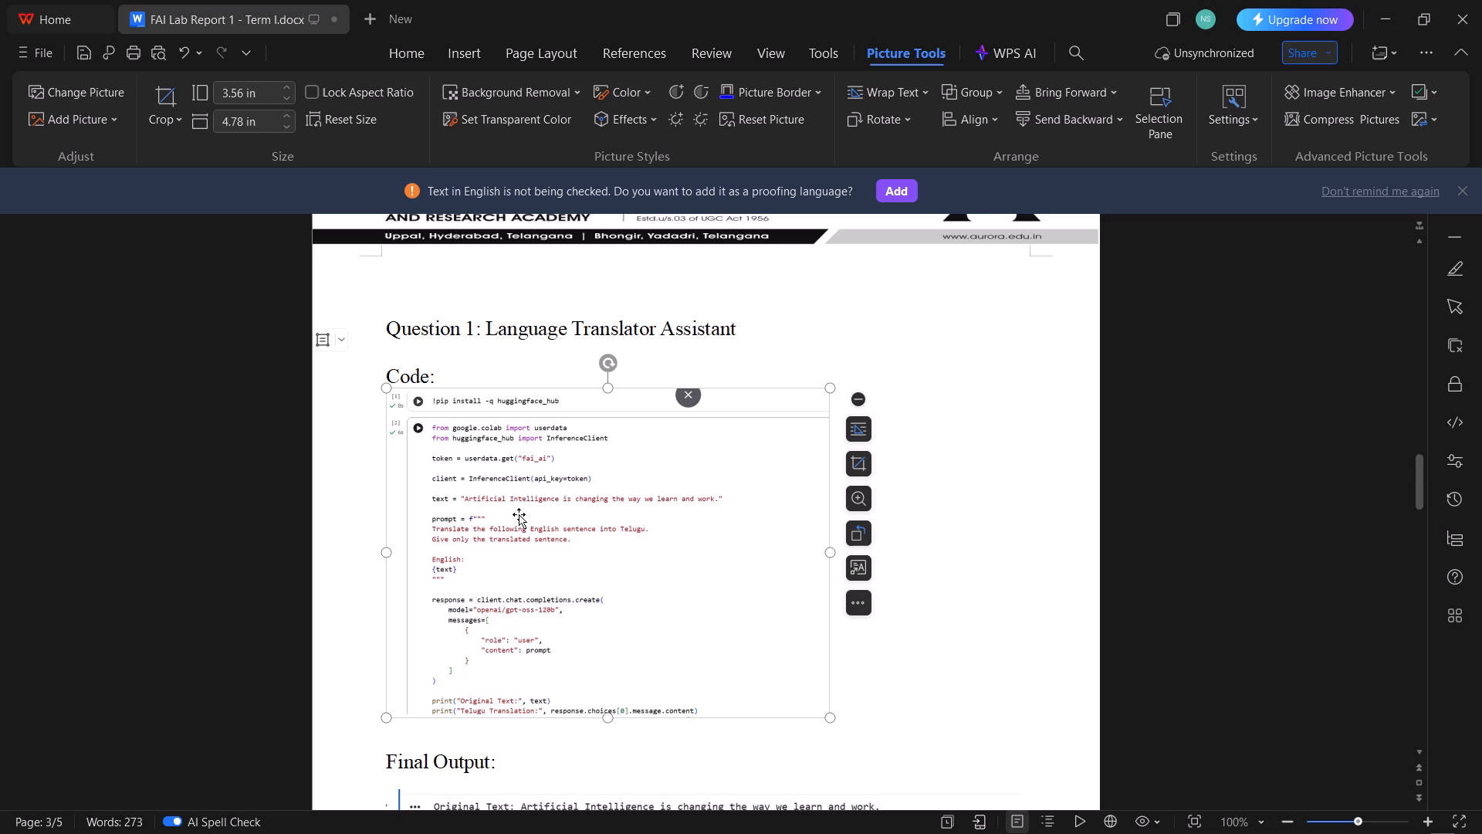
key(BackSpace)
Switch to the FAI_Lab_Report_2_AI_Search_Visualizer notebook in the browser and look through its sections for Problem 1: Hospital Delivery Robot.
key(alt+Tab)
key(alt+Tab)
key(alt+Tab)
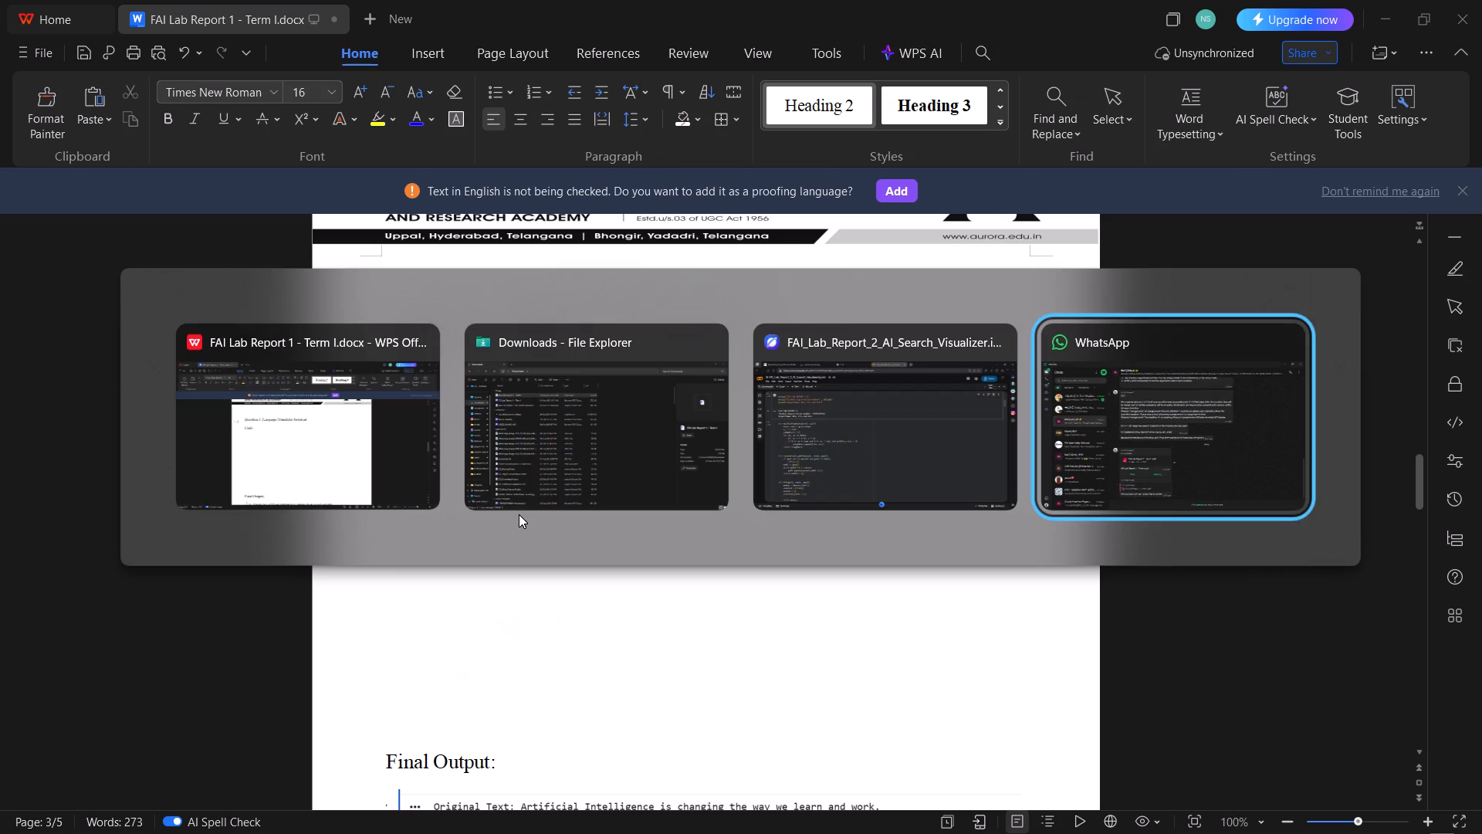
key(alt+Tab)
key(alt+Tab)
key(alt+Tab)
scroll(465, 464, up, 4)
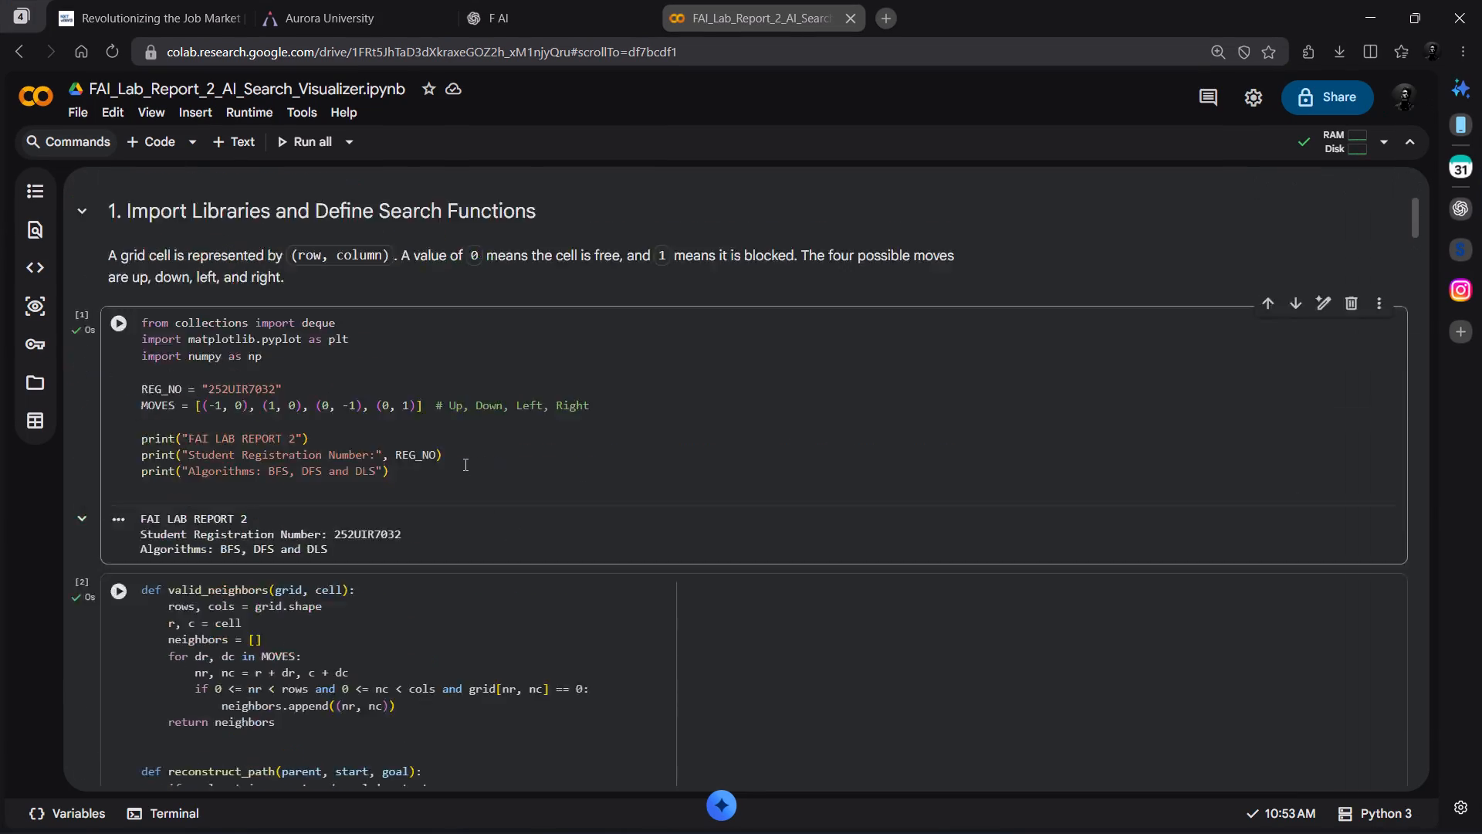
scroll(464, 464, up, 11)
scroll(426, 456, down, 7)
scroll(407, 453, up, 2)
scroll(407, 453, down, 15)
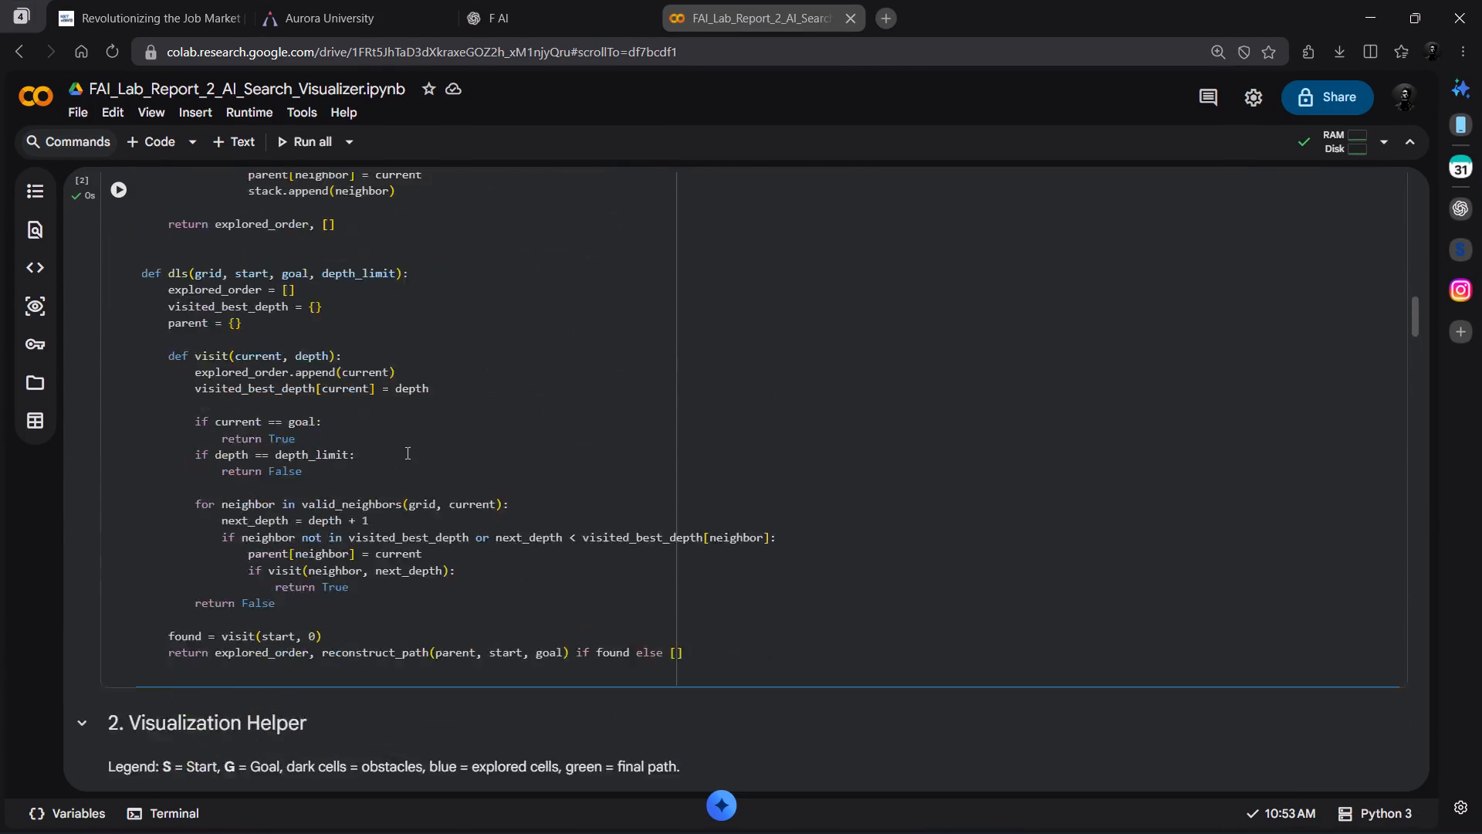
scroll(406, 453, down, 5)
scroll(406, 453, up, 2)
scroll(406, 453, down, 9)
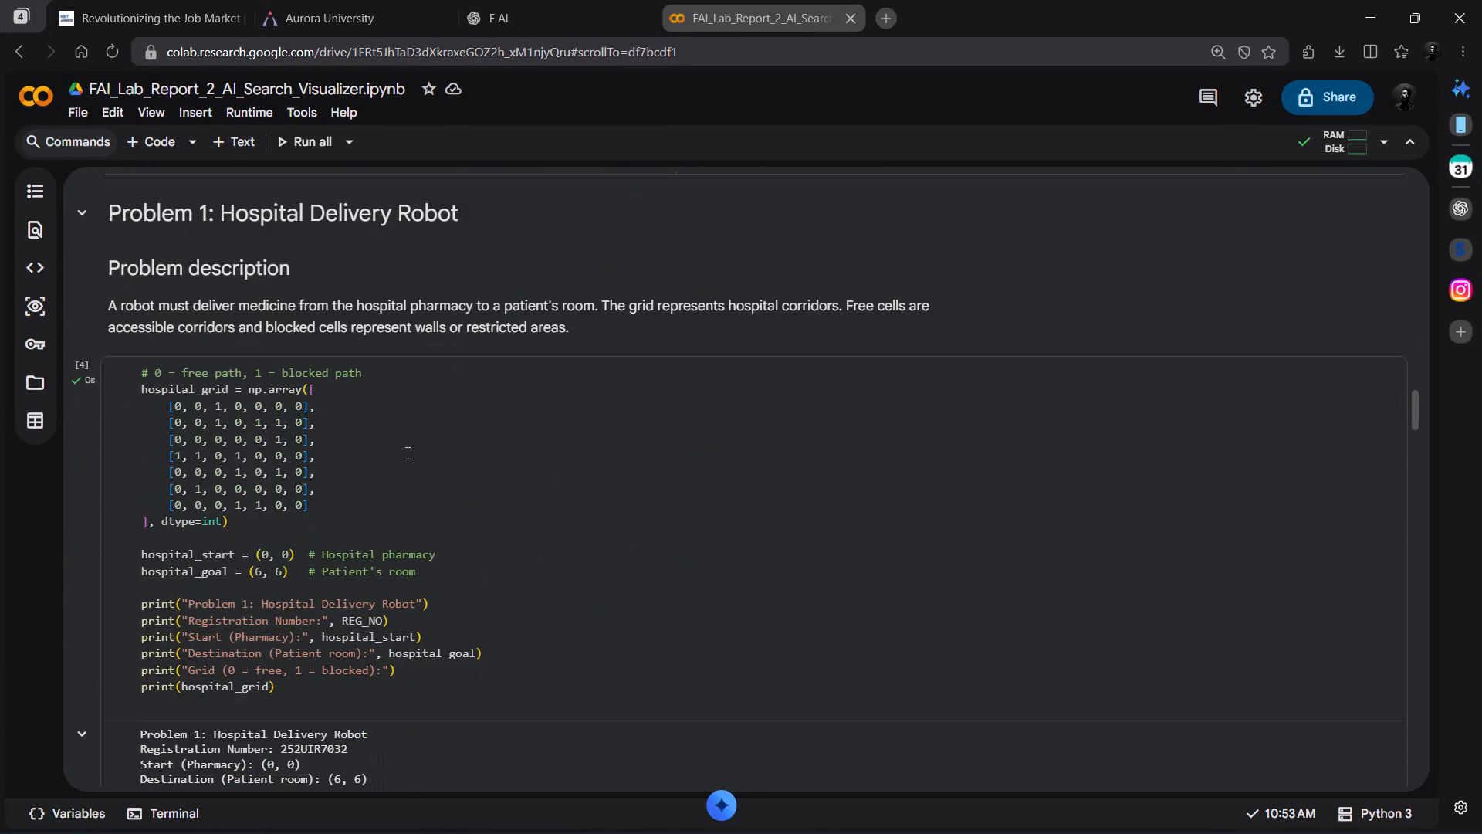
scroll(406, 453, down, 1)
scroll(406, 453, up, 1)
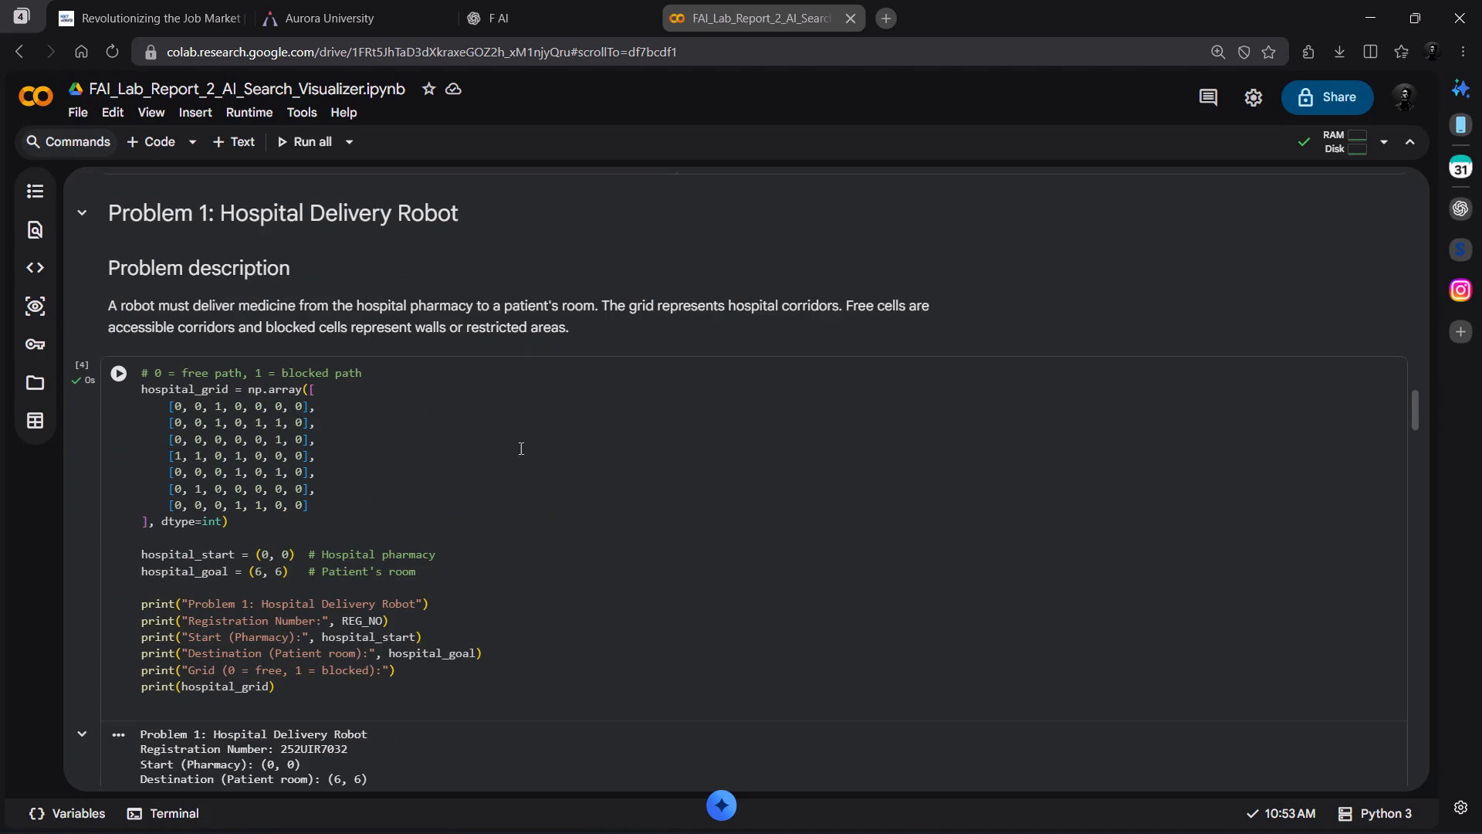
Capture the notebook's Problem 1 description and grid code at 80% zoom and paste the screenshot below Code: under Question 1 in the report.
ctrl+scroll(538, 452, down, 1)
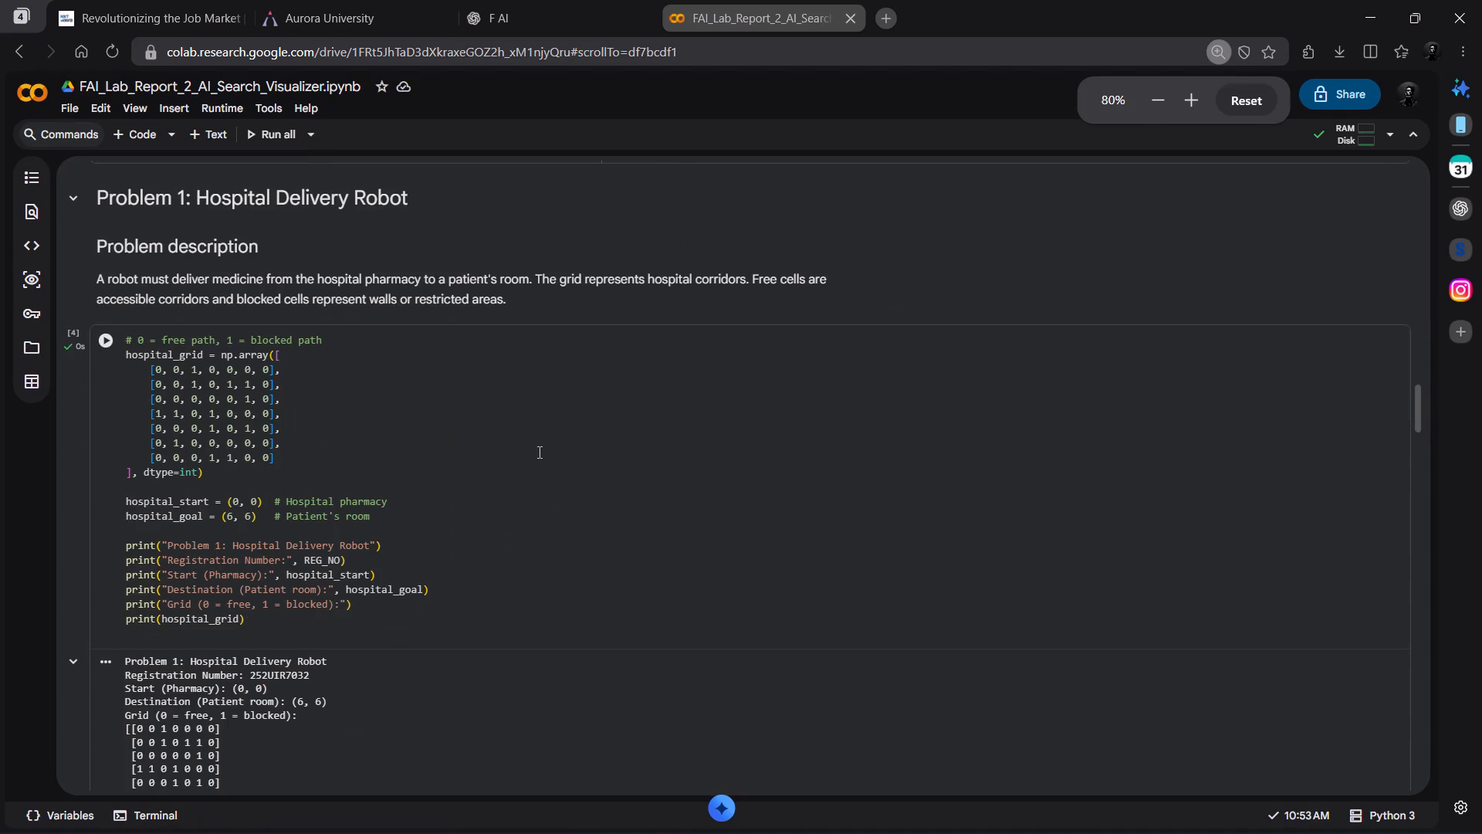
key(Print)
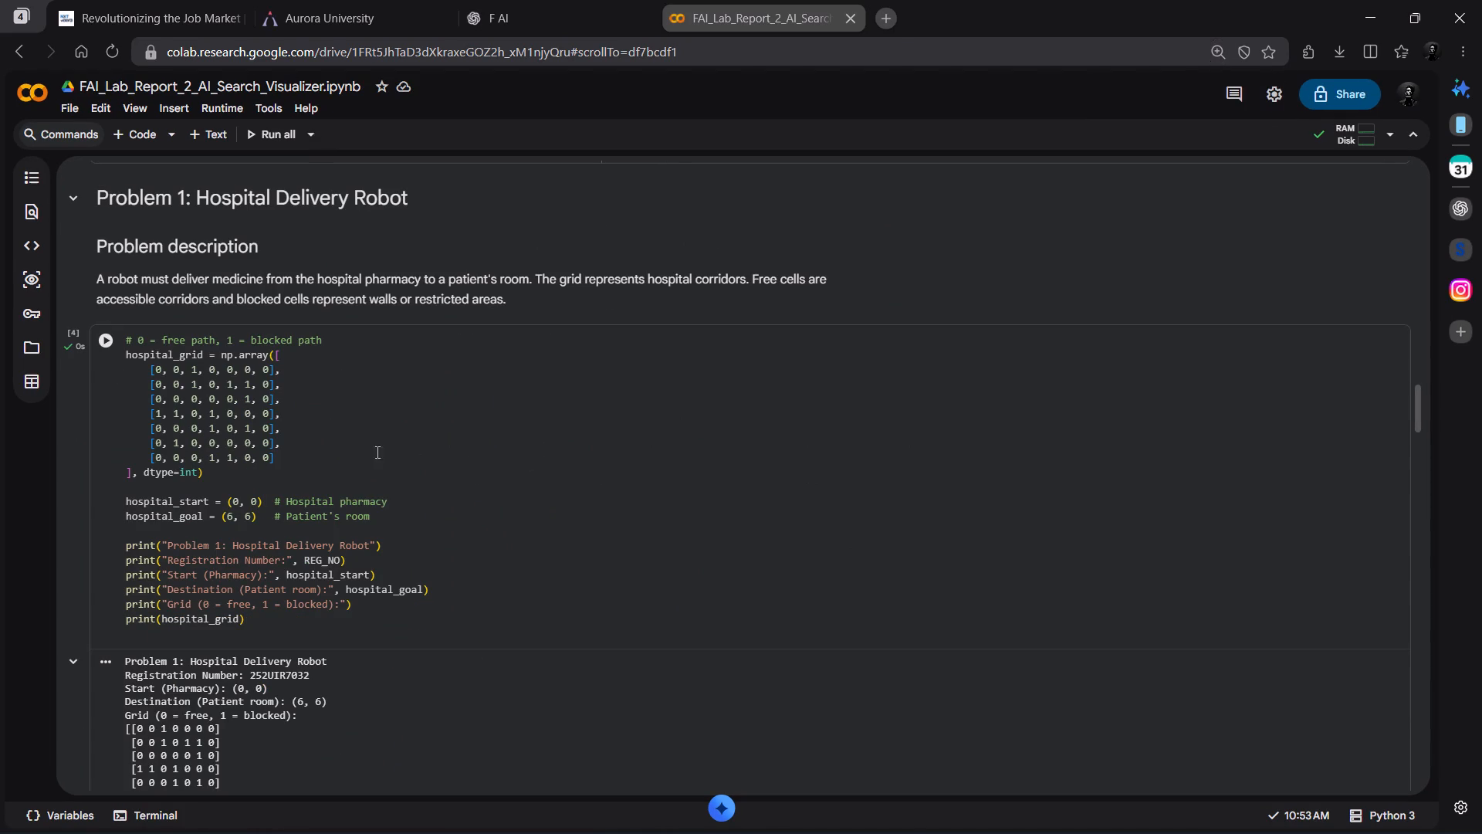
drag(7, 68, 358, 205)
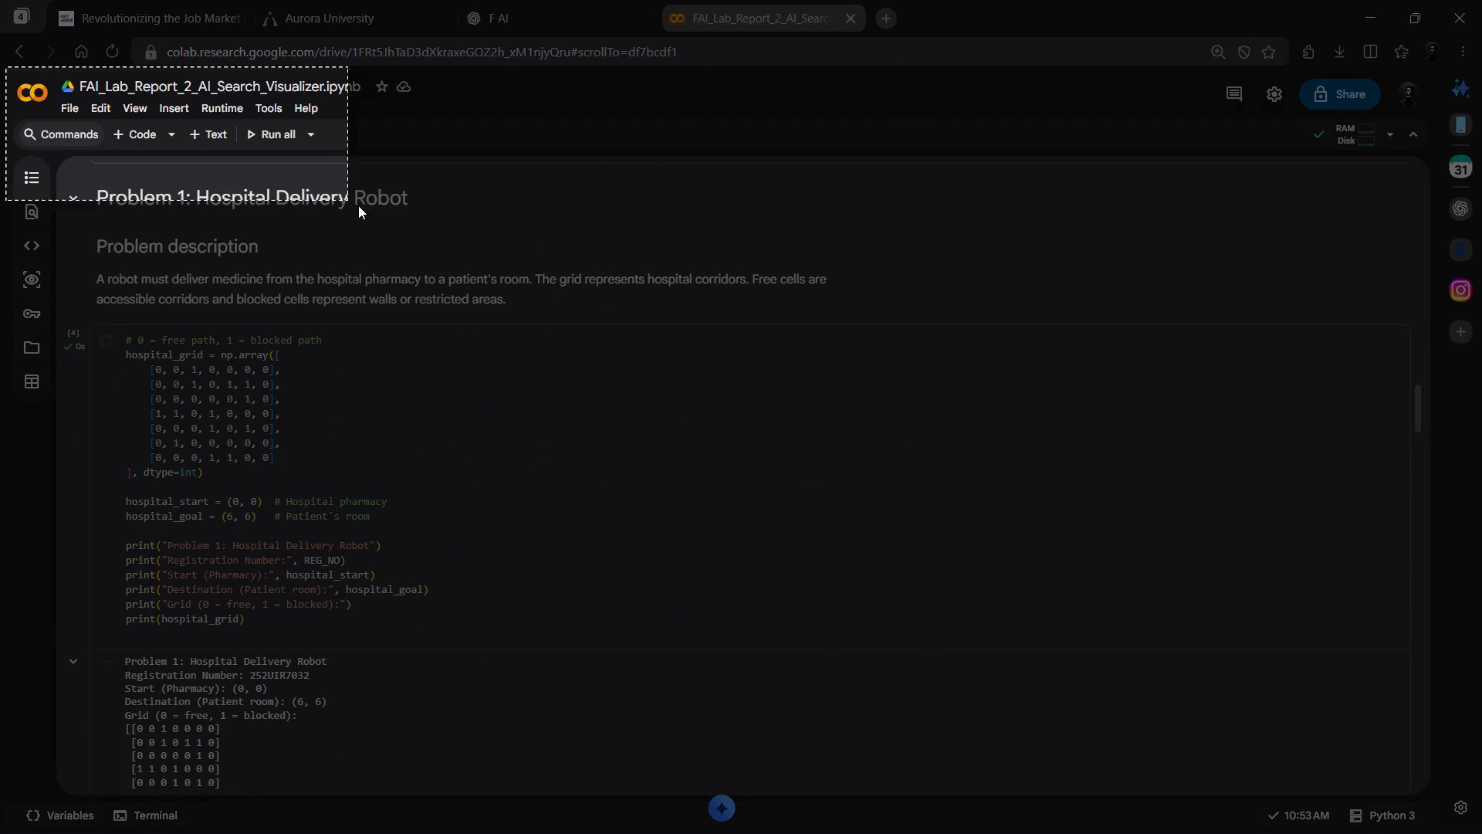
drag(358, 205, 1436, 831)
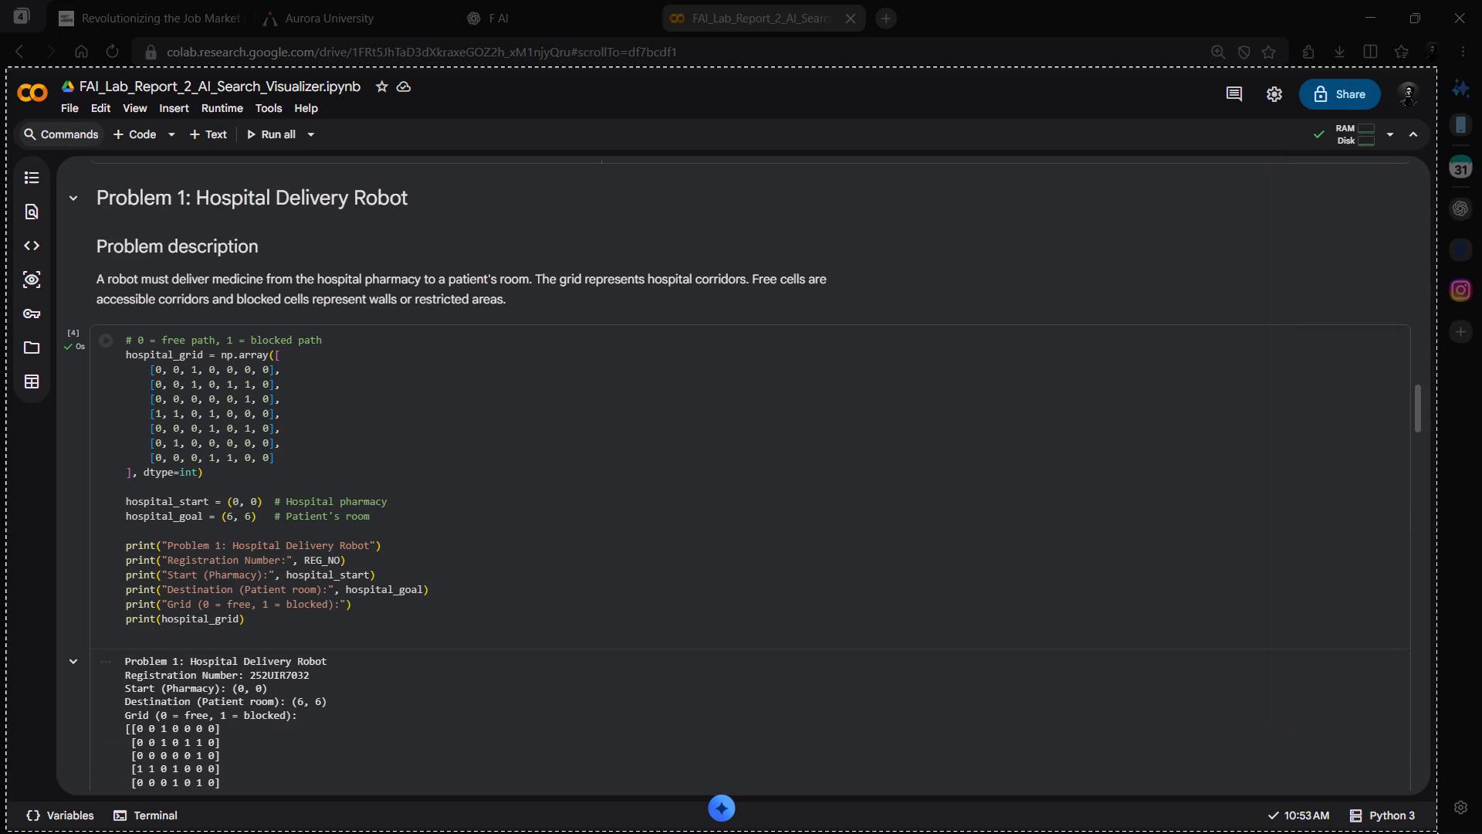
drag(1436, 831, 1437, 831)
key(alt+Tab)
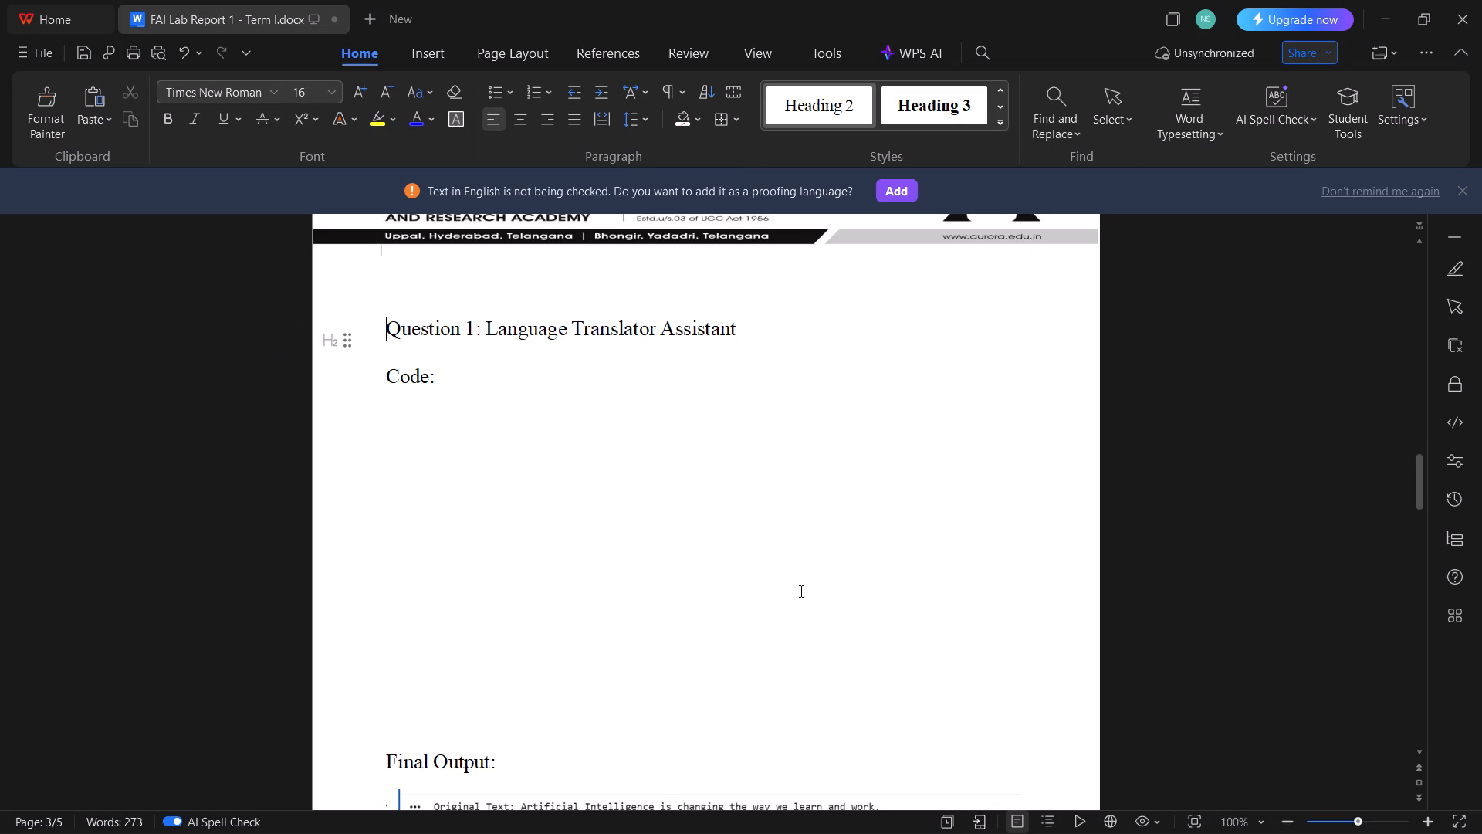
click(448, 395)
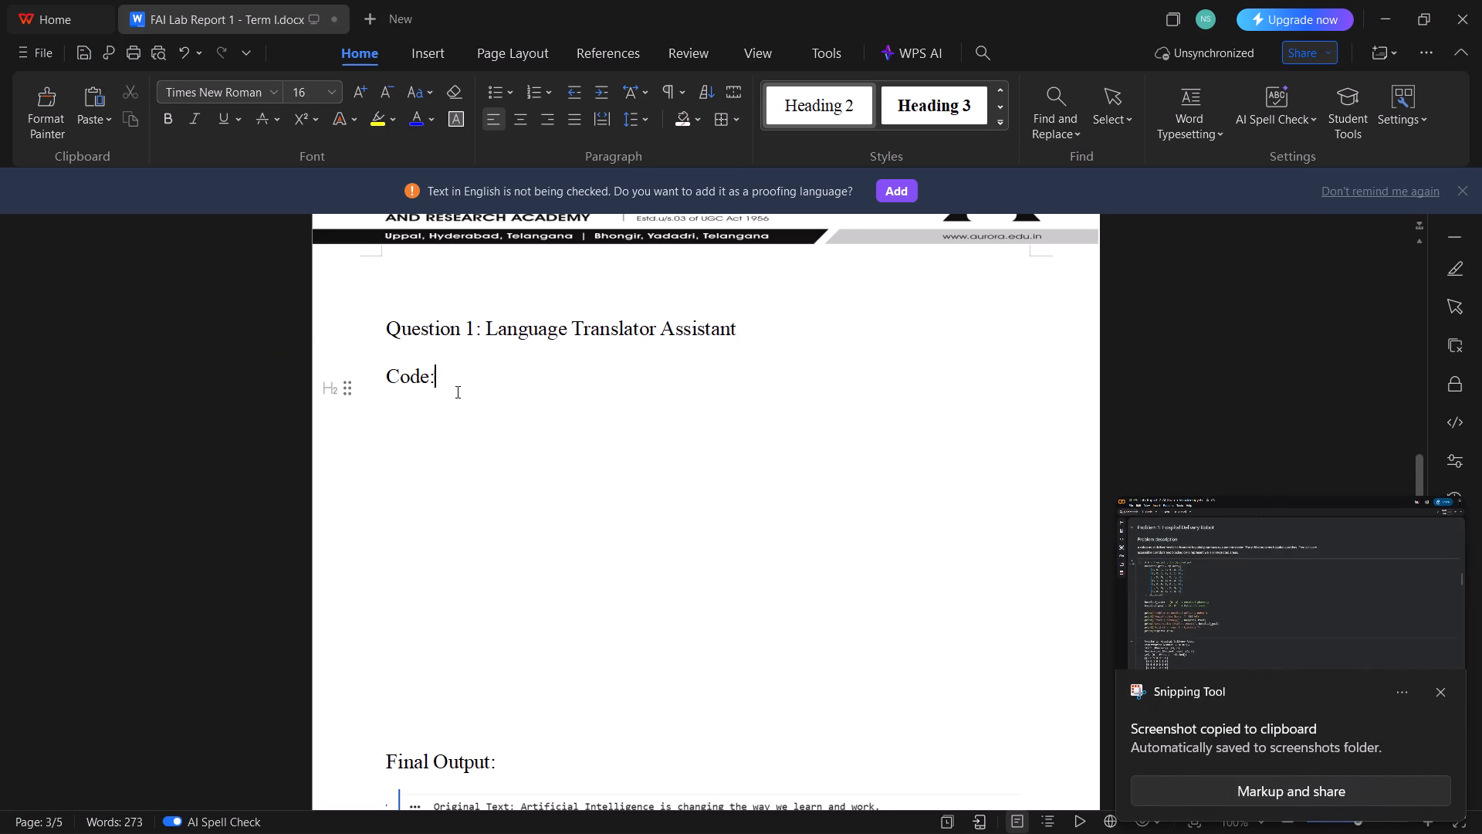
key(Return)
key(ctrl+v)
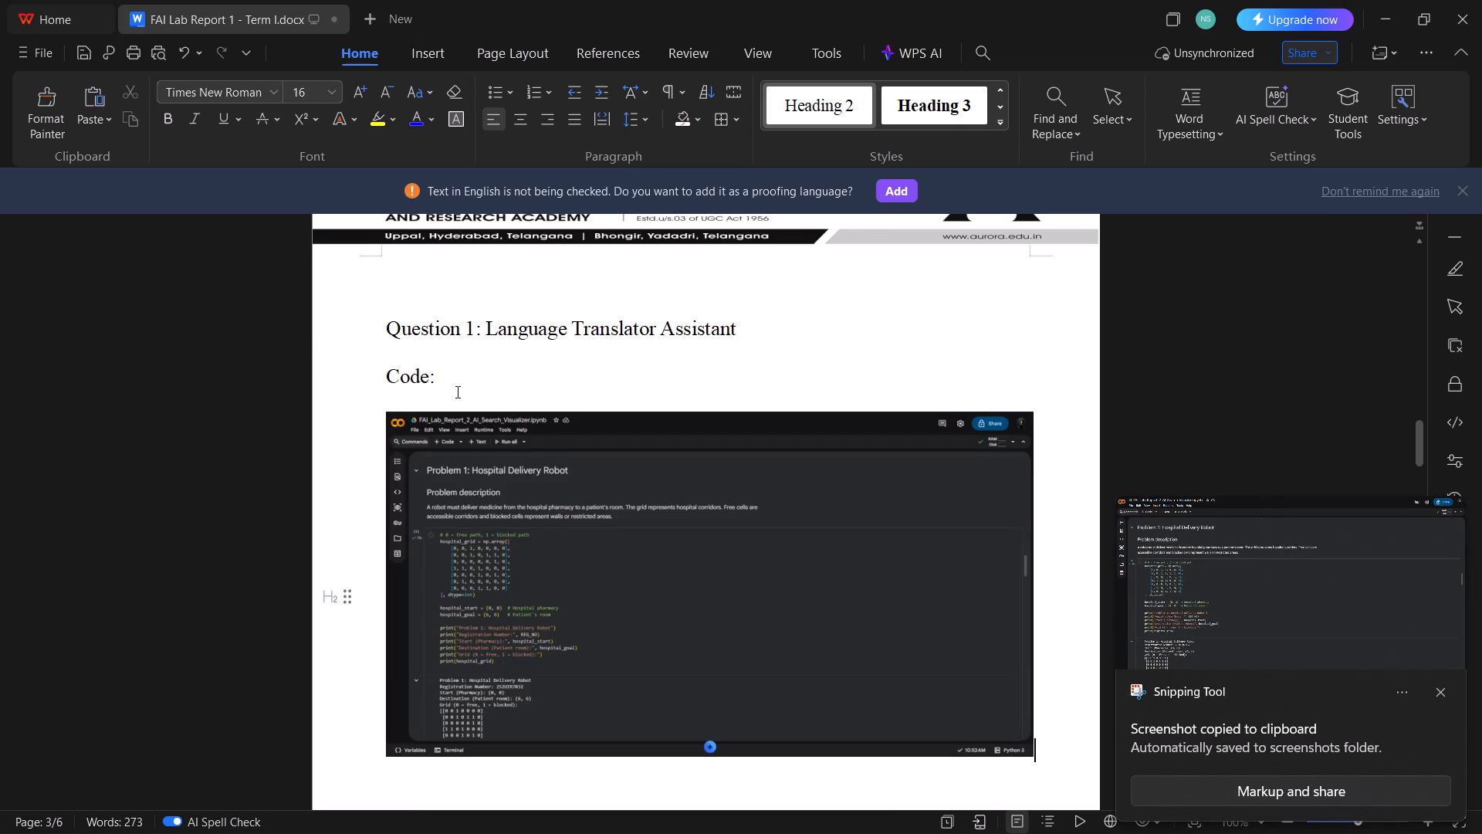
Capture the notebook's hospital BFS and DFS code with its printed results, and paste it on a new line below the first screenshot.
scroll(589, 461, down, 4)
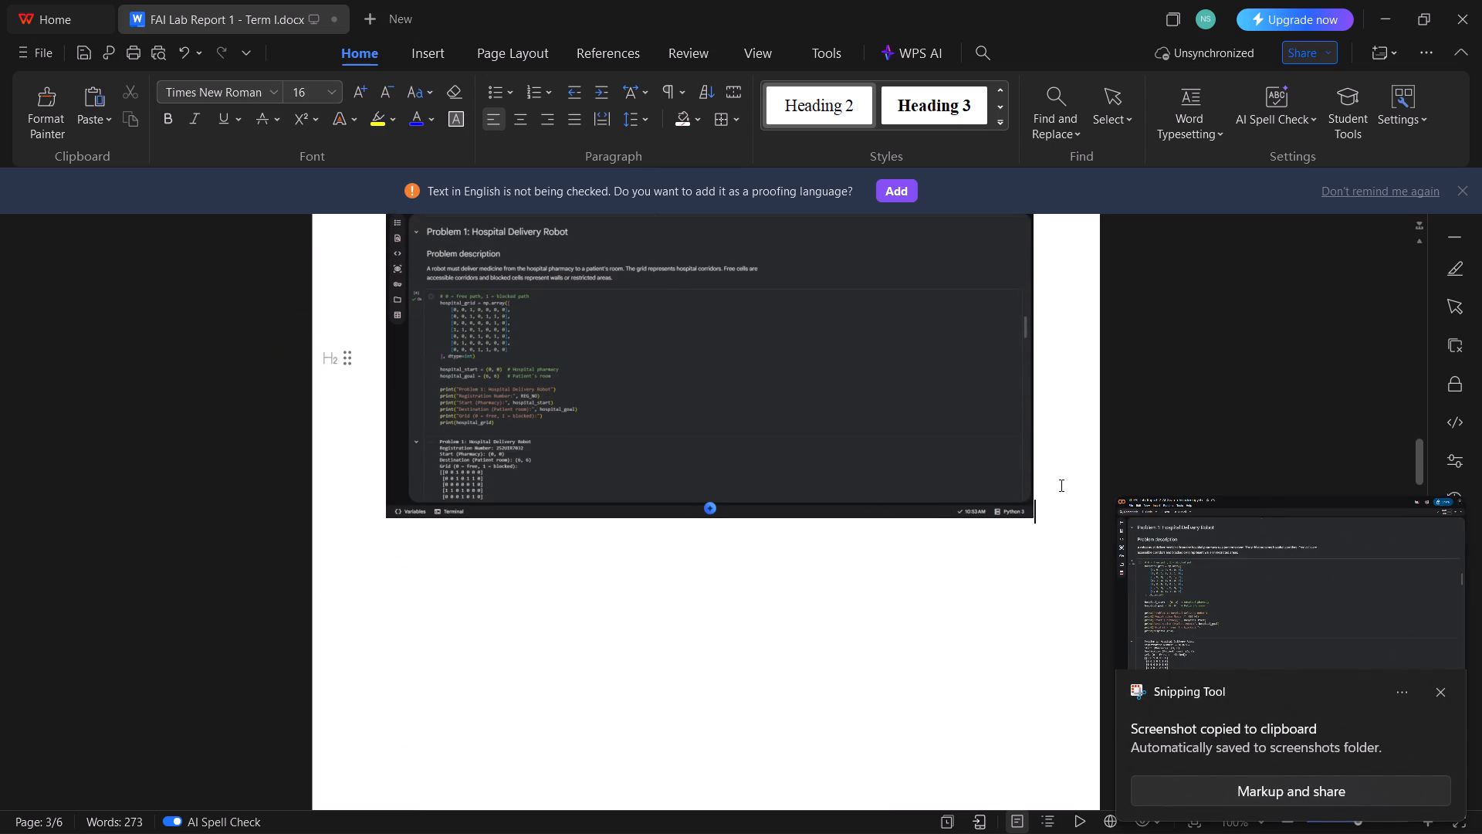
key(Return)
key(alt+Tab)
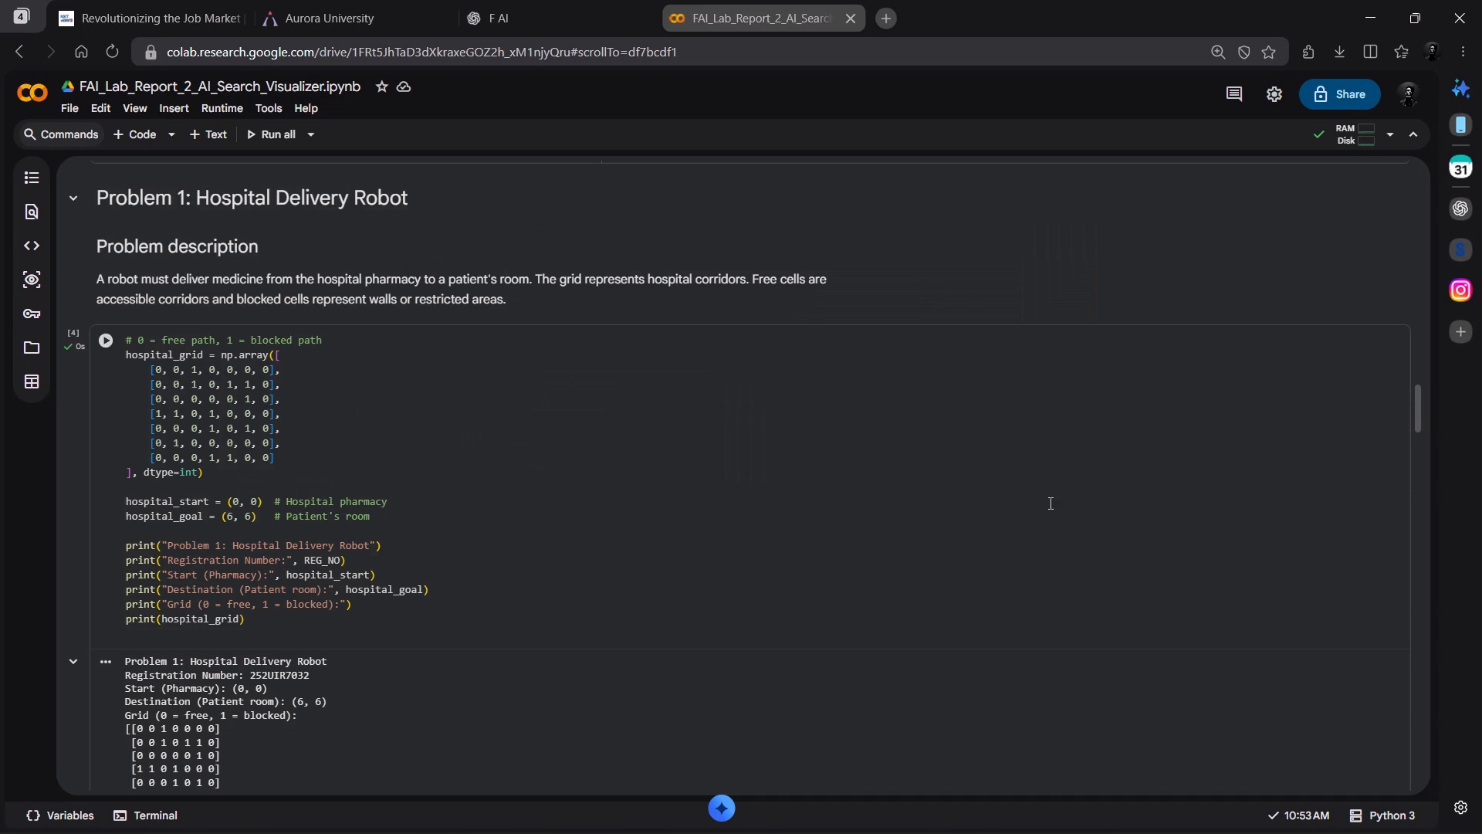
scroll(424, 476, down, 6)
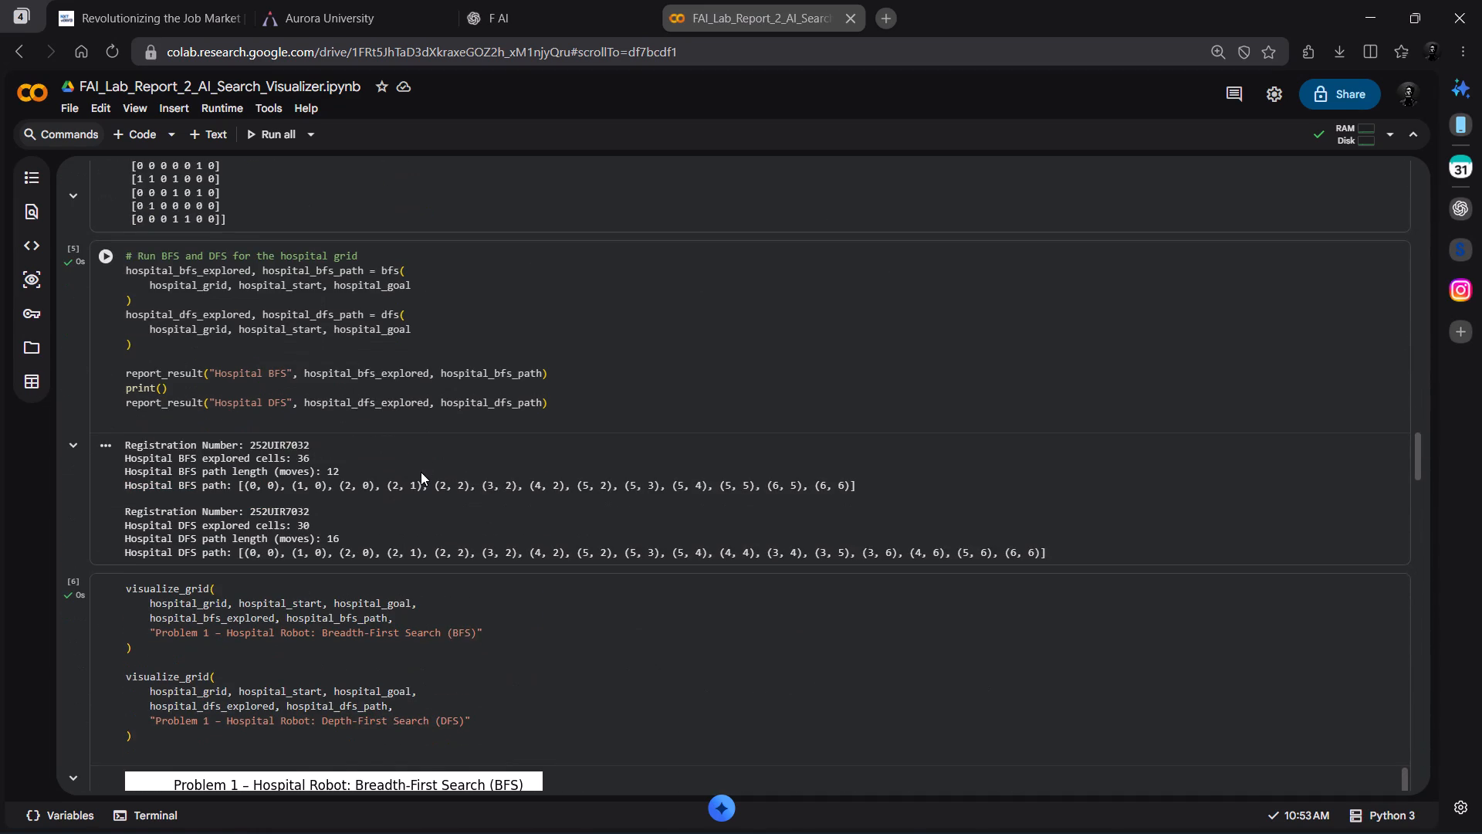
scroll(421, 472, down, 1)
scroll(421, 472, up, 1)
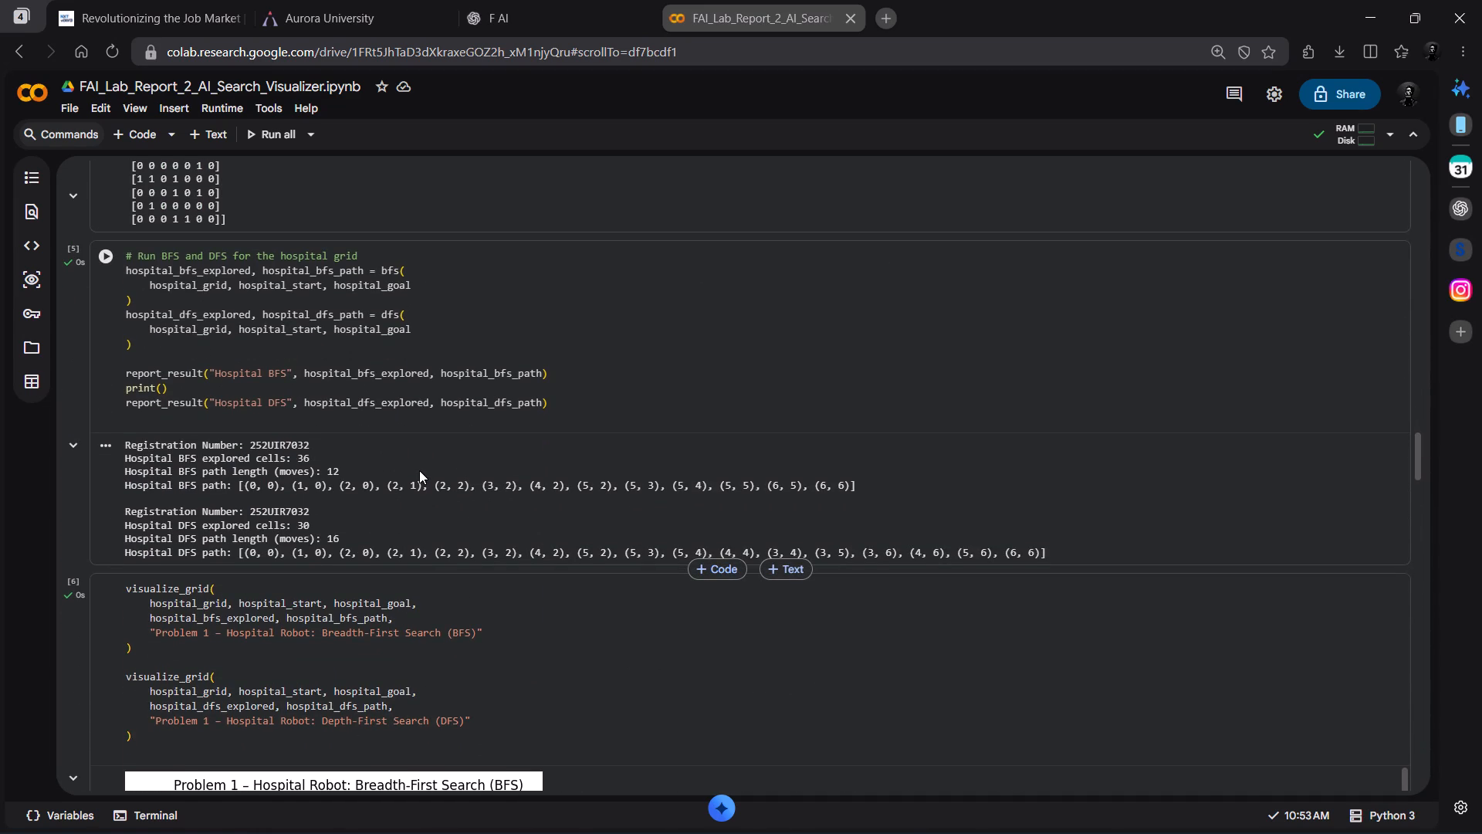
scroll(419, 470, down, 2)
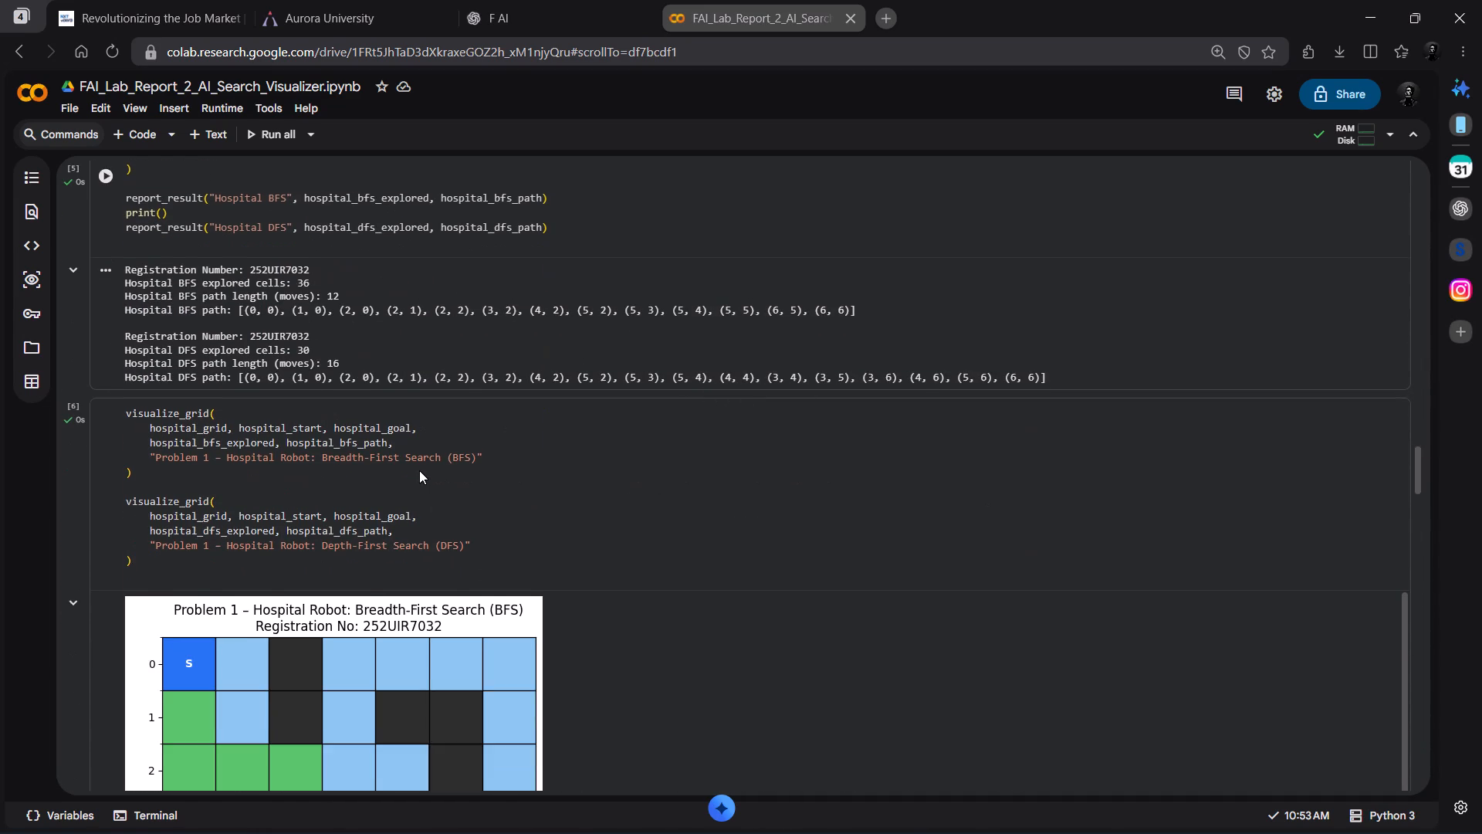
scroll(419, 470, up, 3)
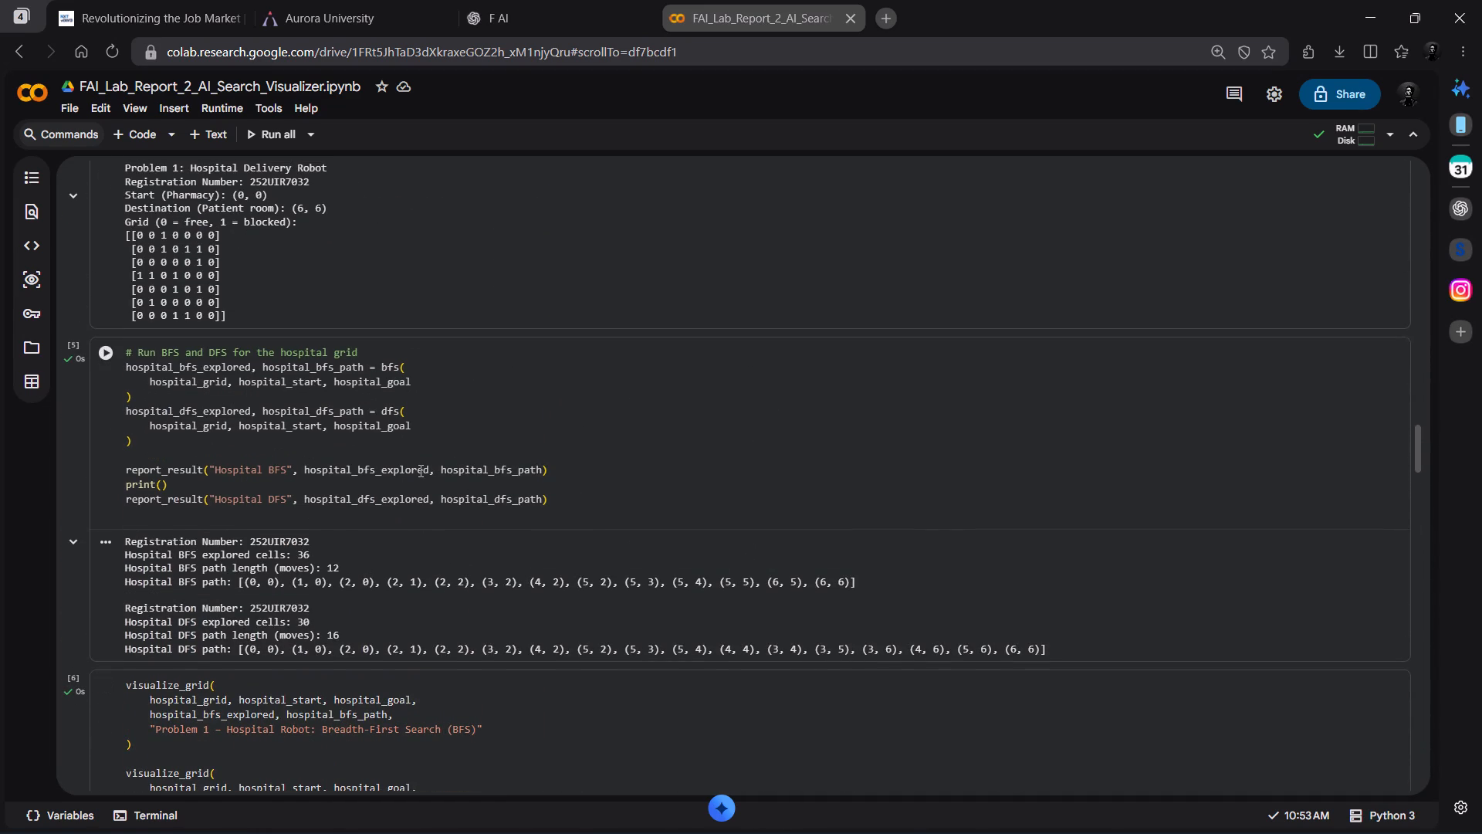
key(Print)
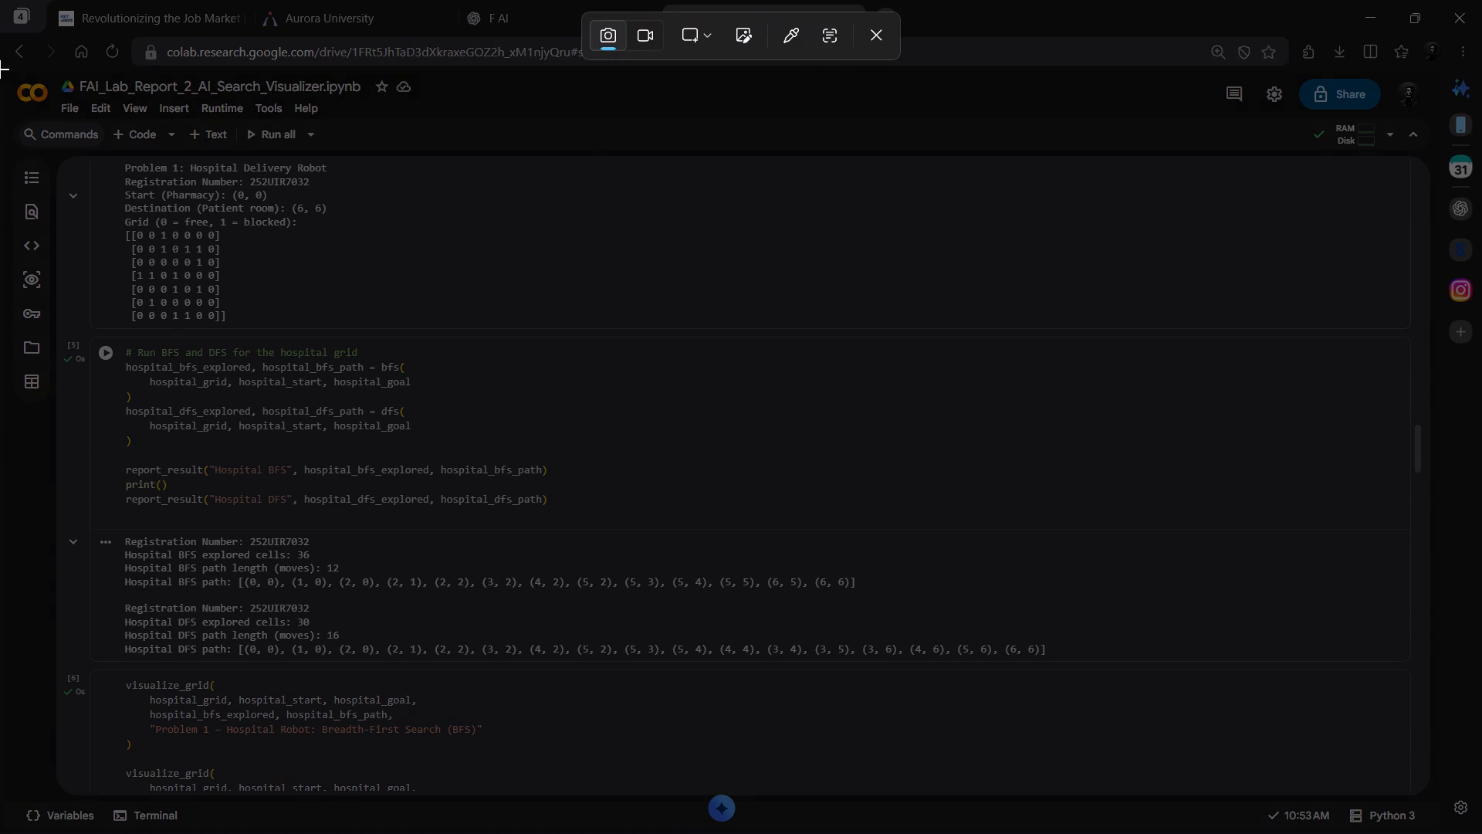
drag(0, 68, 1439, 827)
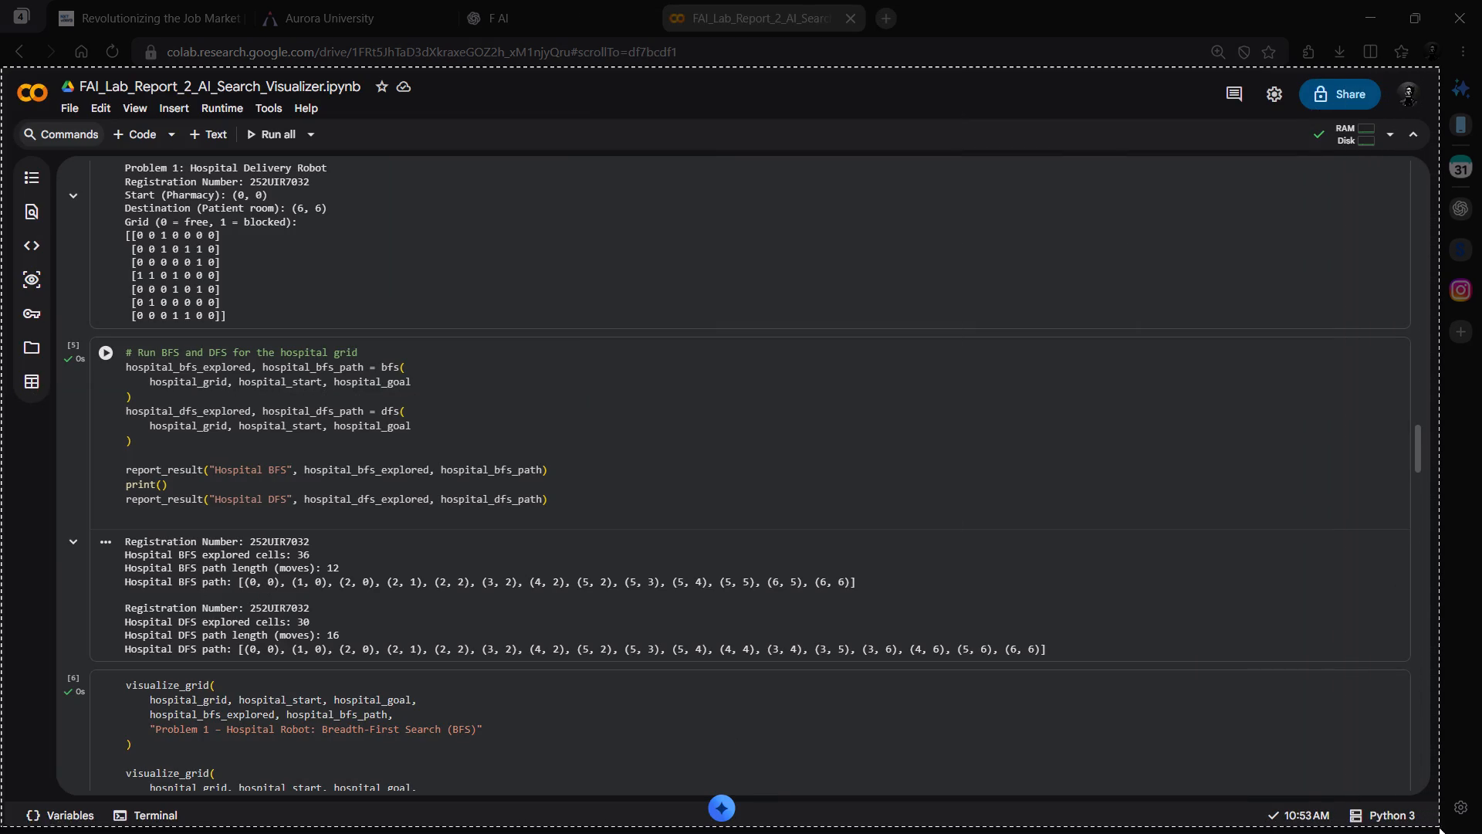
drag(1439, 827, 1436, 833)
key(alt+Tab)
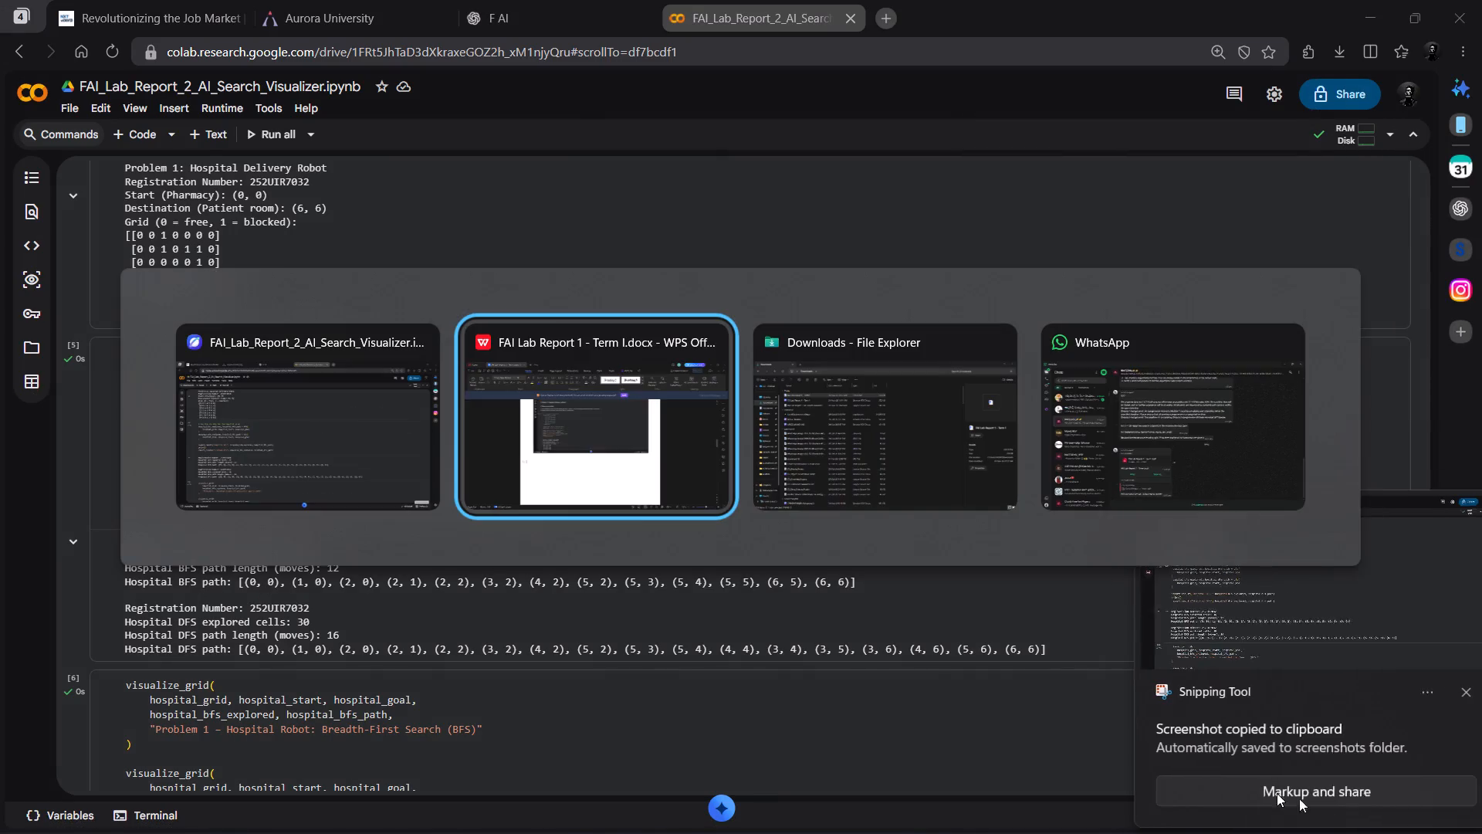
key(ctrl+v)
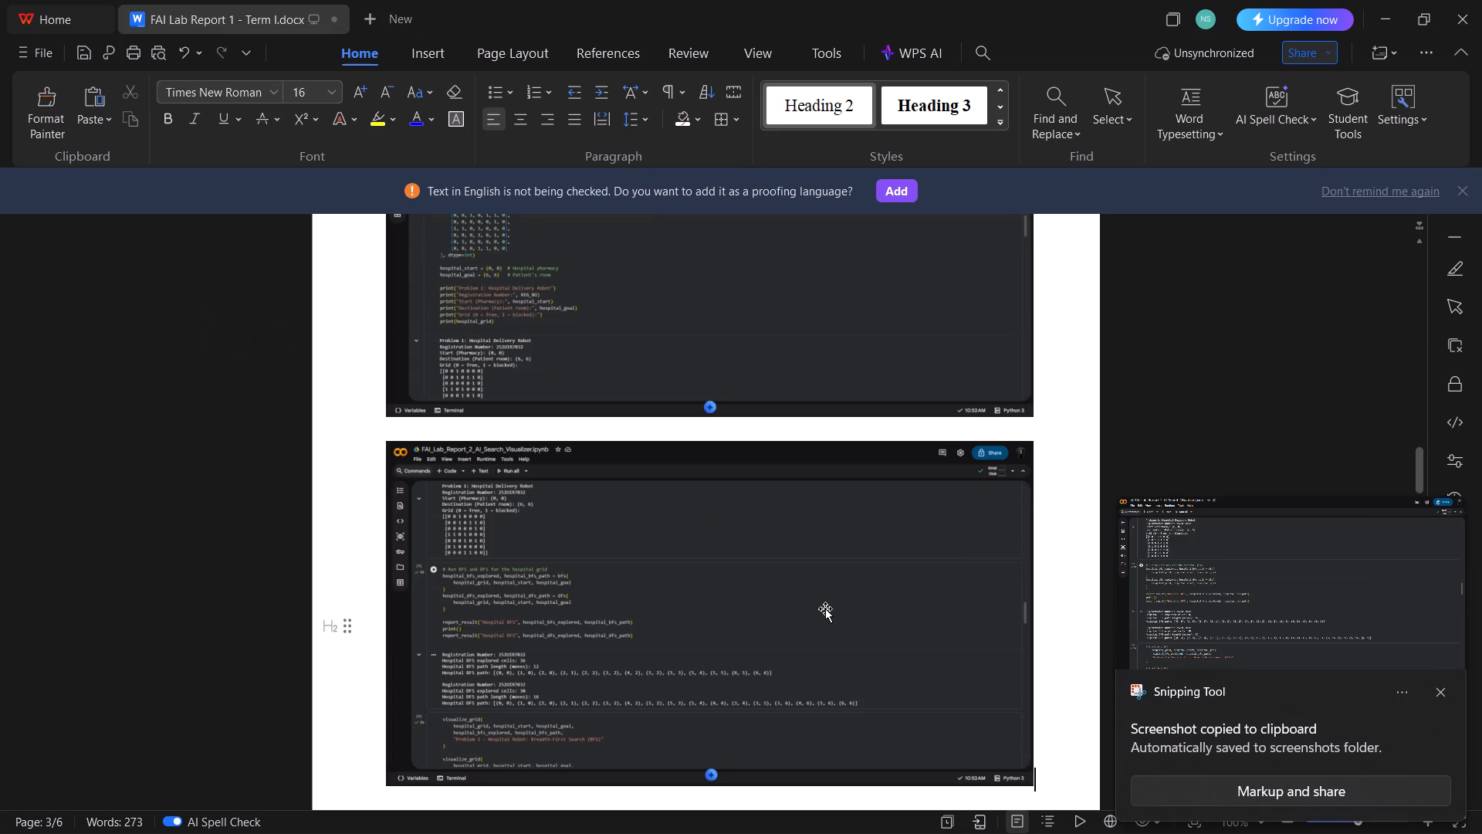
Capture the Problem 1 BFS and DFS grid plots from the notebook in full-screen view at 67% zoom.
key(alt+Tab)
scroll(588, 569, down, 6)
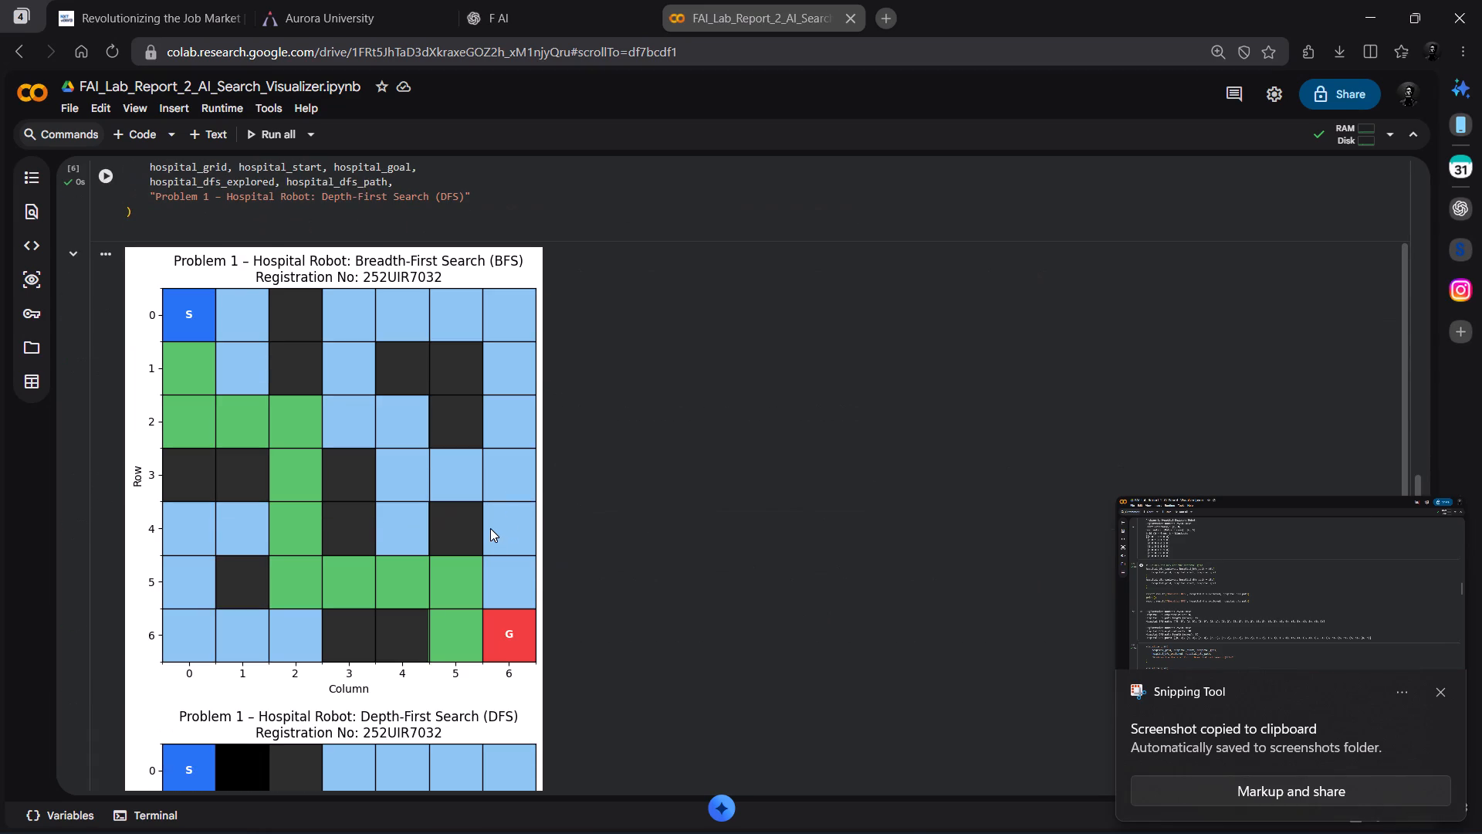
click(1440, 691)
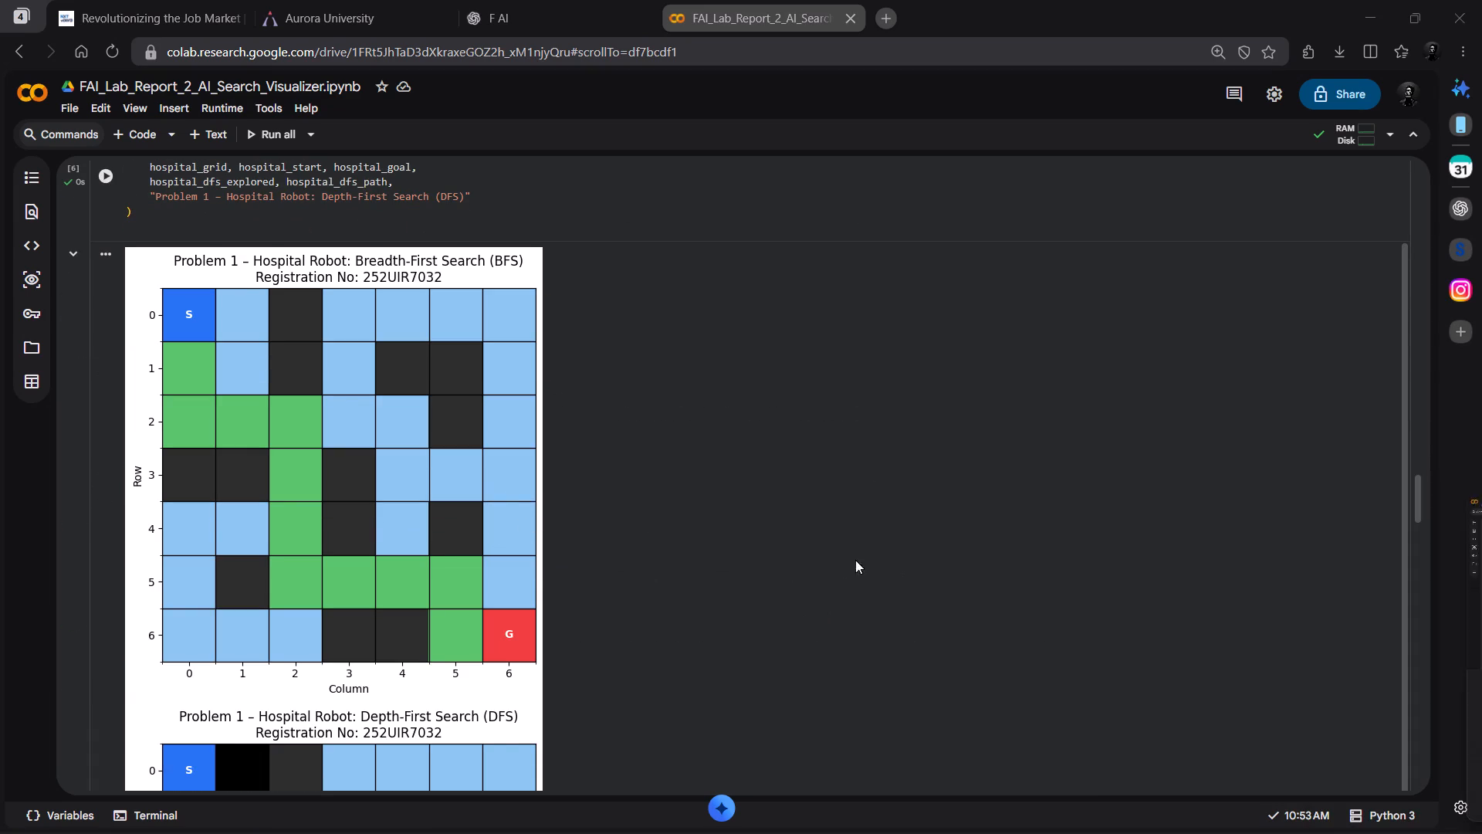
scroll(816, 558, down, 1)
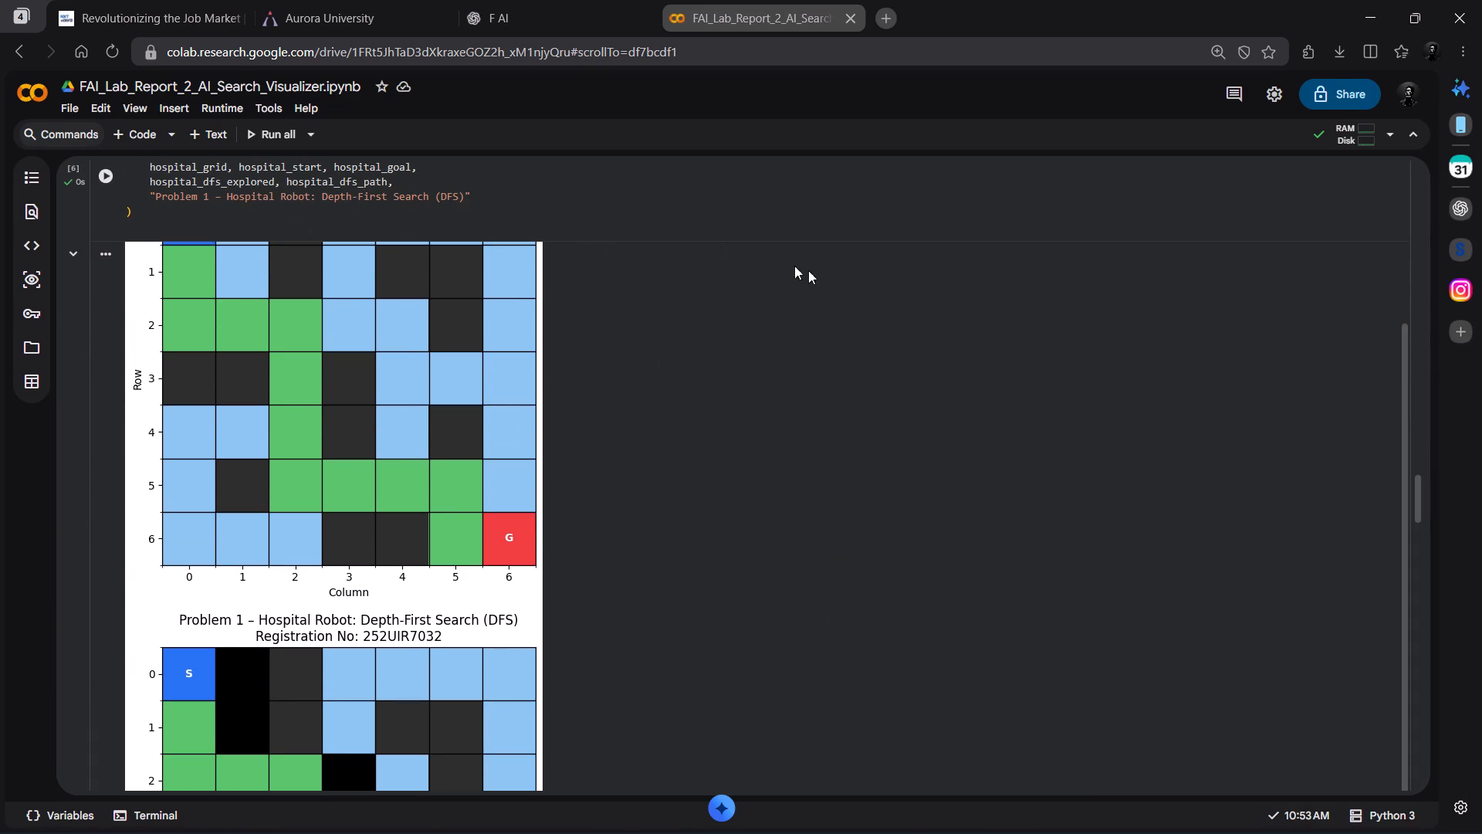
key(F11)
scroll(750, 441, down, 1)
scroll(746, 439, up, 1)
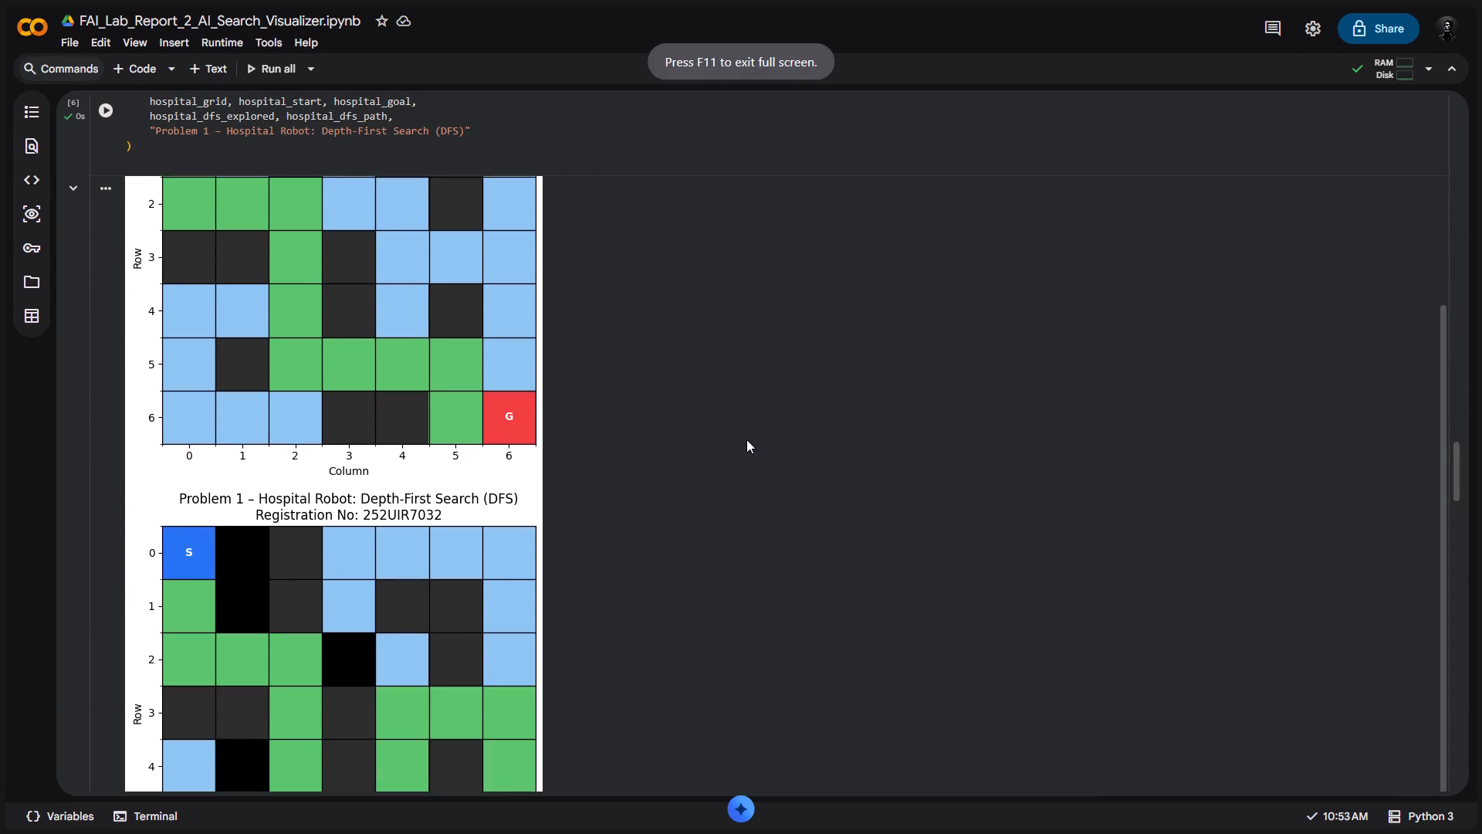
scroll(746, 439, up, 1)
ctrl+scroll(746, 438, down, 1)
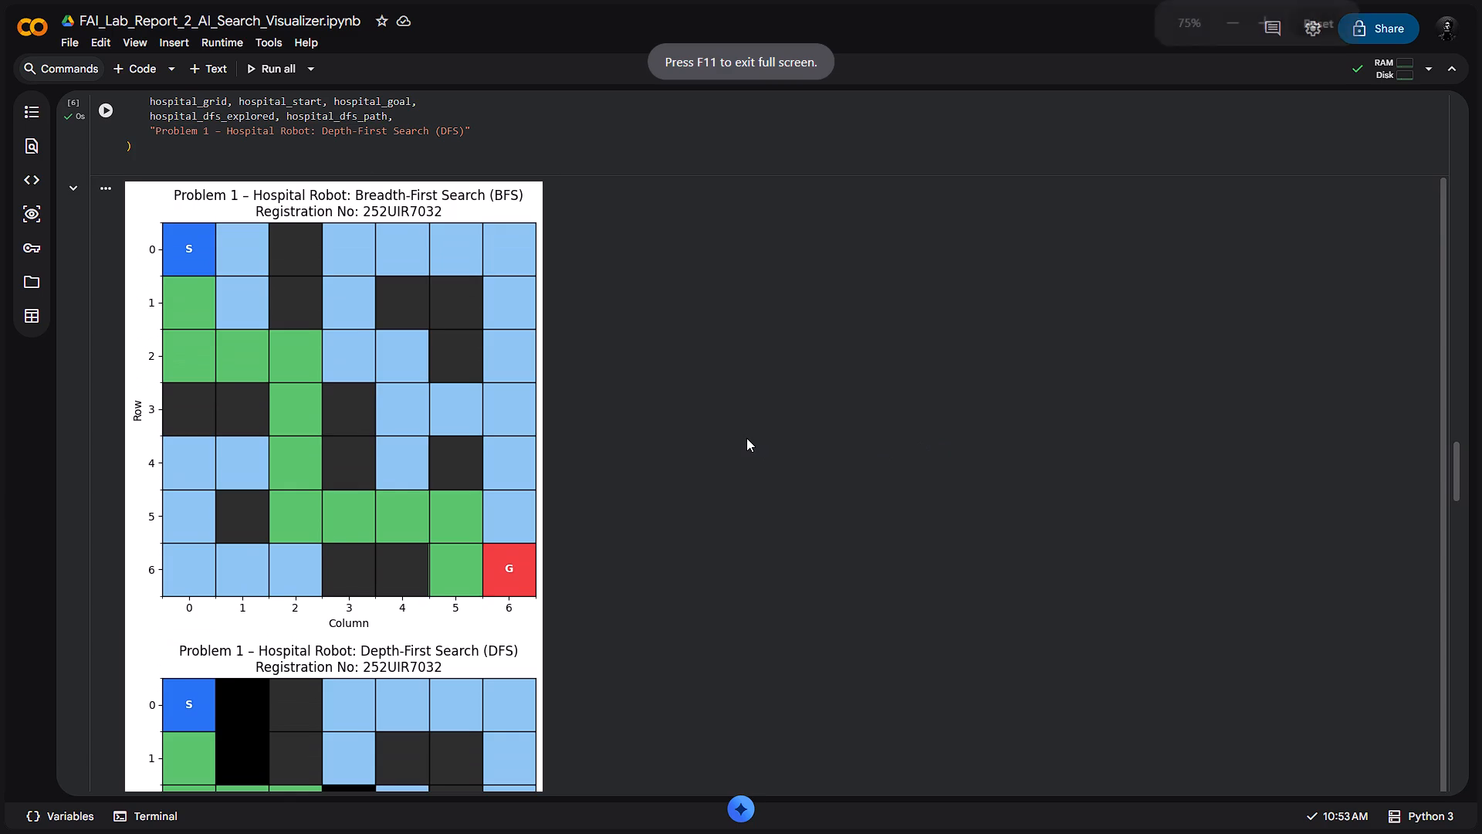
ctrl+scroll(746, 438, down, 3)
ctrl+scroll(745, 438, up, 1)
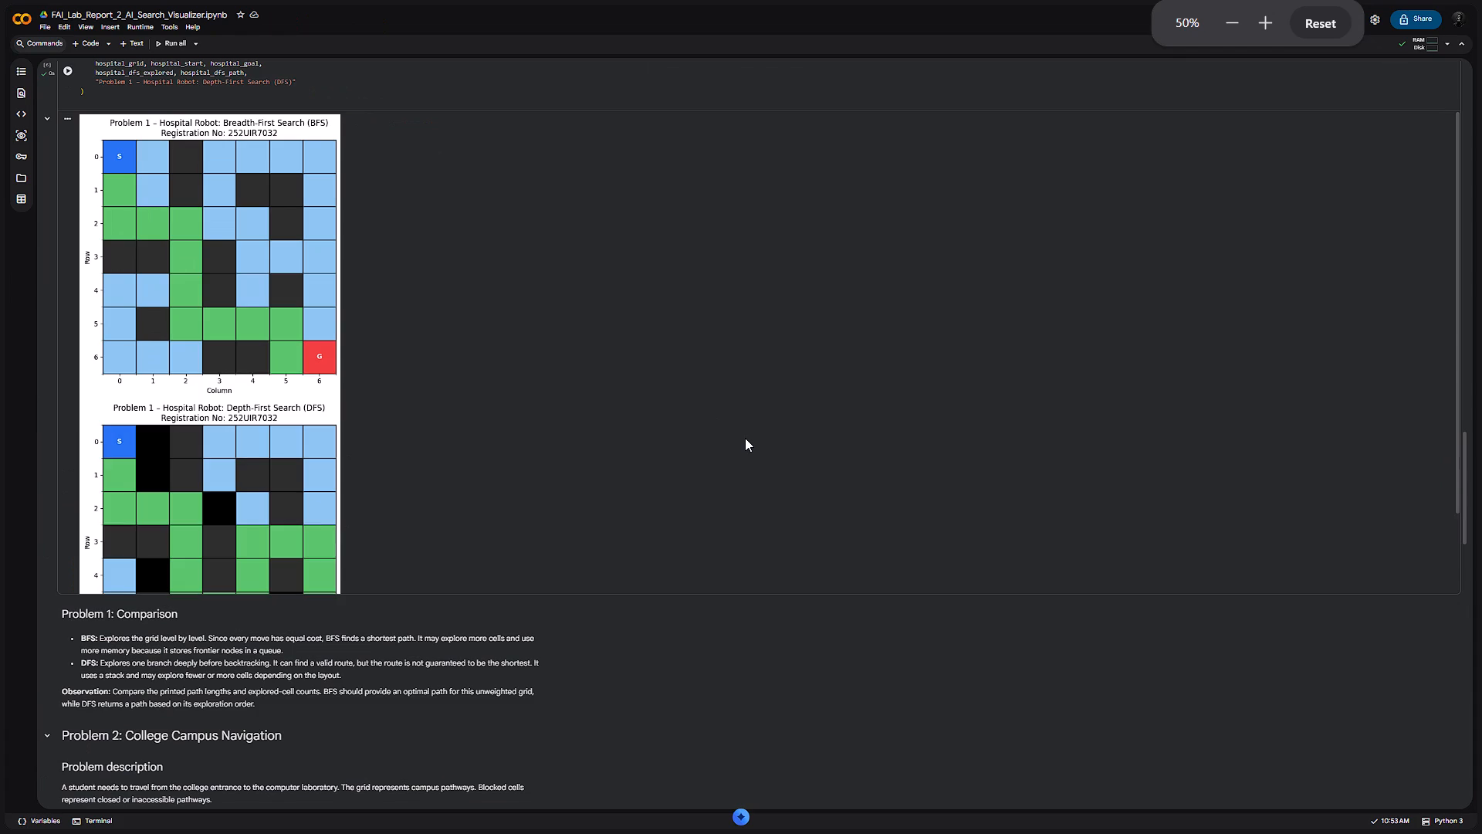
ctrl+scroll(745, 438, up, 1)
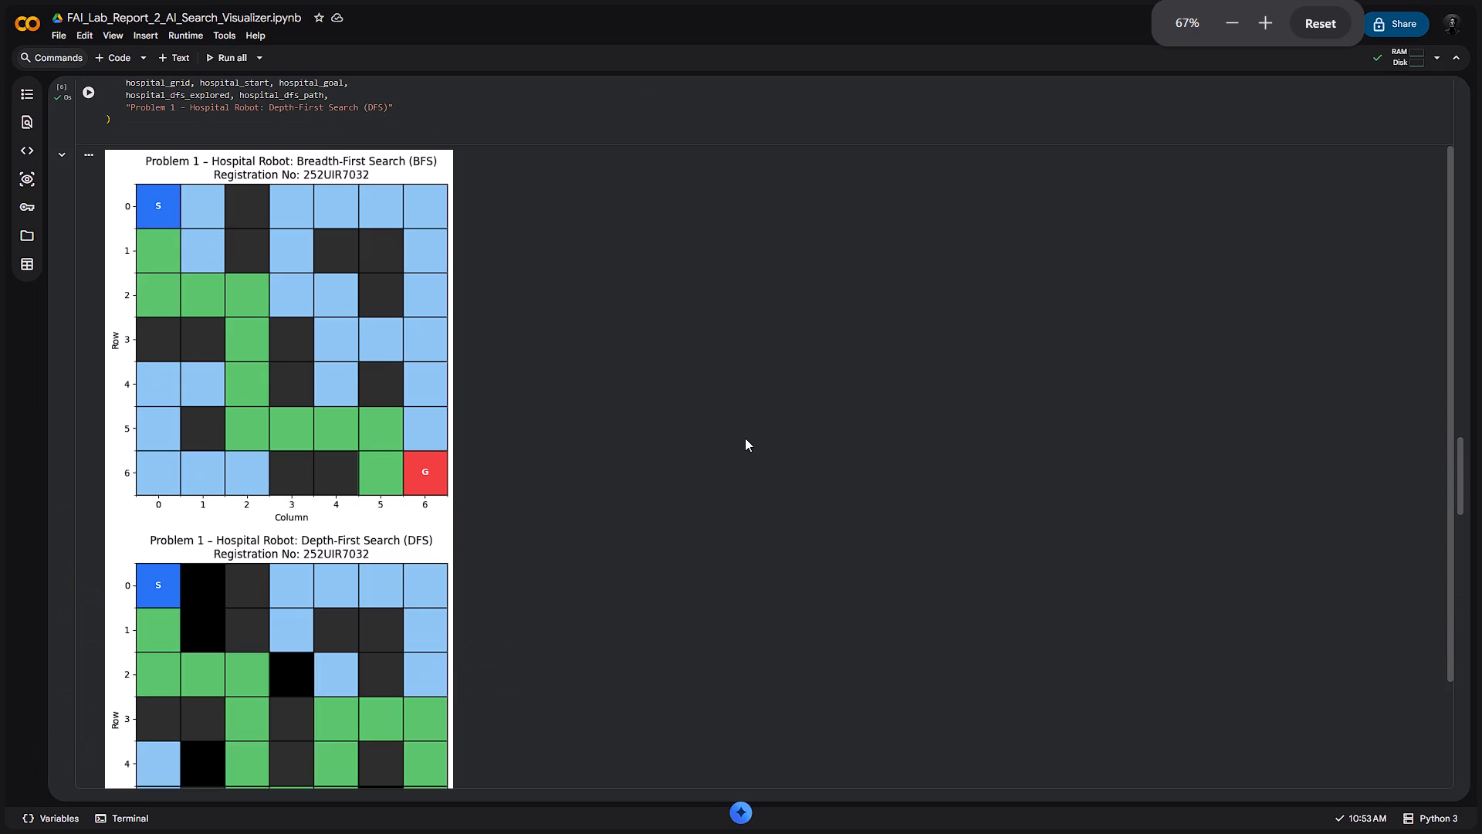
key(Print)
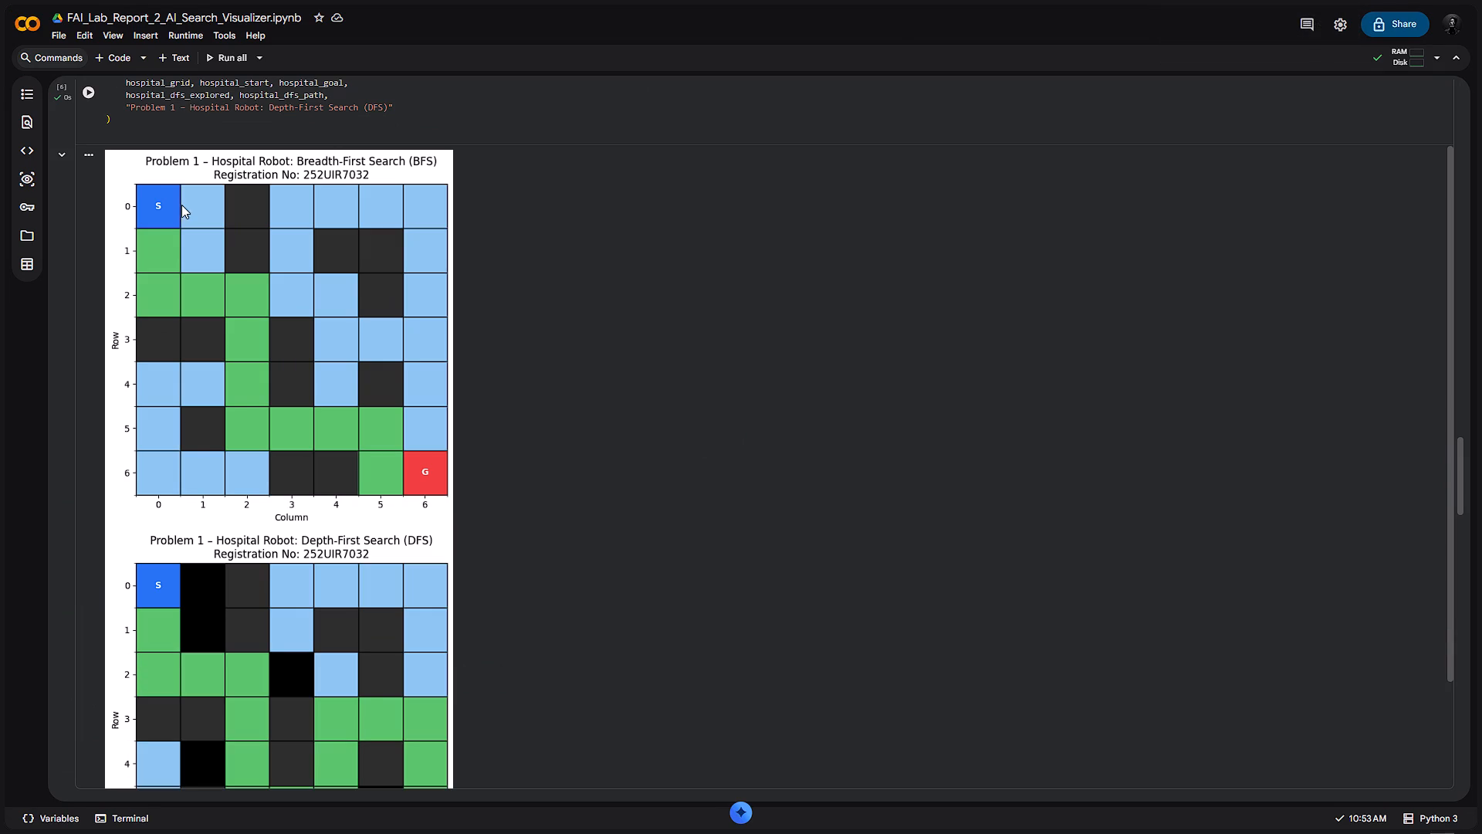
drag(0, 0, 1481, 833)
Paste the grid plots screenshot into the report on new lines after the BFS and DFS code screenshot.
key(alt+Tab)
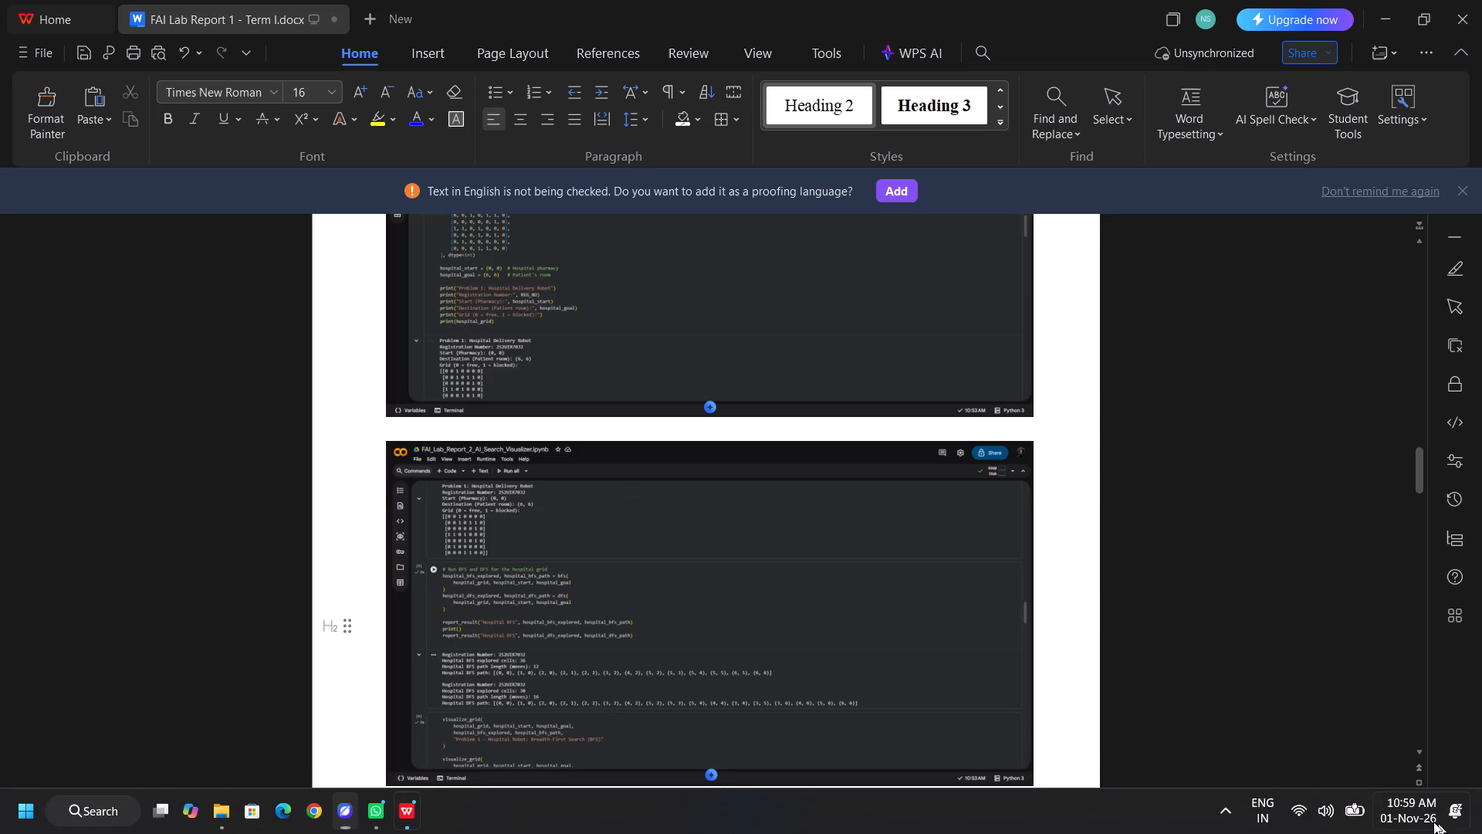
scroll(1154, 770, down, 2)
key(Return)
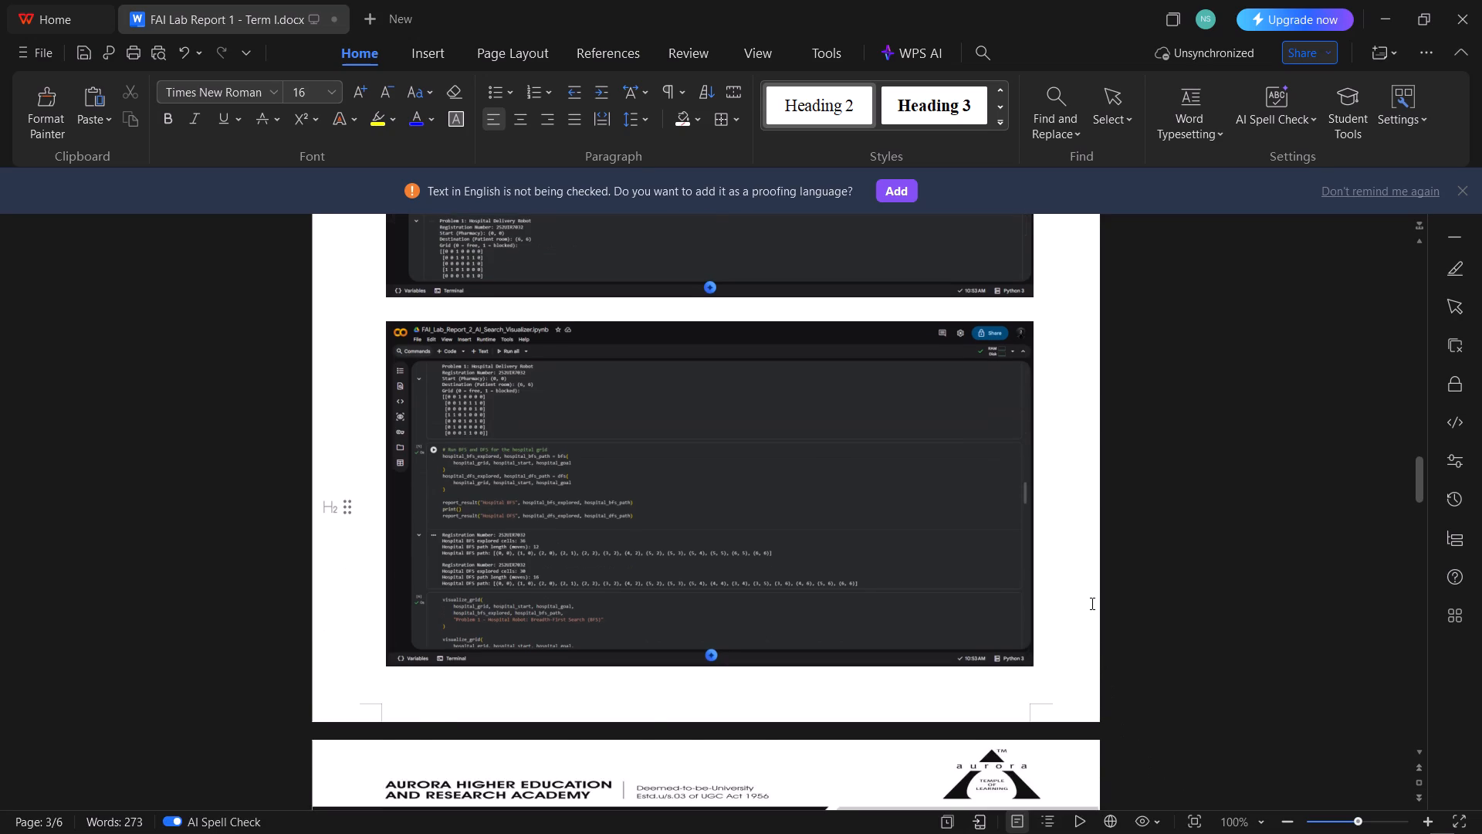
key(Return)
key(ctrl+v)
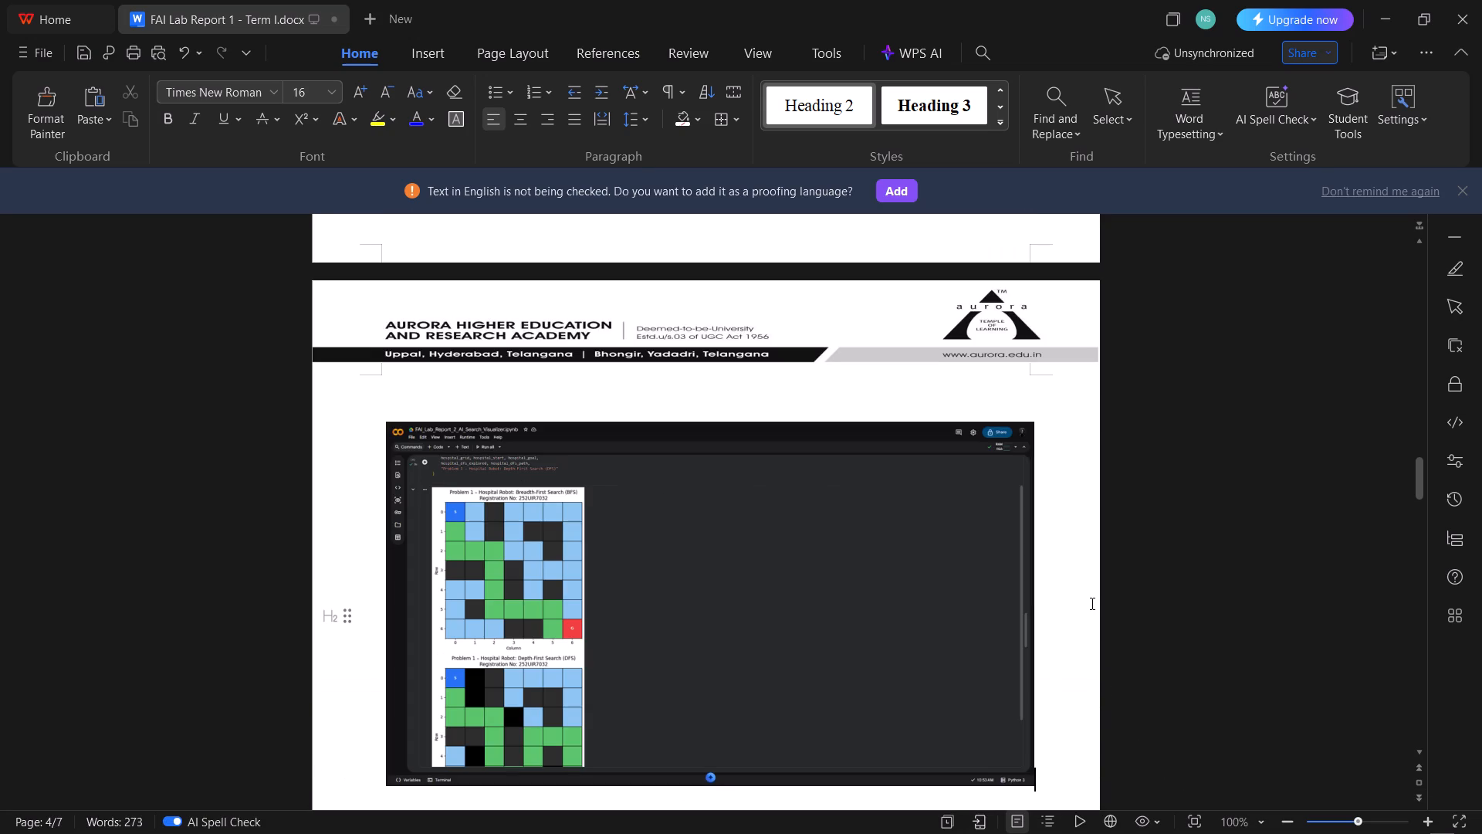
Capture the notebook's Problem 1: Comparison section, including its BFS, DFS and Observation text, at 90% zoom.
key(alt+Tab)
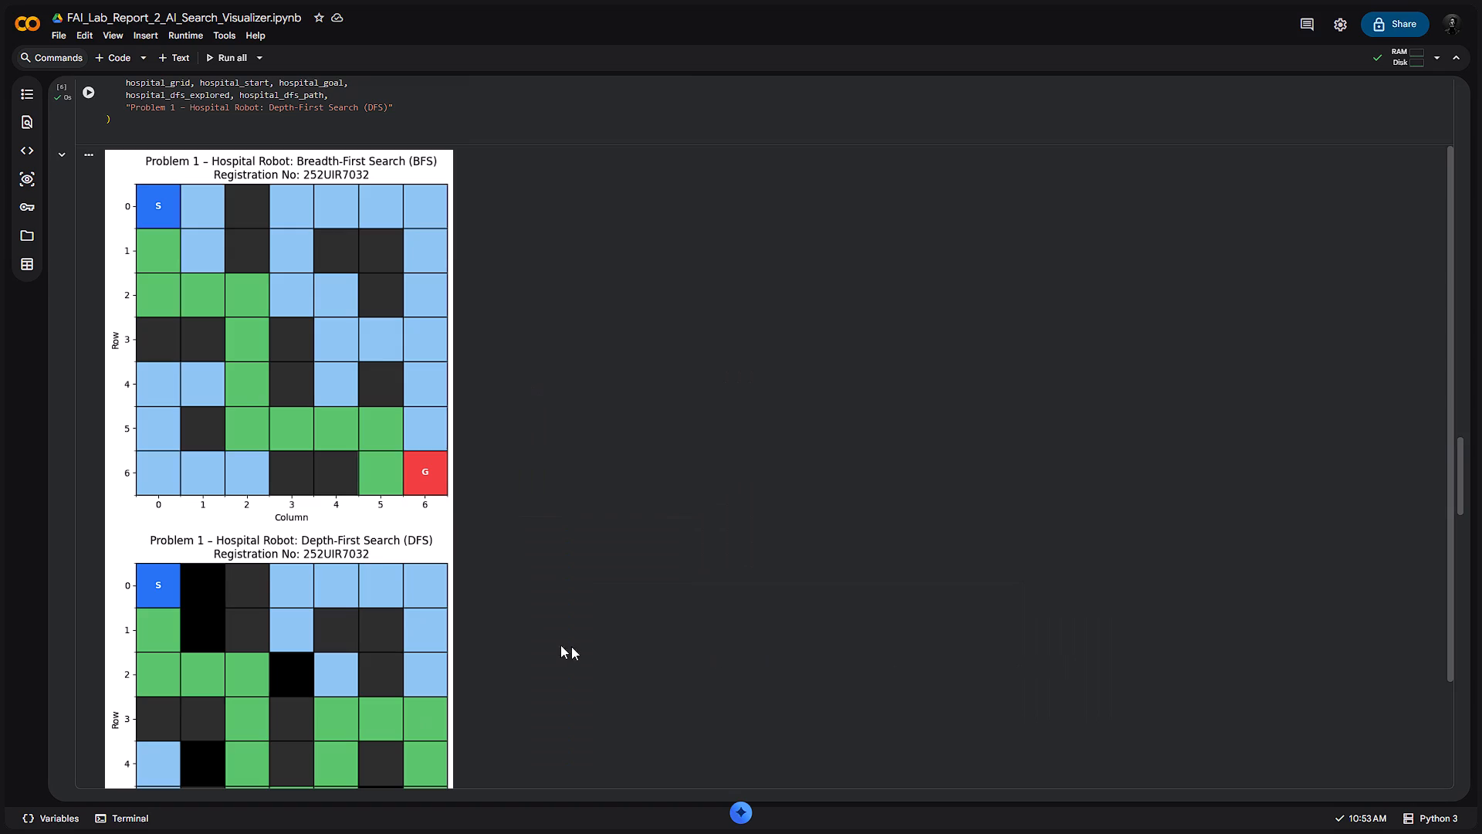
scroll(512, 622, down, 12)
scroll(487, 608, up, 2)
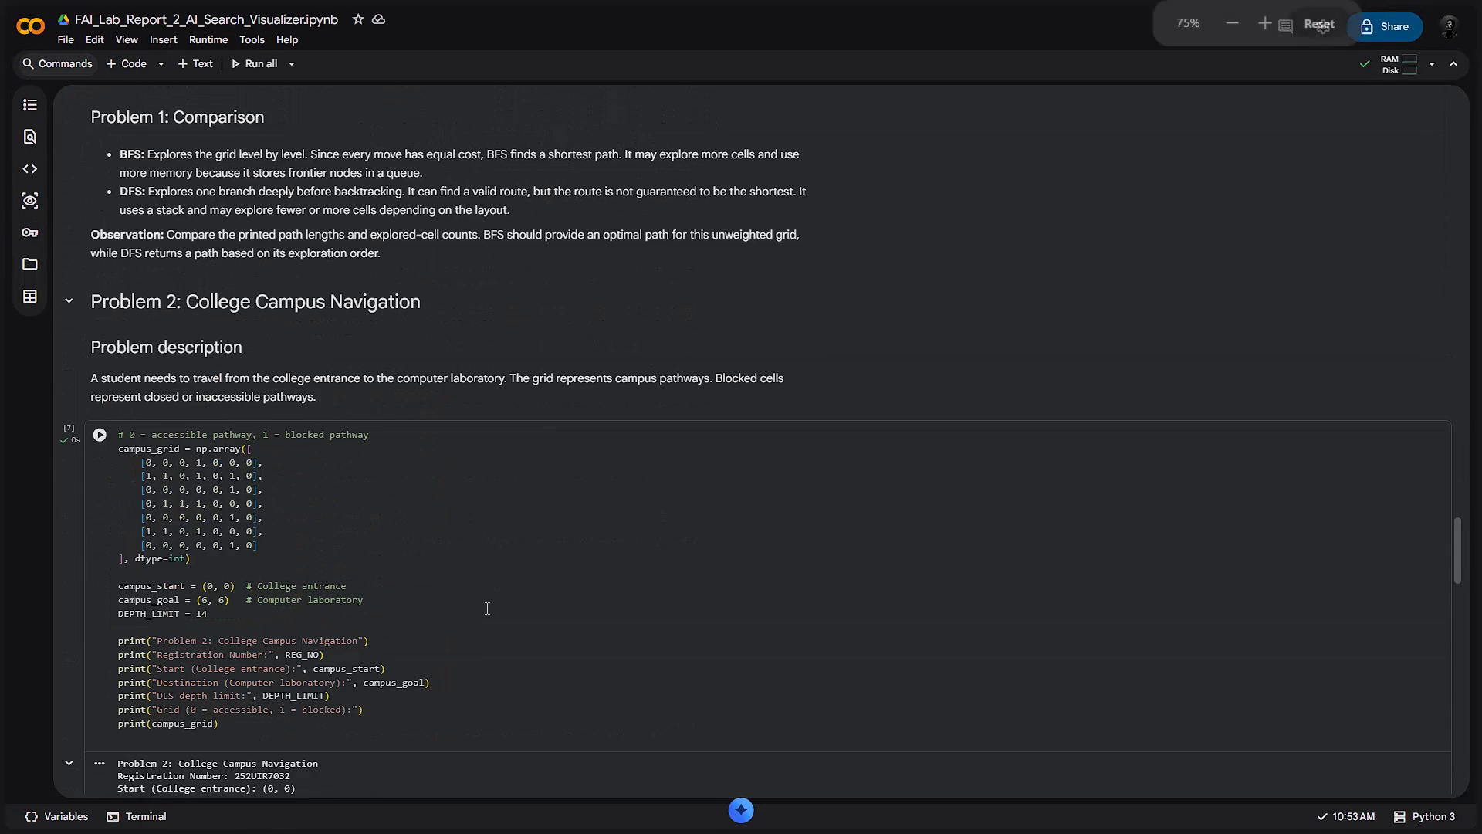
ctrl+scroll(486, 608, up, 3)
ctrl+scroll(477, 615, down, 1)
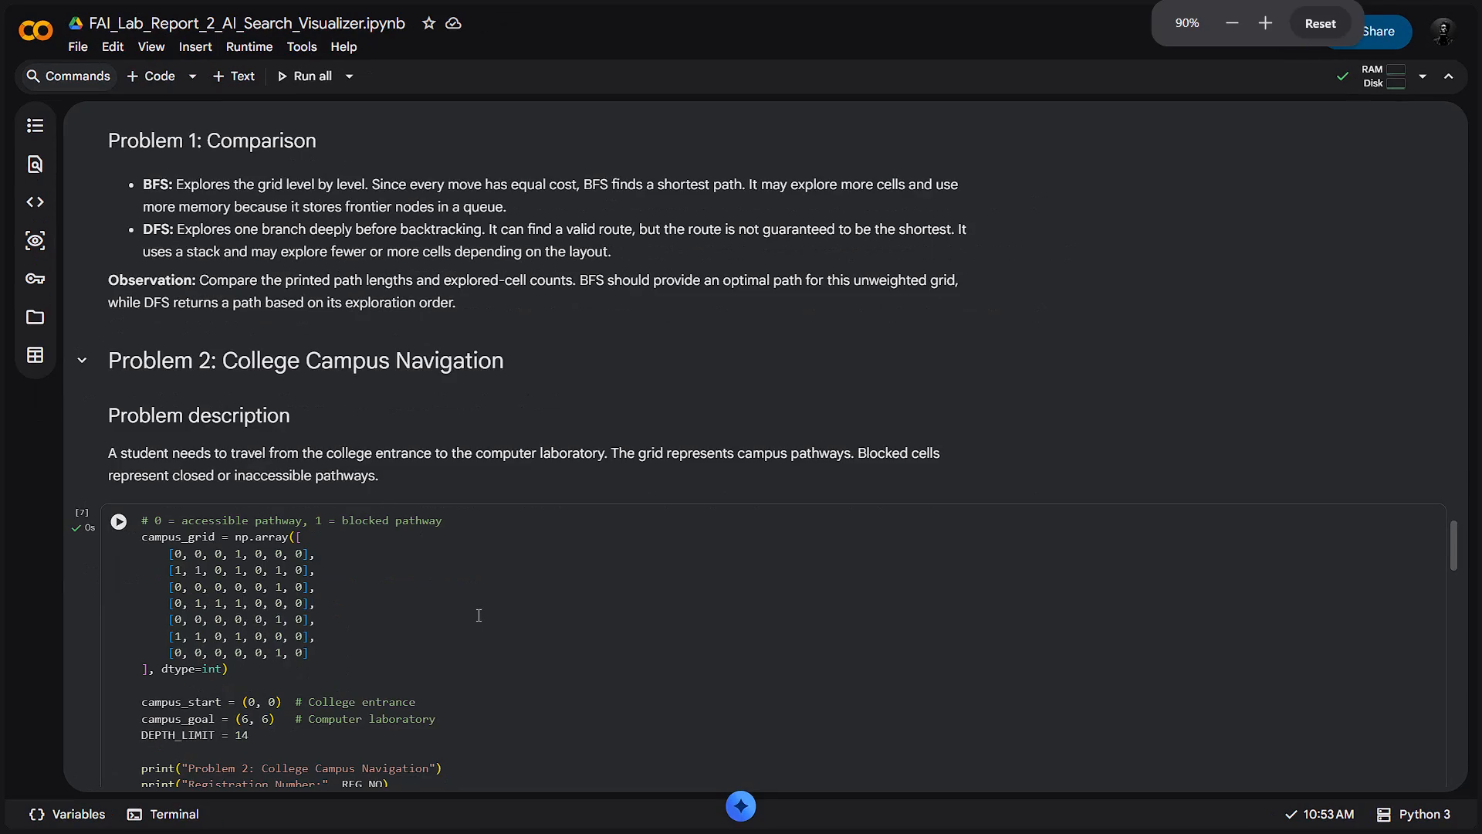
scroll(477, 615, up, 2)
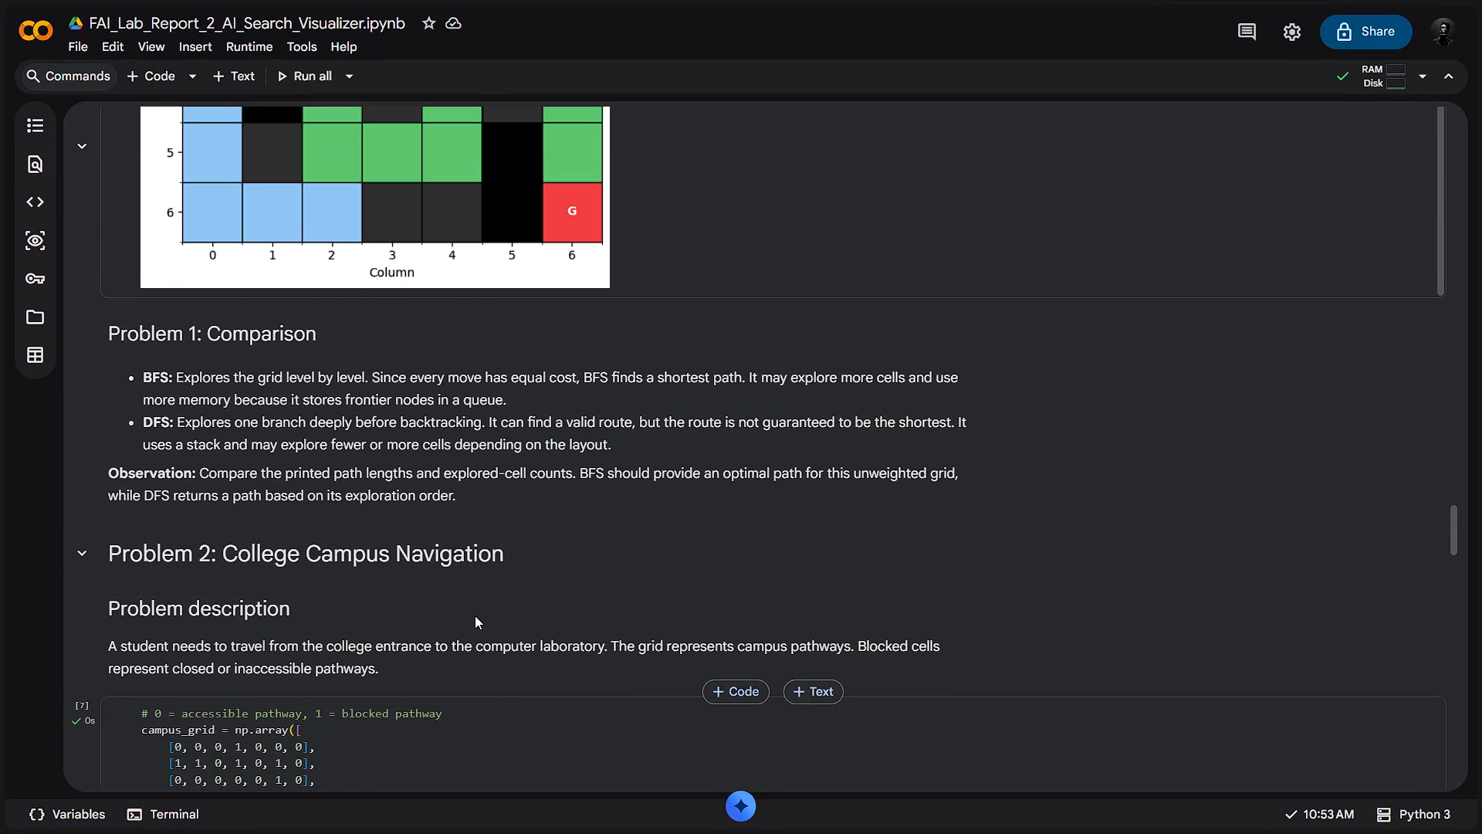
key(Print)
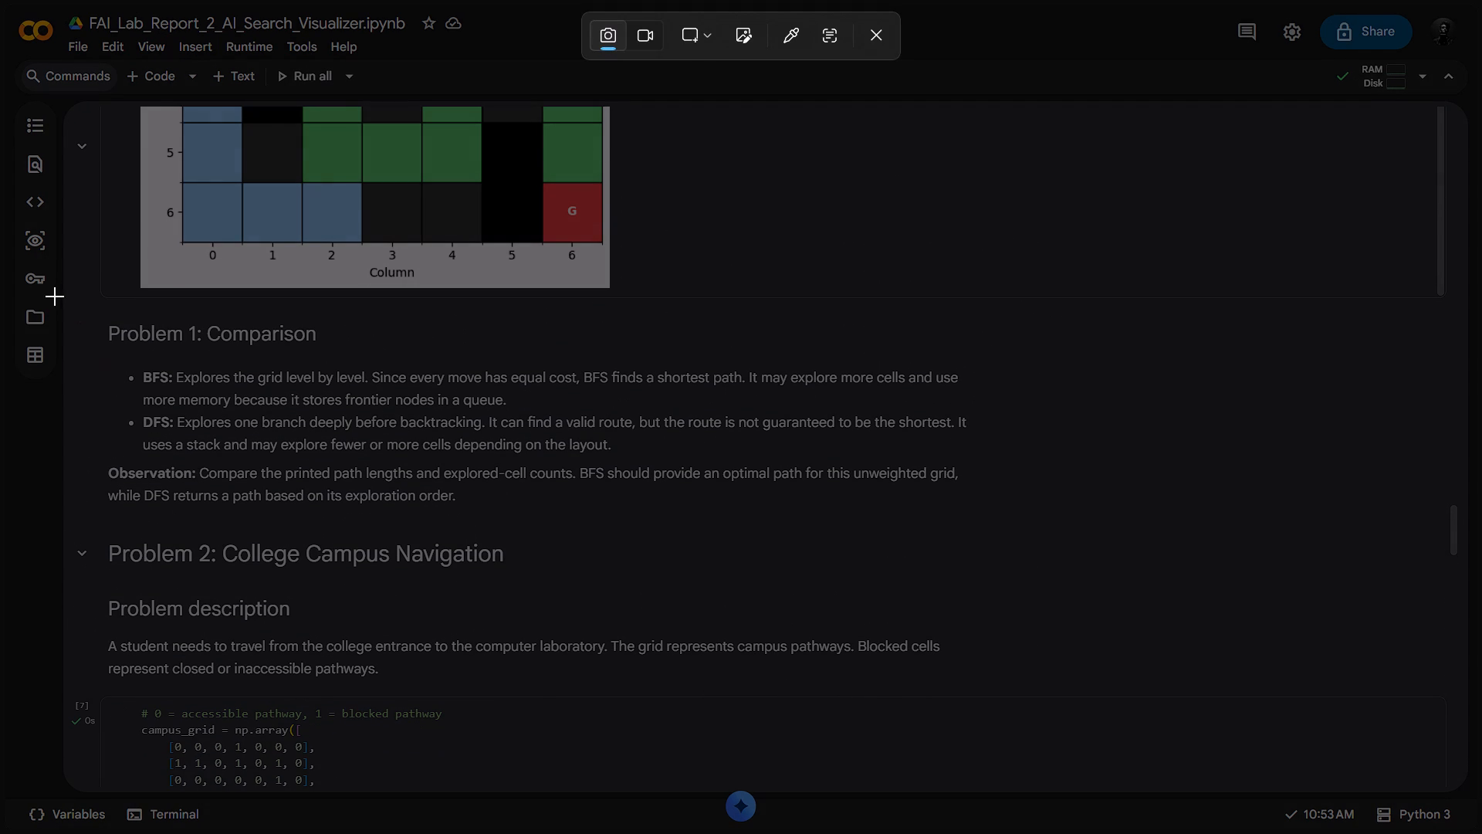
drag(66, 300, 1335, 551)
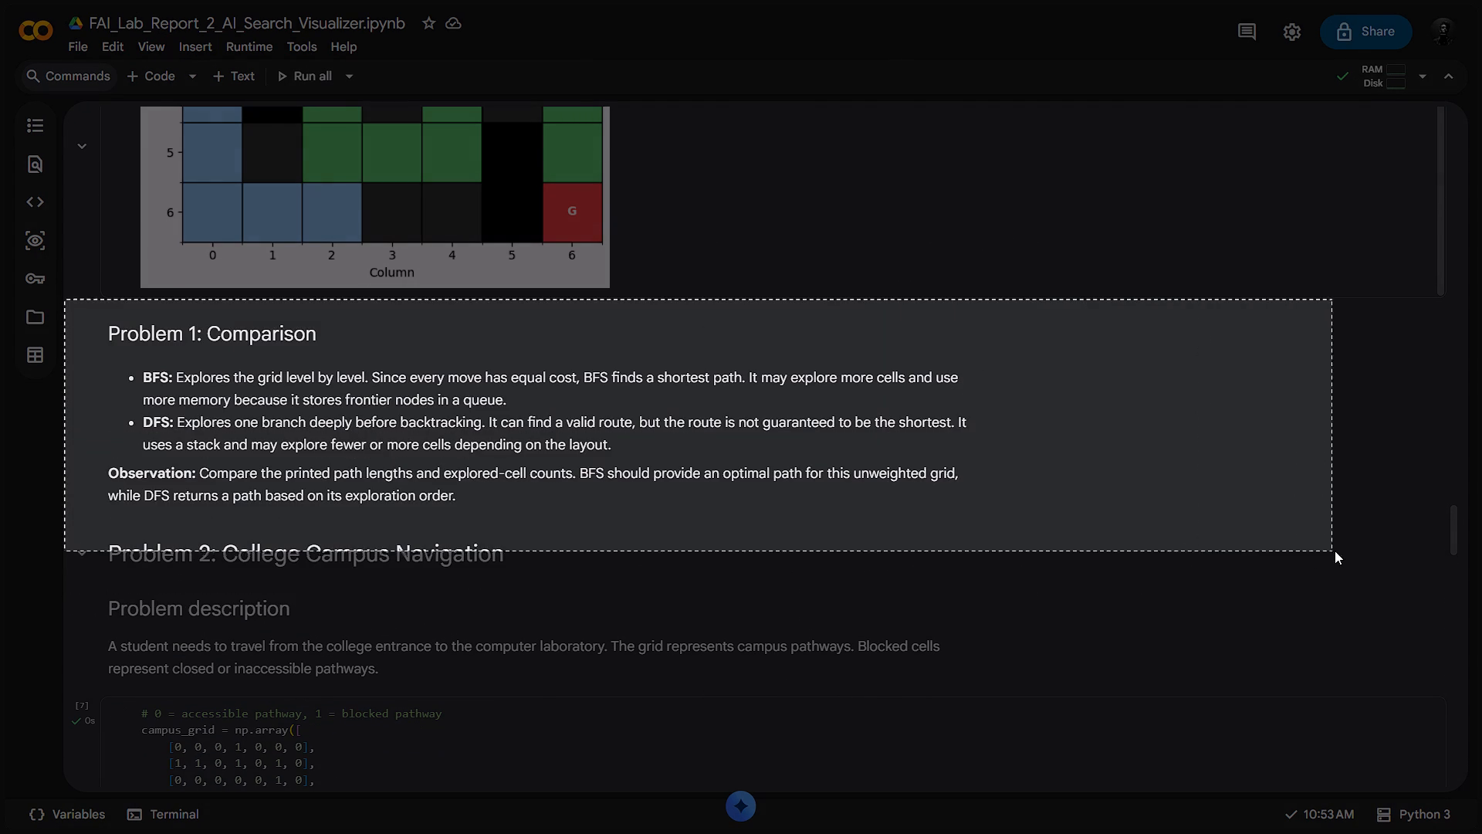
drag(1335, 551, 1413, 541)
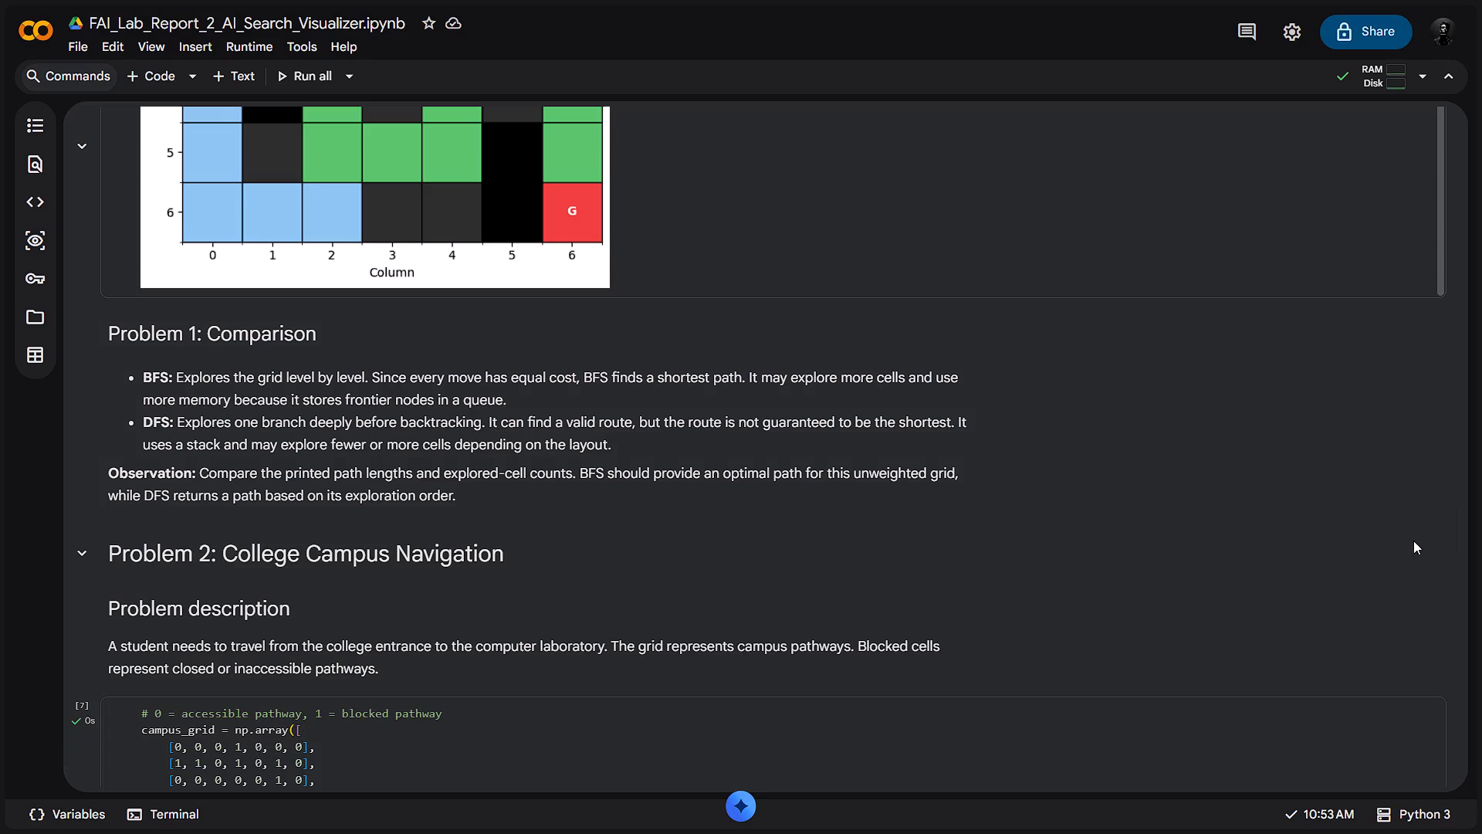
Paste the Problem 1: Comparison screenshot into the report on new lines below the grid plots screenshot.
key(alt+Tab)
scroll(790, 561, down, 2)
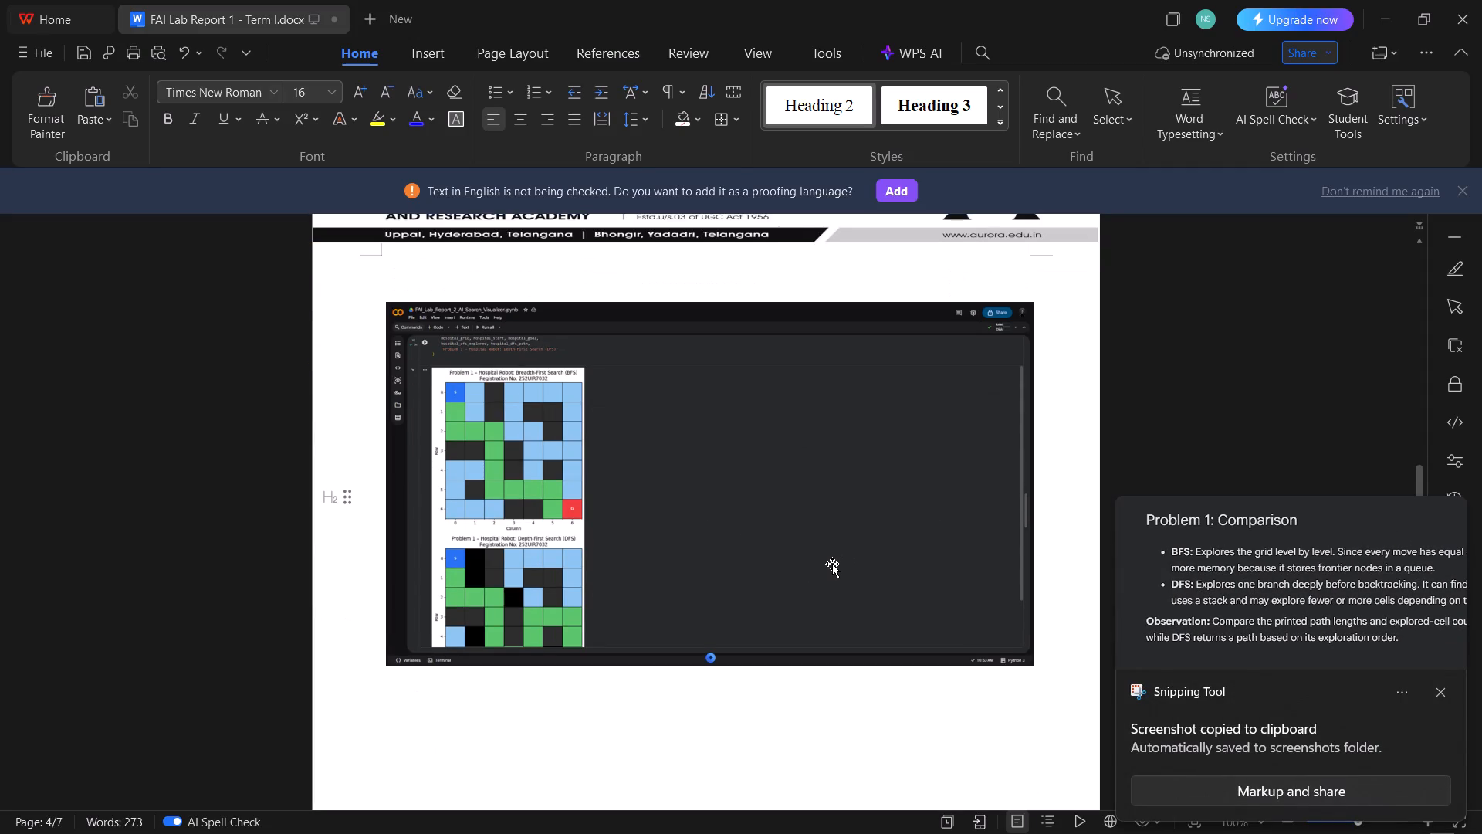
key(Return)
key(Return)
key(ctrl+v)
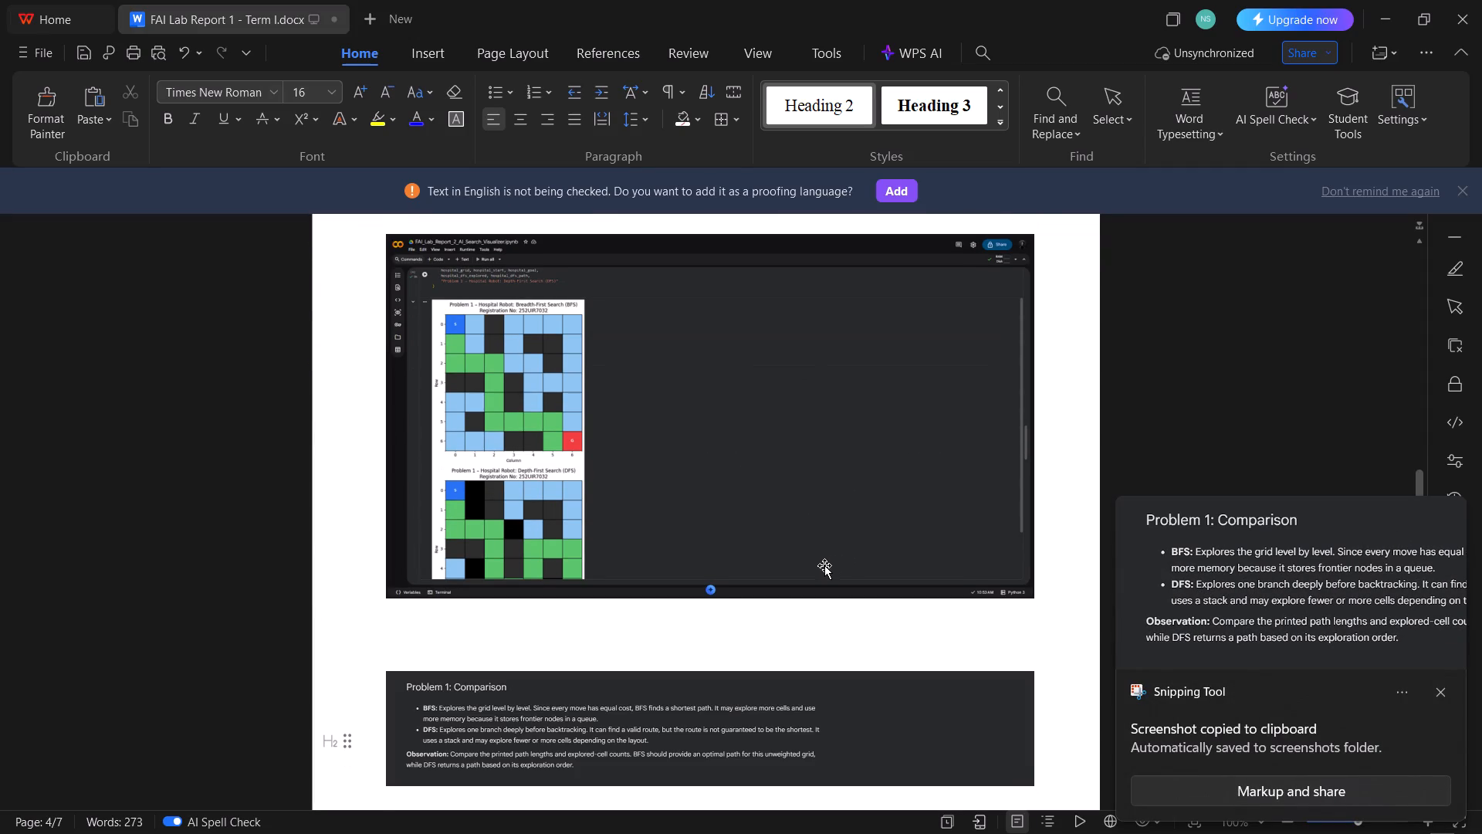
Move the grid plots screenshot from above the Comparison image to below Final Output:, replacing the old Telugu translation output picture.
scroll(725, 603, down, 5)
scroll(835, 575, down, 4)
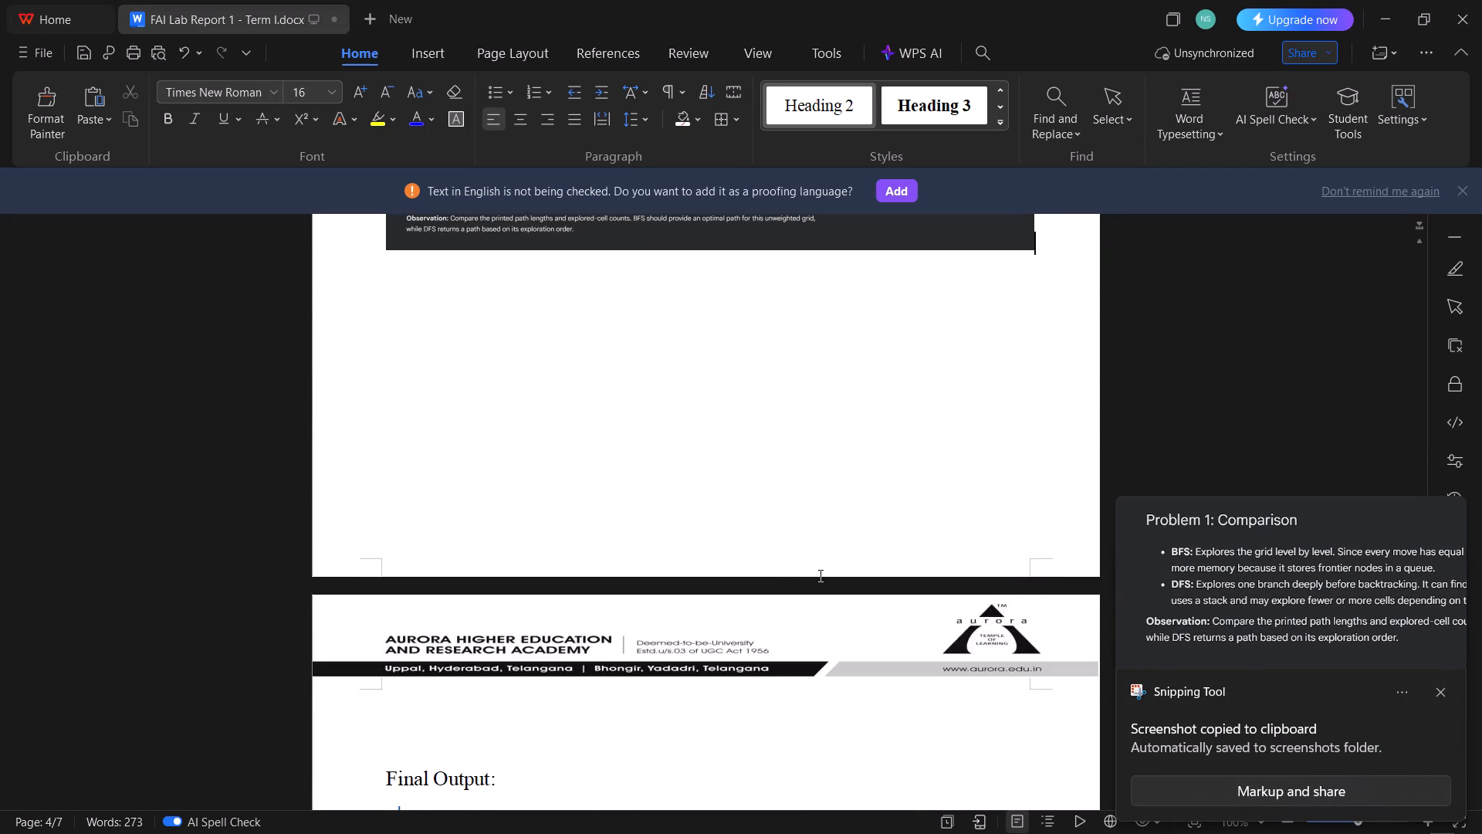
scroll(788, 576, down, 4)
scroll(692, 510, down, 1)
scroll(629, 509, up, 5)
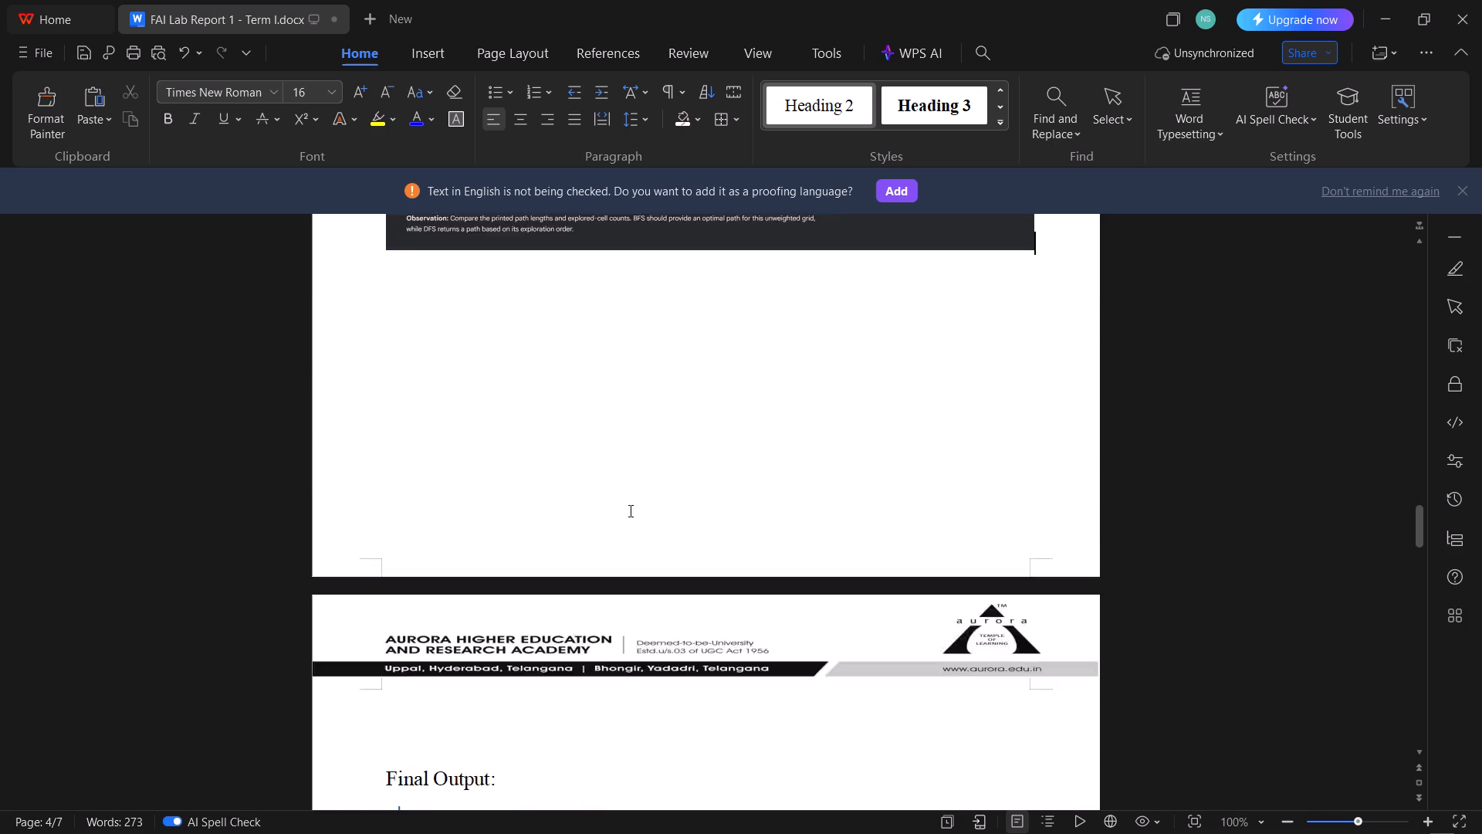
scroll(629, 510, up, 18)
scroll(630, 507, down, 8)
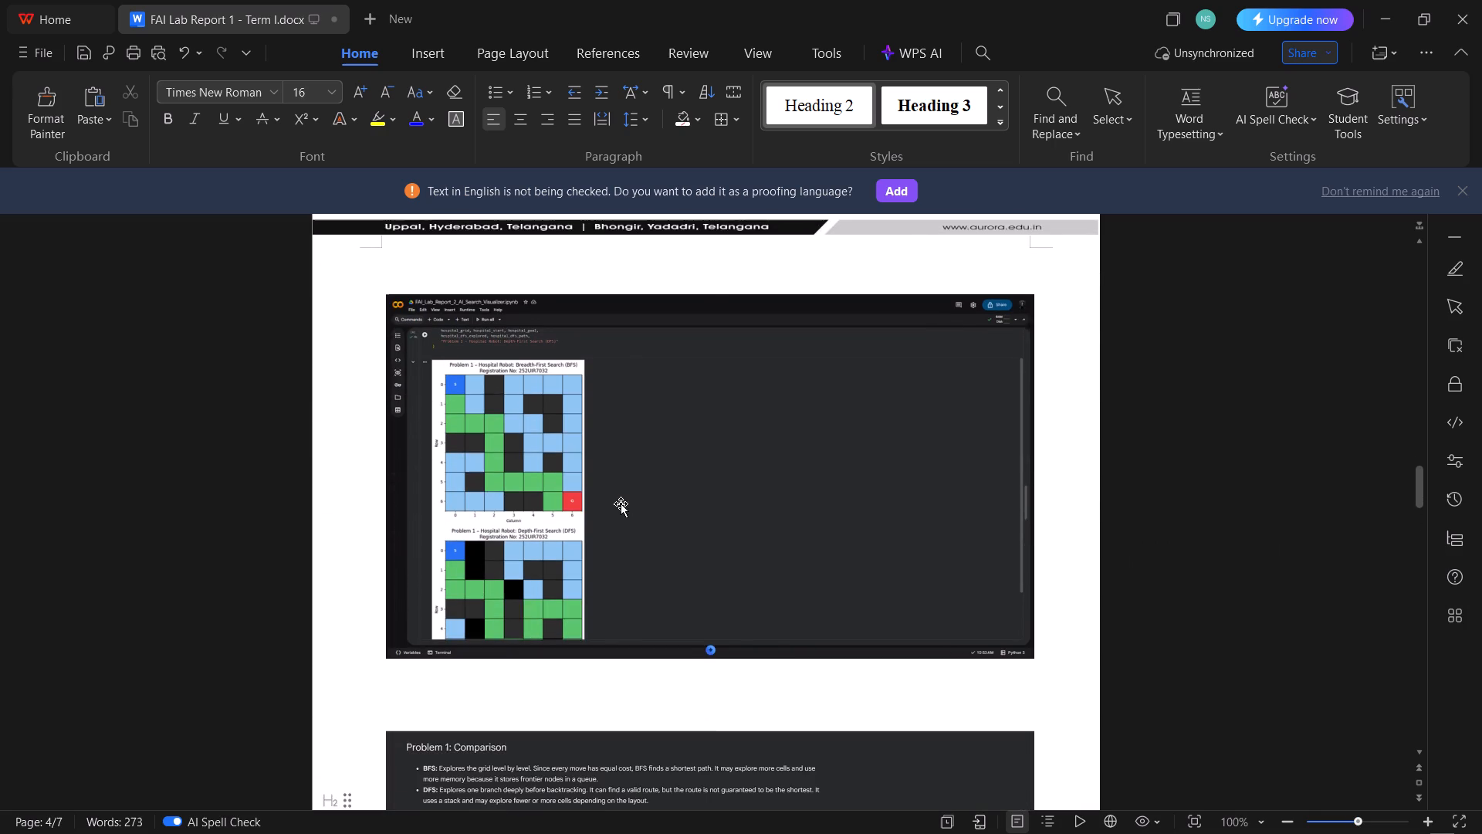
click(620, 503)
key(ctrl+x)
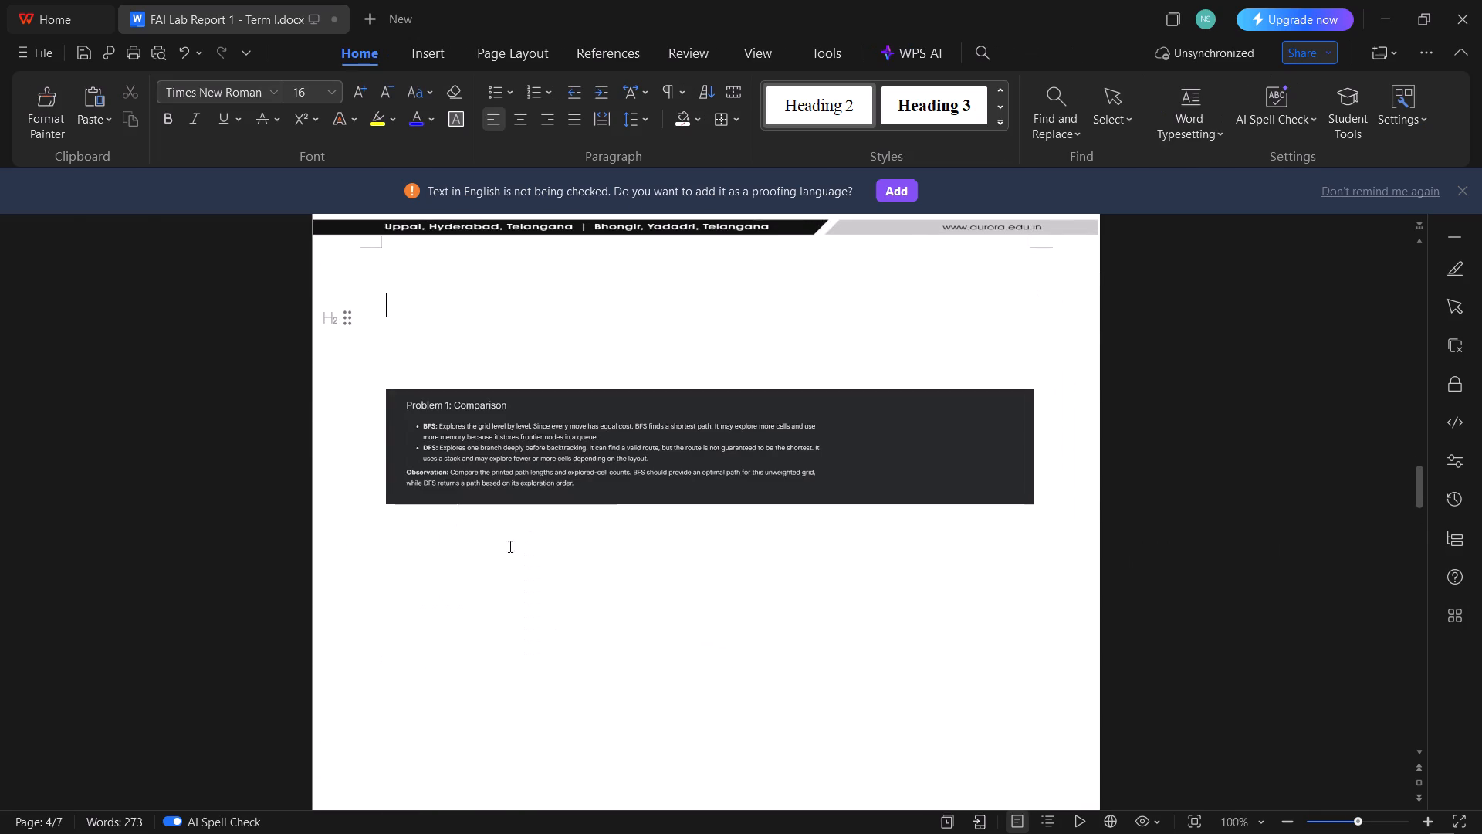
scroll(476, 551, down, 6)
click(520, 567)
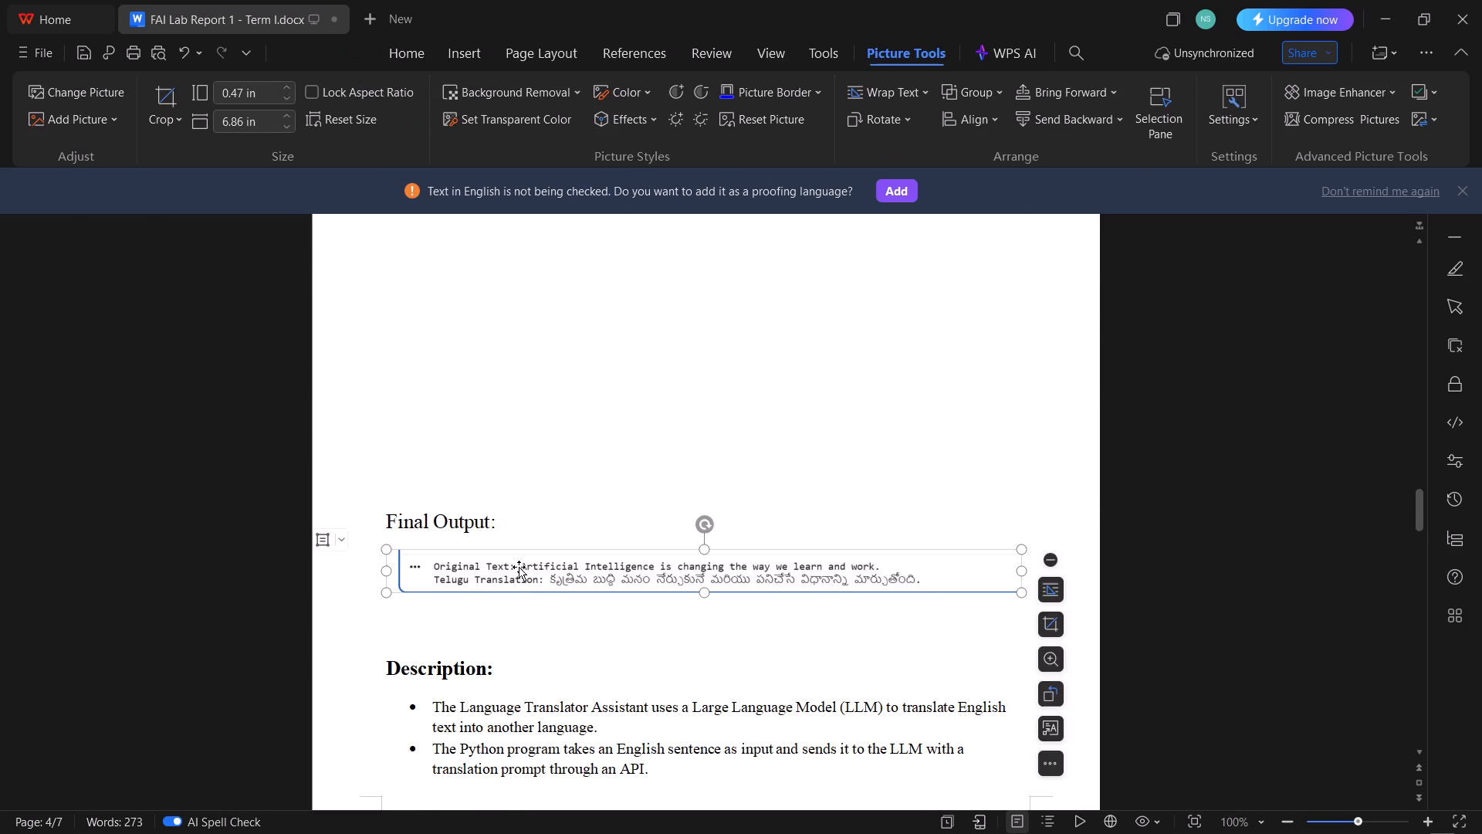
key(BackSpace)
key(ctrl+v)
Delete surplus blank lines above the Final Output: heading to bring it closer to the Comparison screenshot.
scroll(510, 571, up, 3)
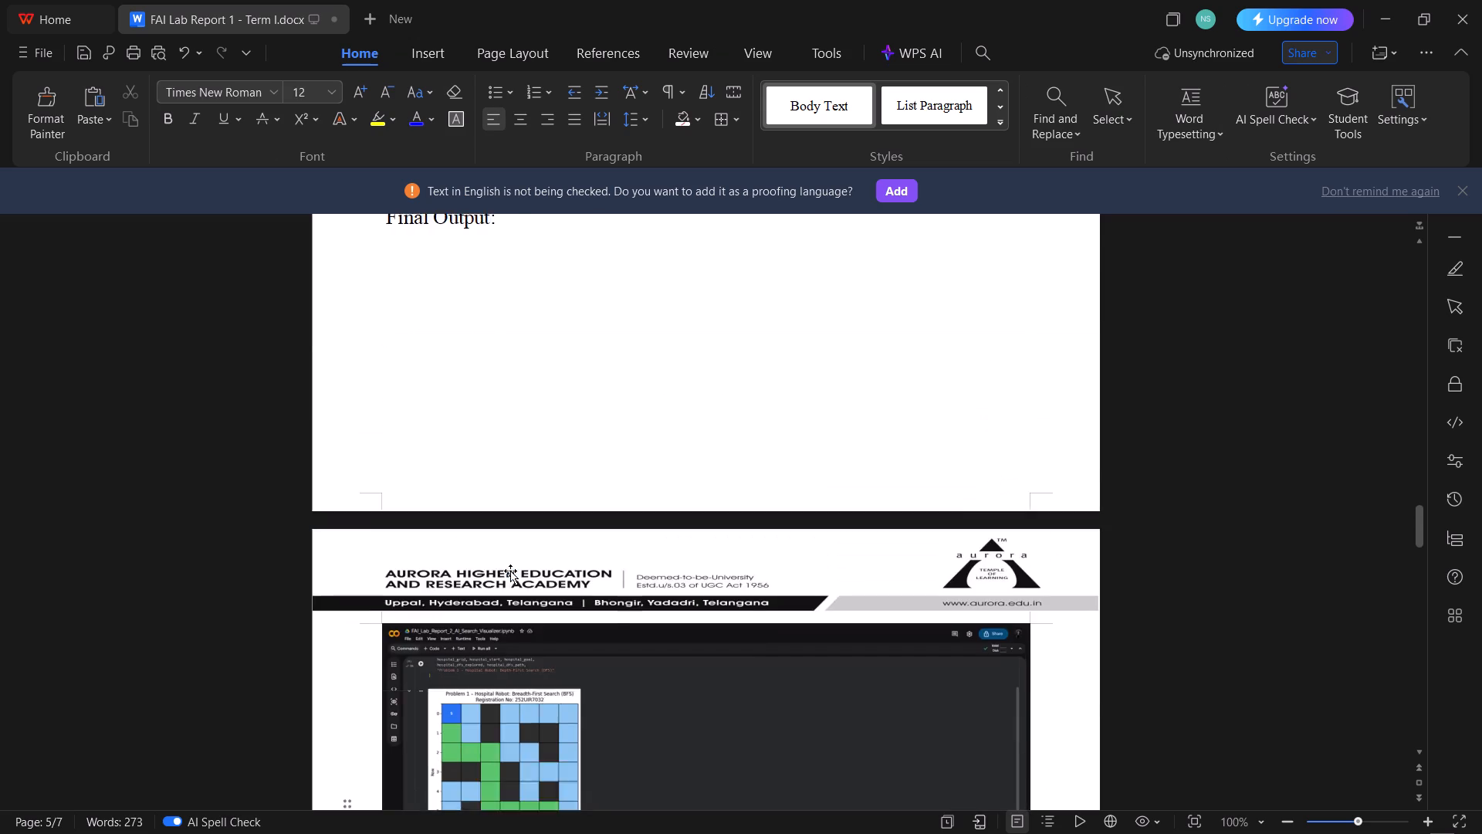
scroll(510, 571, up, 3)
click(417, 584)
scroll(425, 461, up, 4)
click(379, 611)
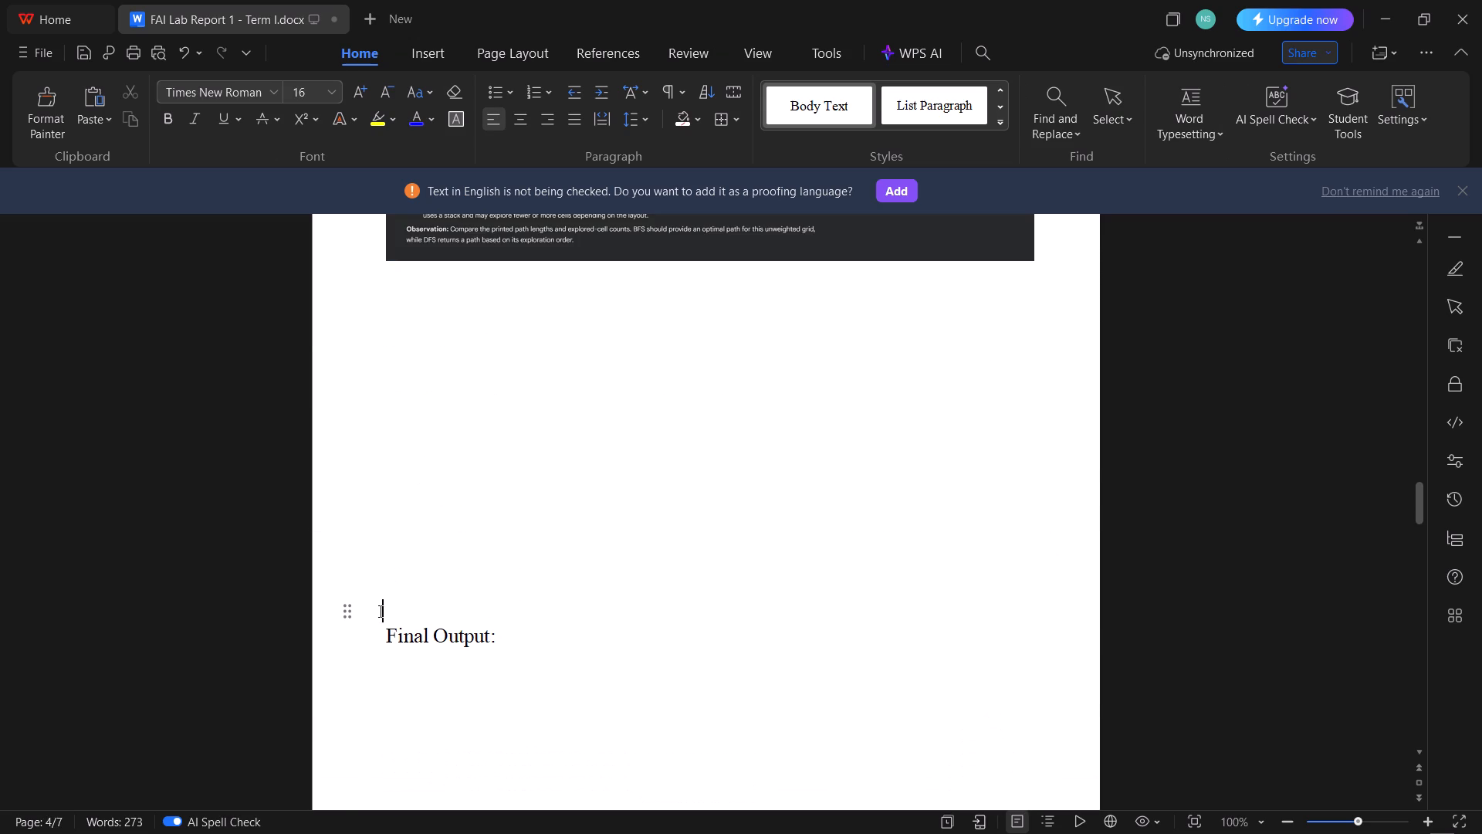
key(BackSpace)
key(BackSpace)
key(BackSpace)
key(BackSpace)
key(BackSpace)
key(BackSpace)
key(BackSpace)
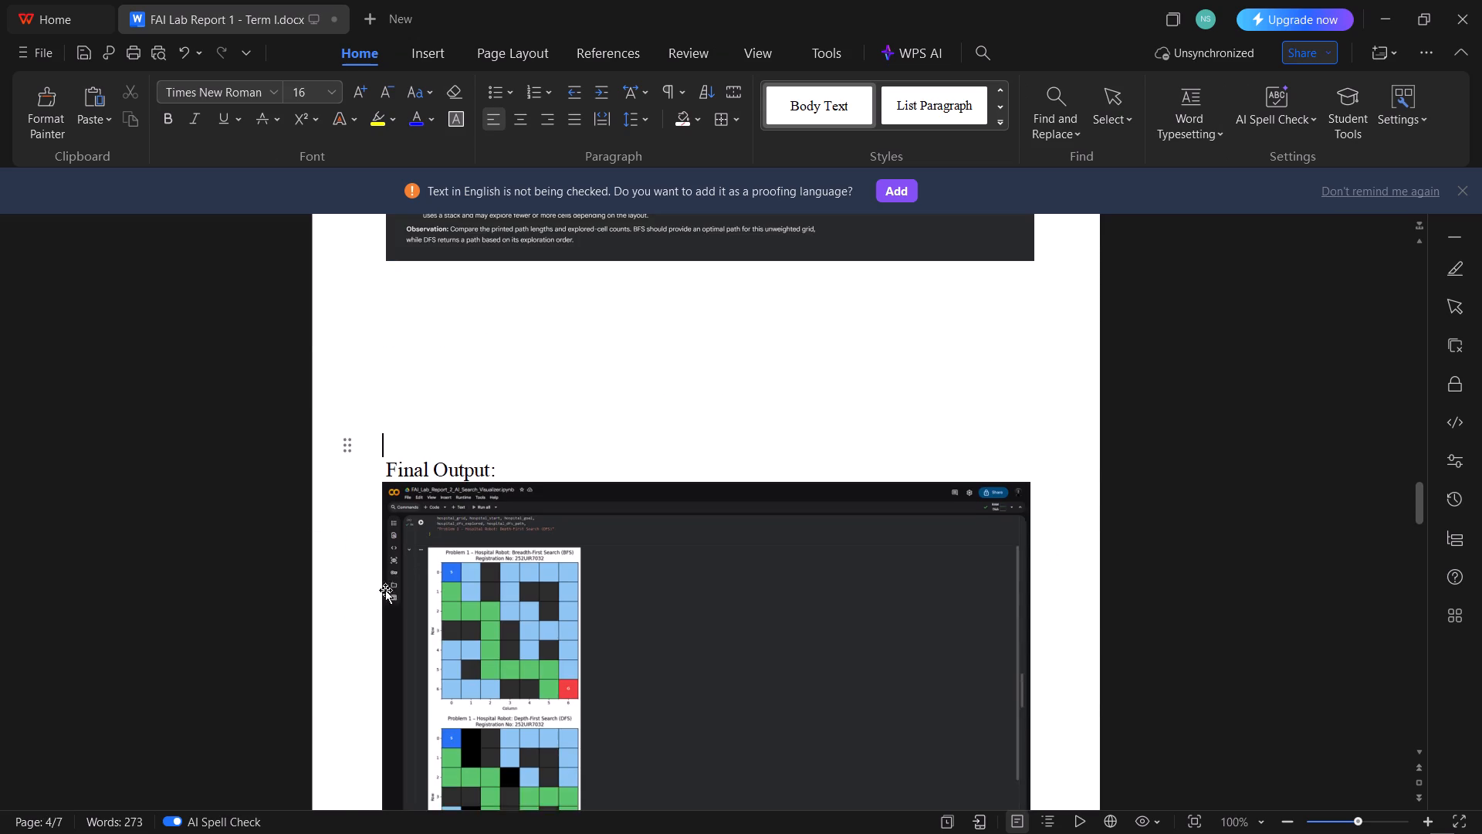
key(BackSpace)
key(BackSpace)
key(BackSpace)
Add two blank lines between the grid plots screenshot and the Description: heading.
scroll(814, 575, down, 3)
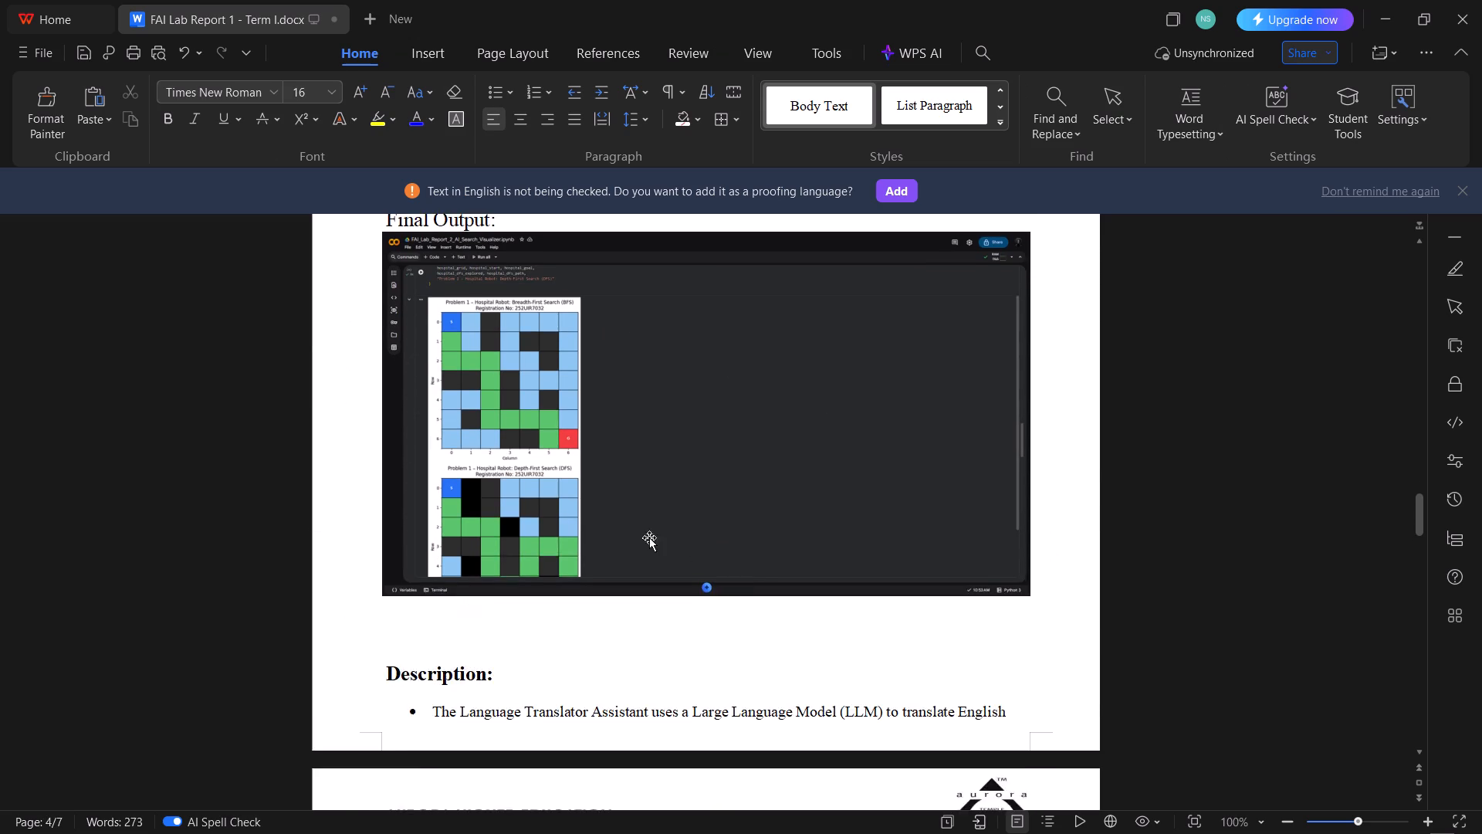
scroll(582, 537, down, 4)
scroll(539, 535, up, 2)
click(456, 533)
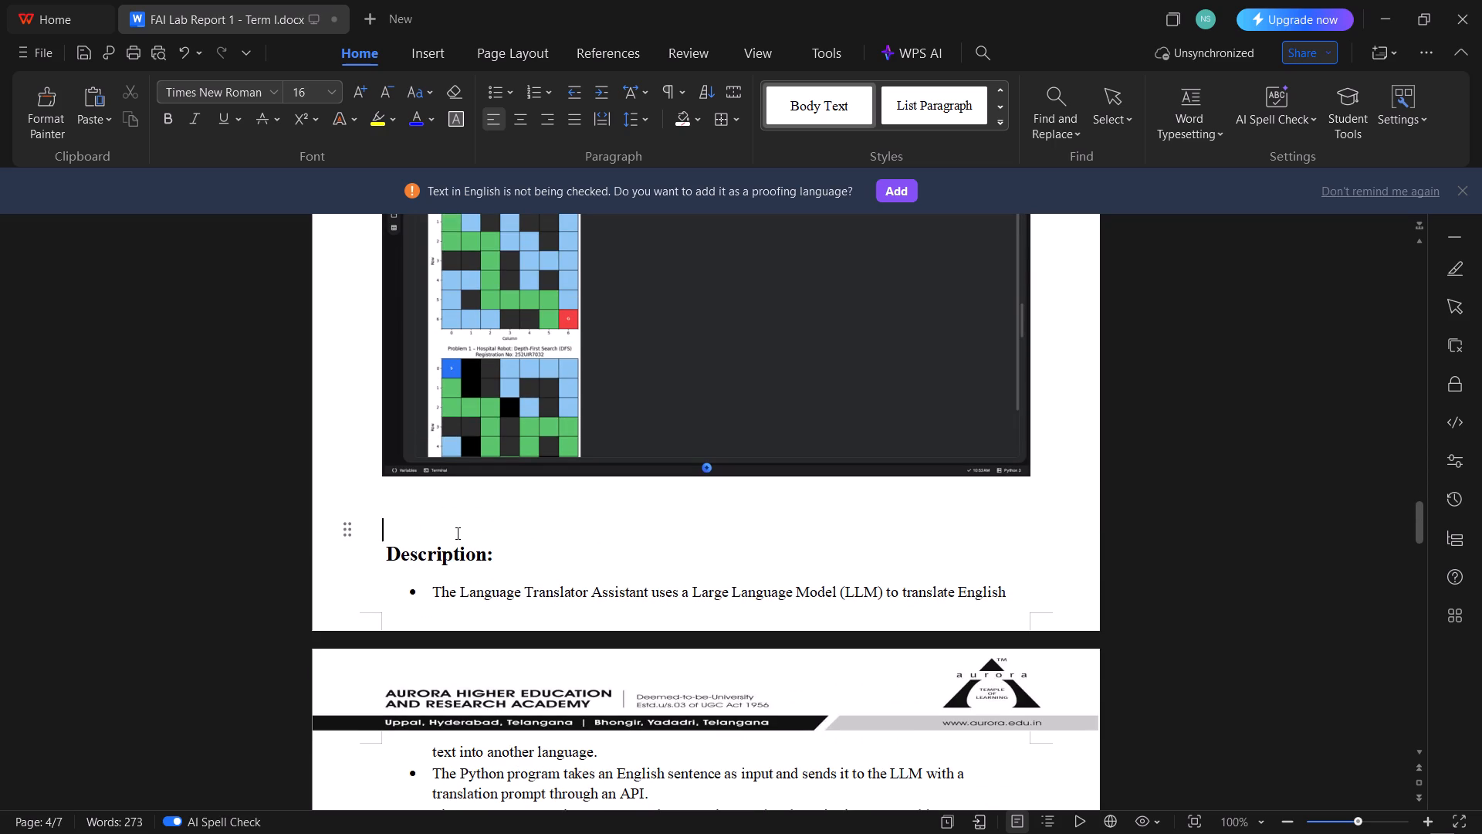
key(Return)
key(Return)
Review the Question 1 section from its code screenshots through the Description bullets to the start of Question 2.
scroll(449, 533, down, 4)
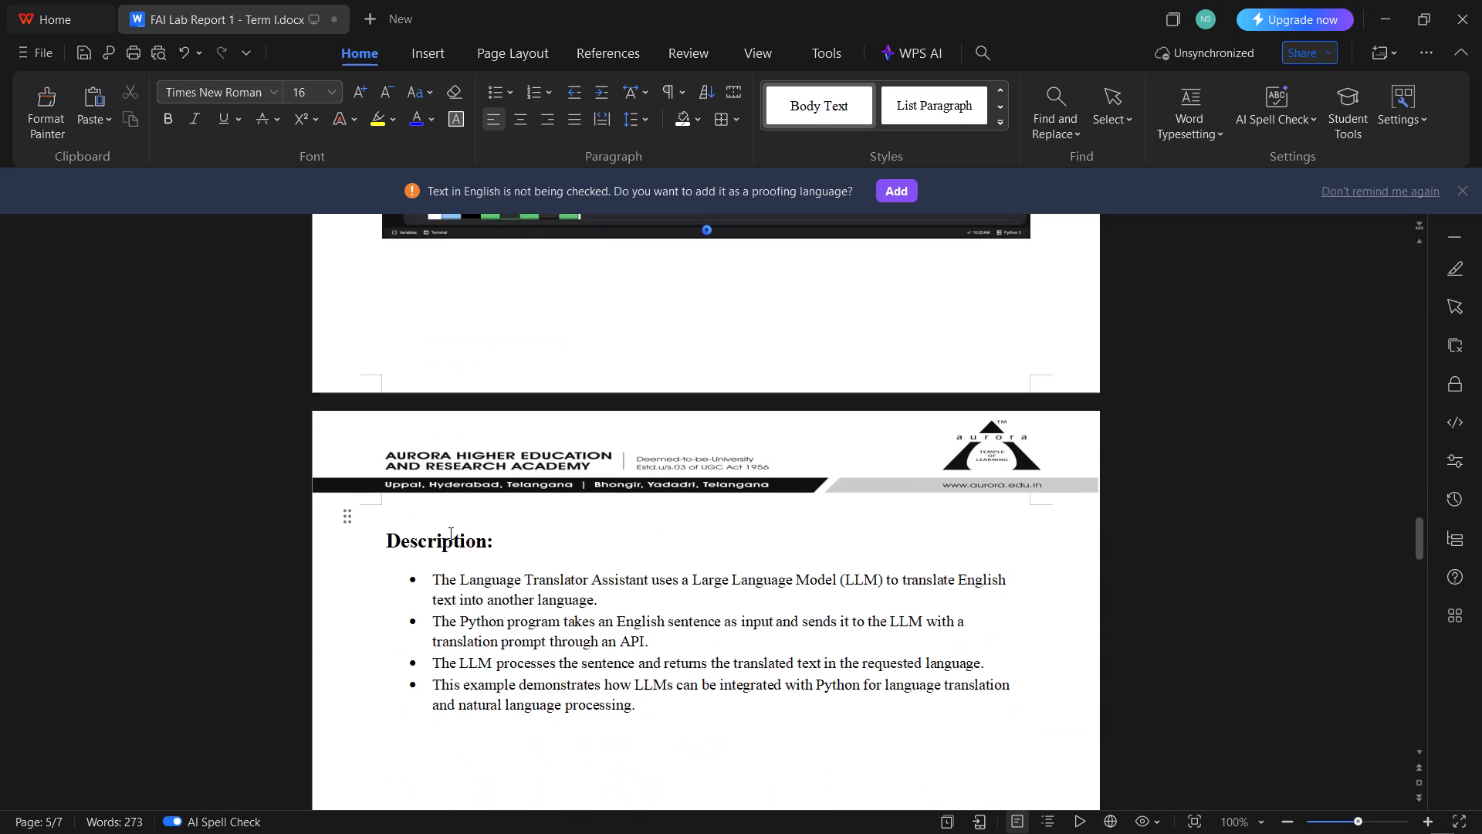
scroll(585, 618, up, 3)
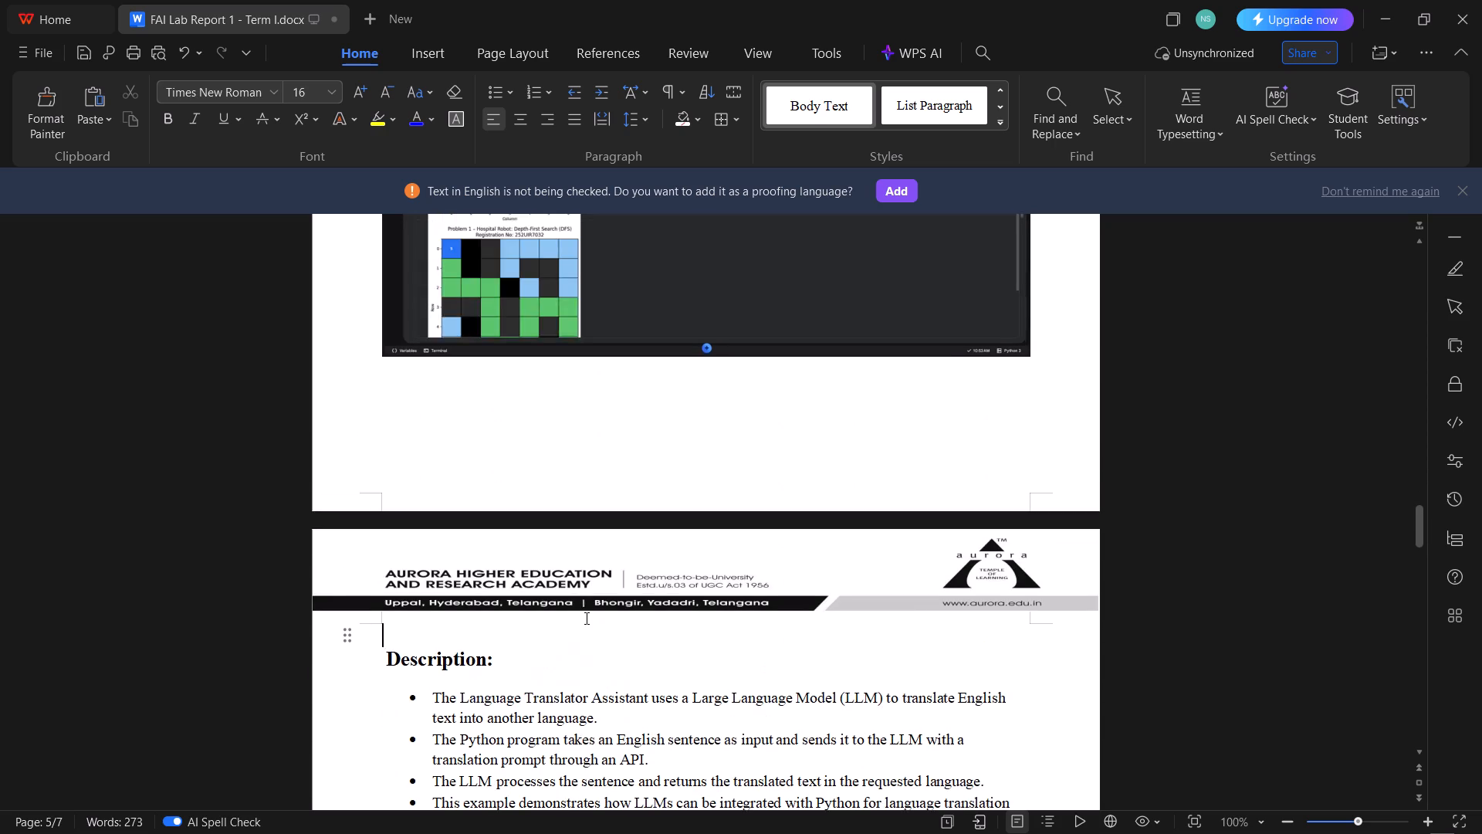
scroll(585, 618, up, 12)
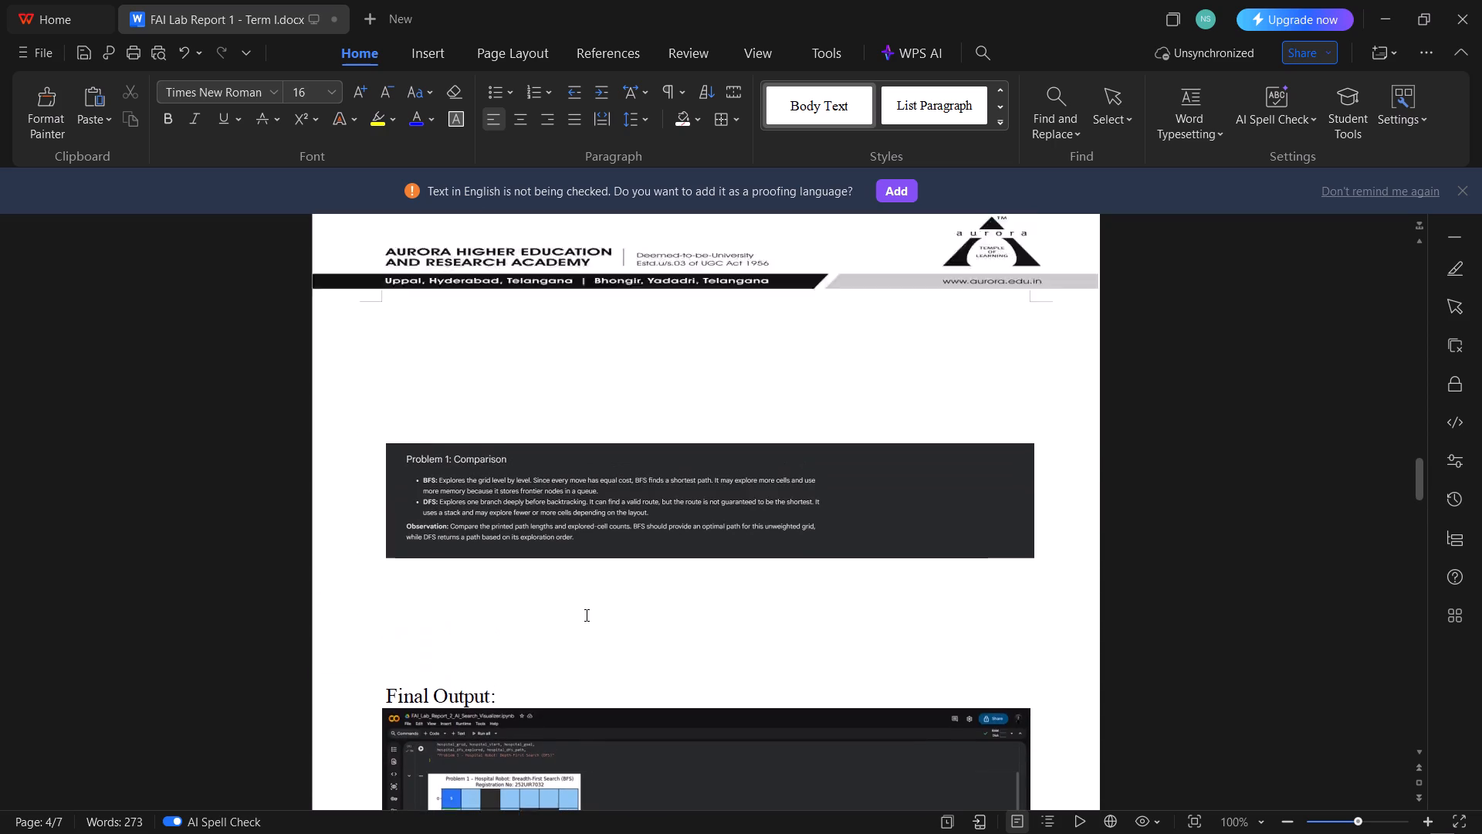
scroll(585, 615, up, 16)
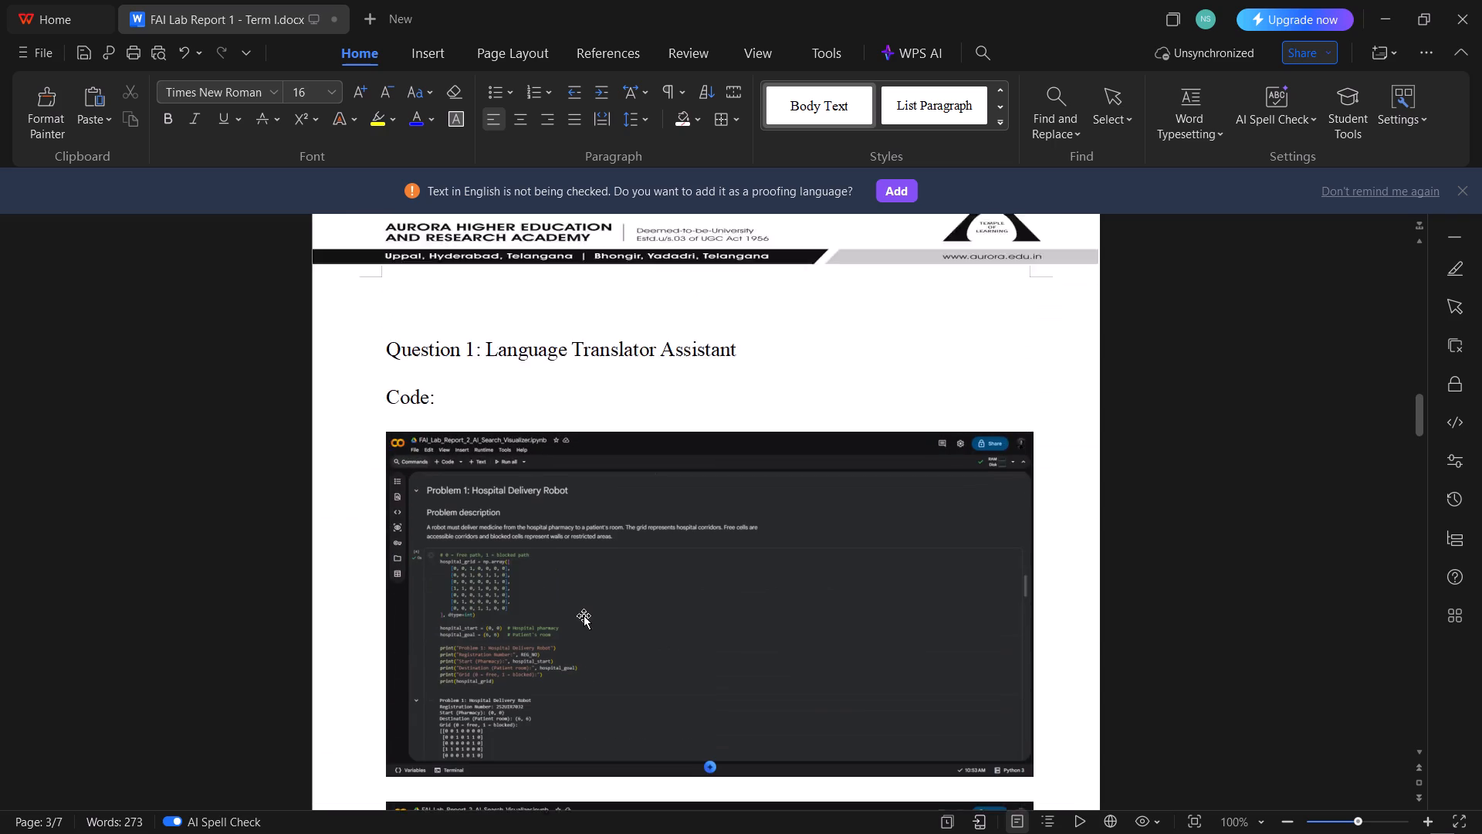
scroll(581, 619, down, 20)
scroll(581, 619, down, 7)
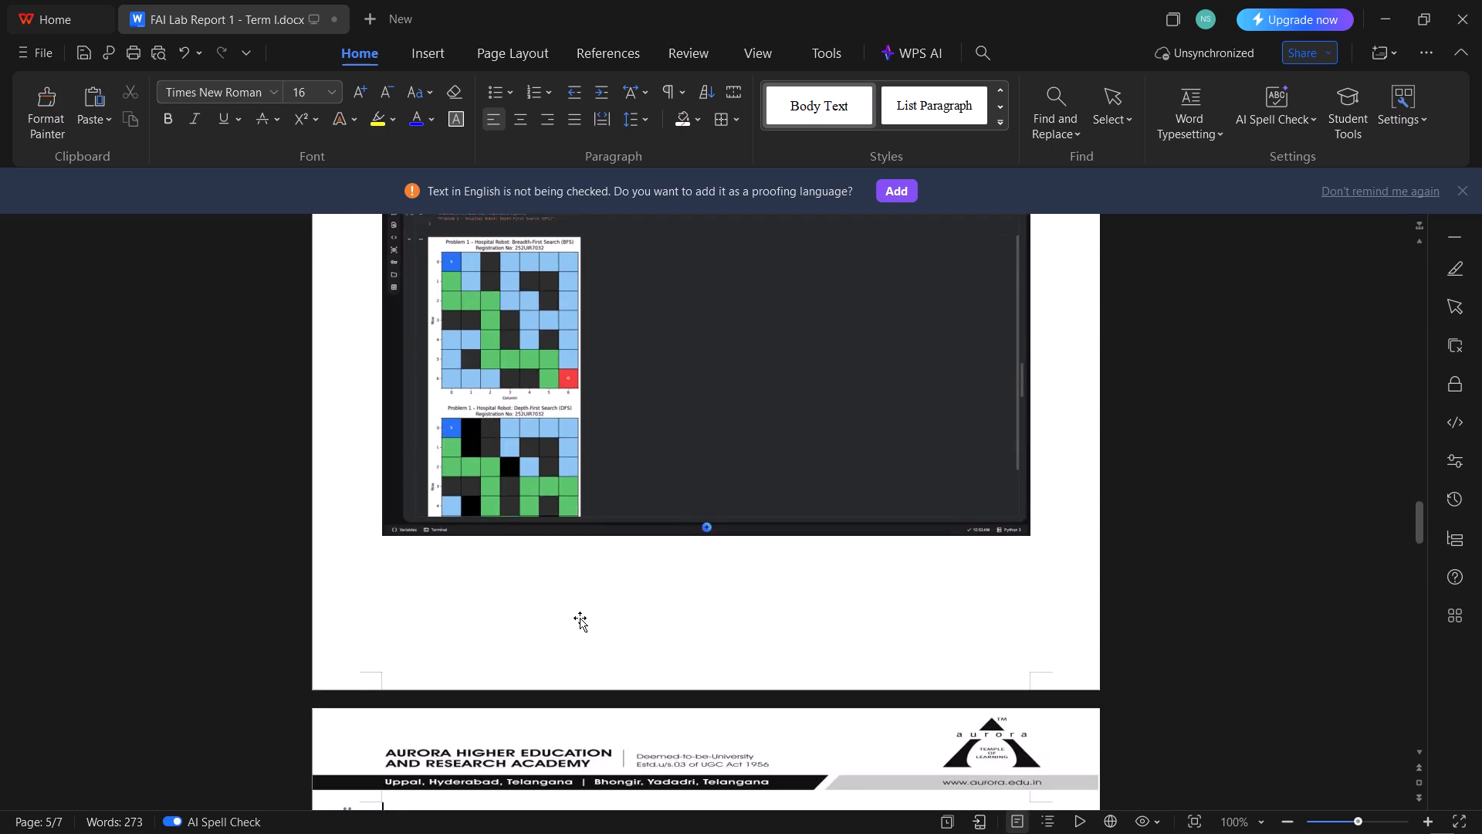
scroll(580, 618, down, 7)
drag(684, 565, 661, 563)
scroll(653, 561, down, 16)
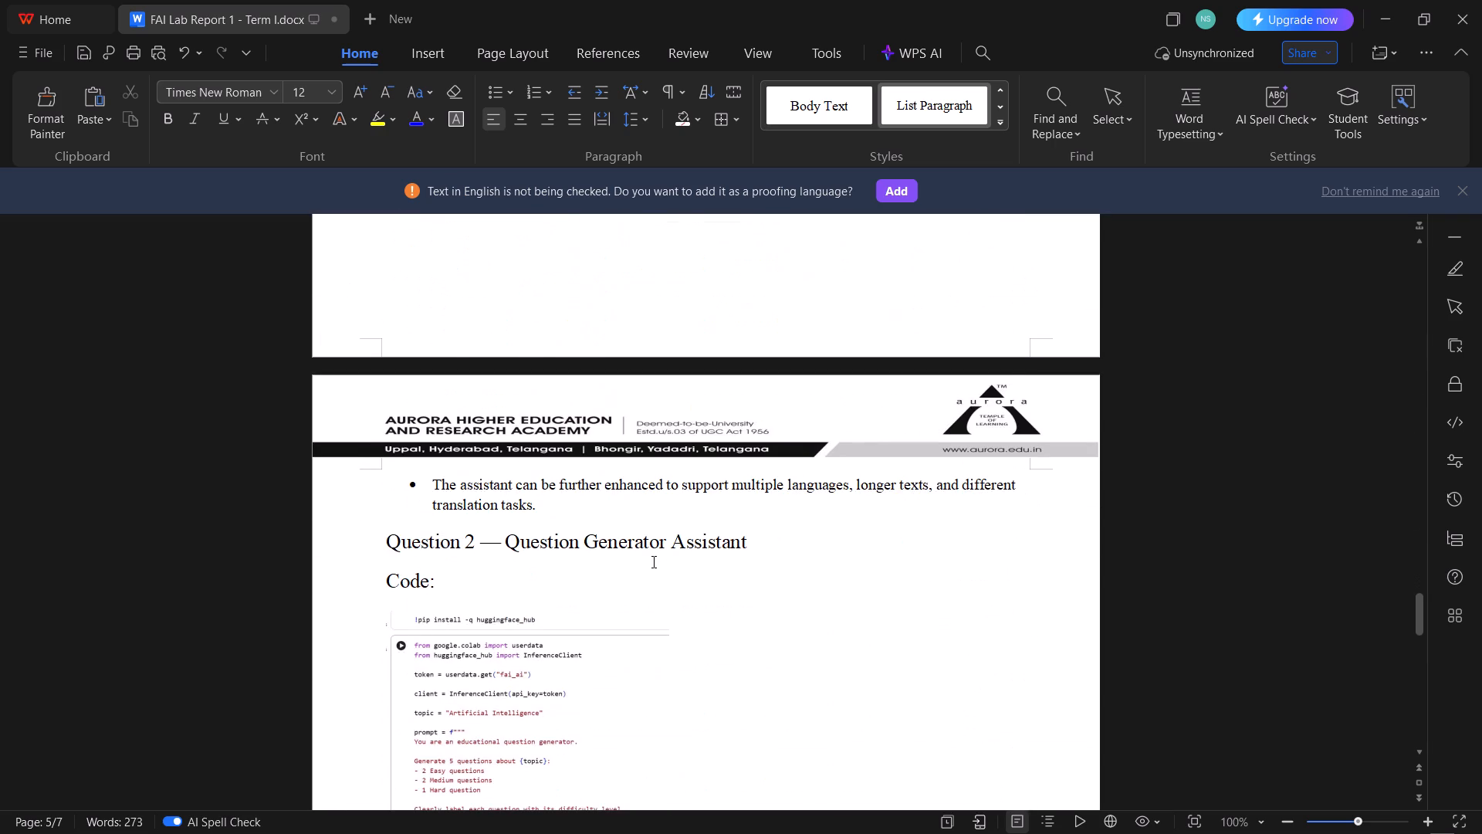
Delete the Description: heading and its first four bullets about the Language Translator Assistant.
scroll(574, 537, up, 6)
click(502, 531)
scroll(498, 531, up, 7)
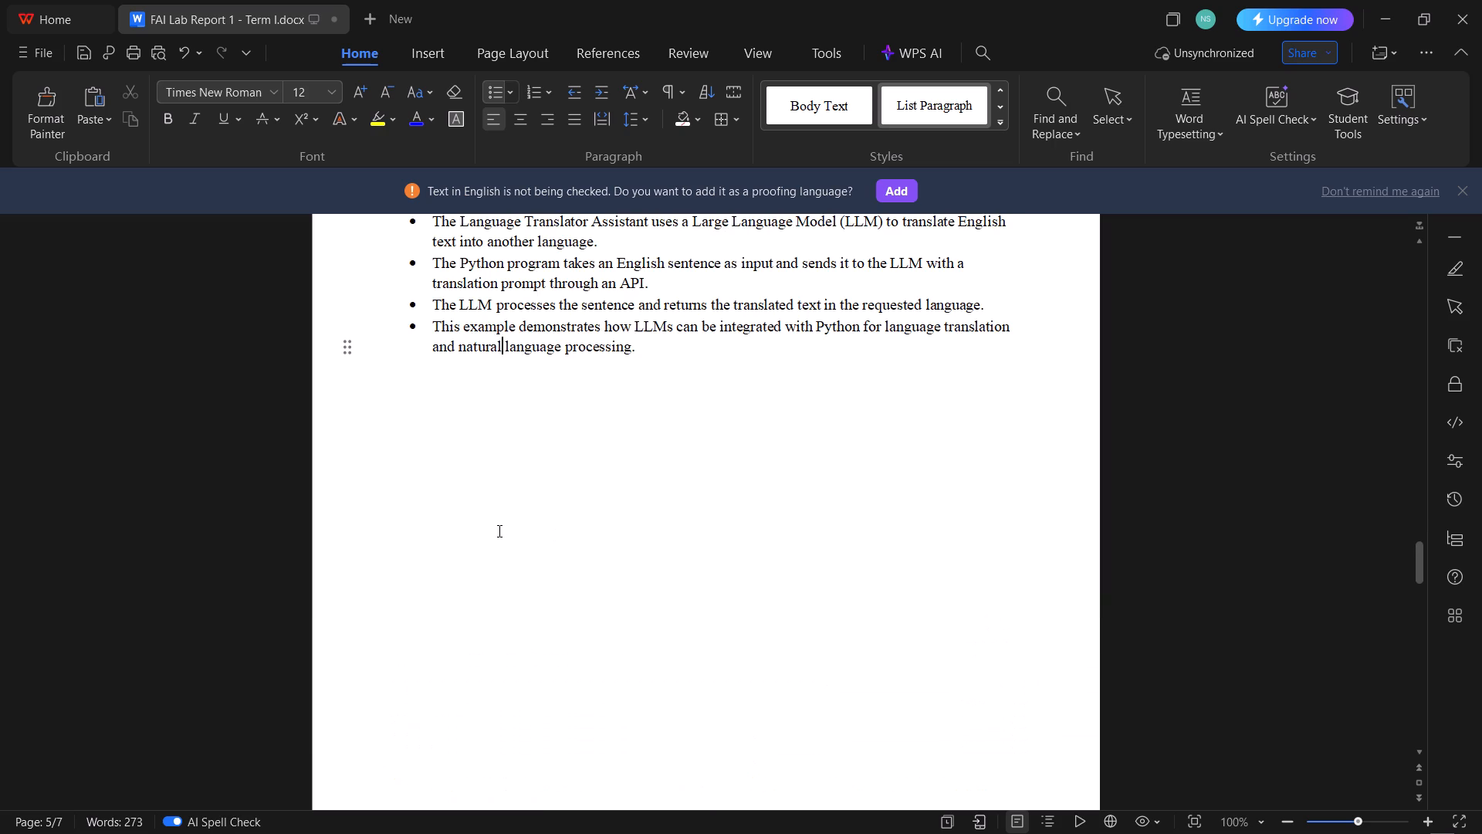
scroll(509, 523, up, 6)
scroll(509, 521, down, 2)
scroll(479, 504, up, 1)
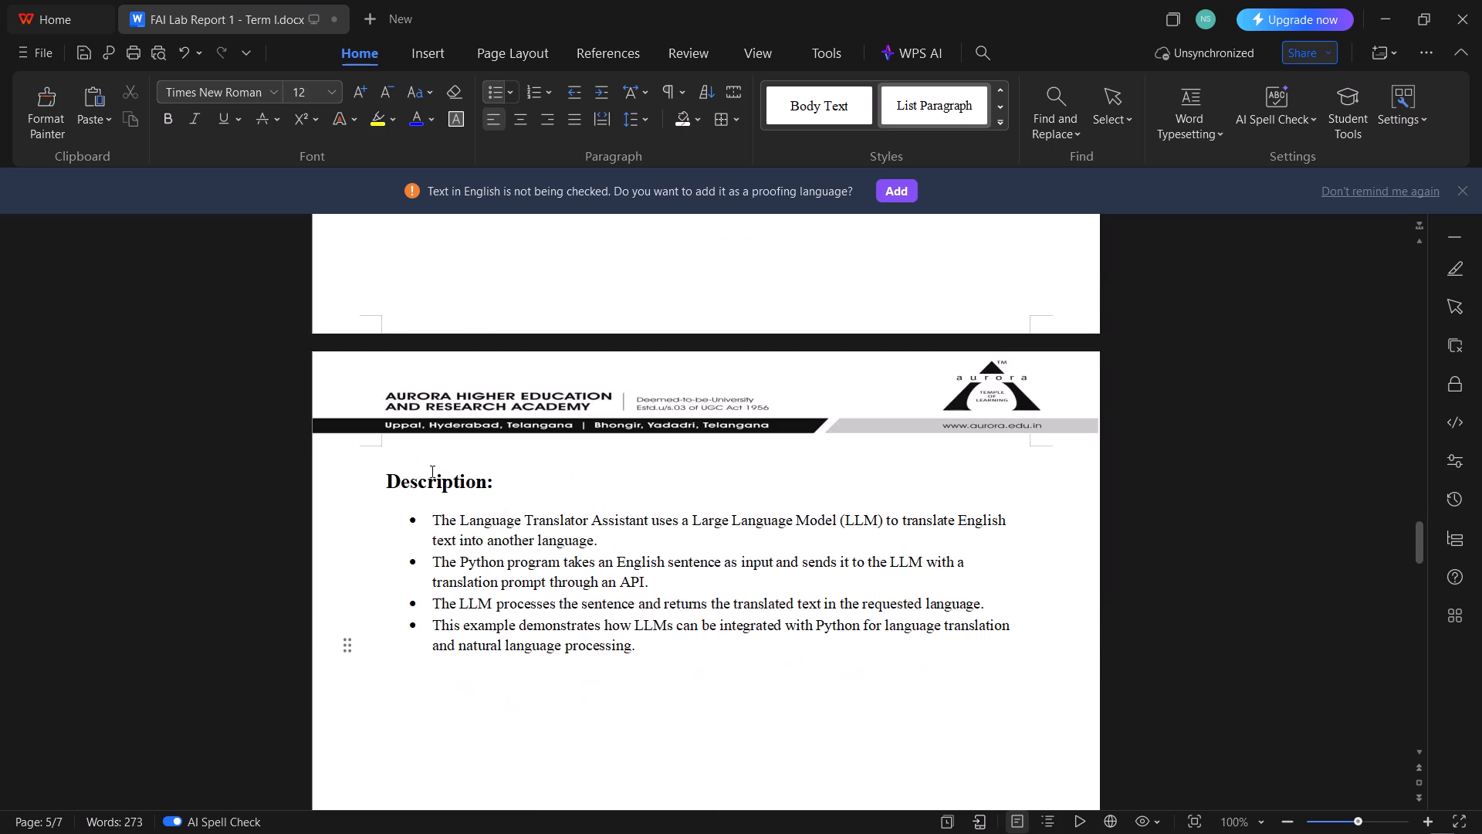
scroll(429, 474, down, 10)
drag(543, 534, 531, 505)
scroll(531, 505, up, 2)
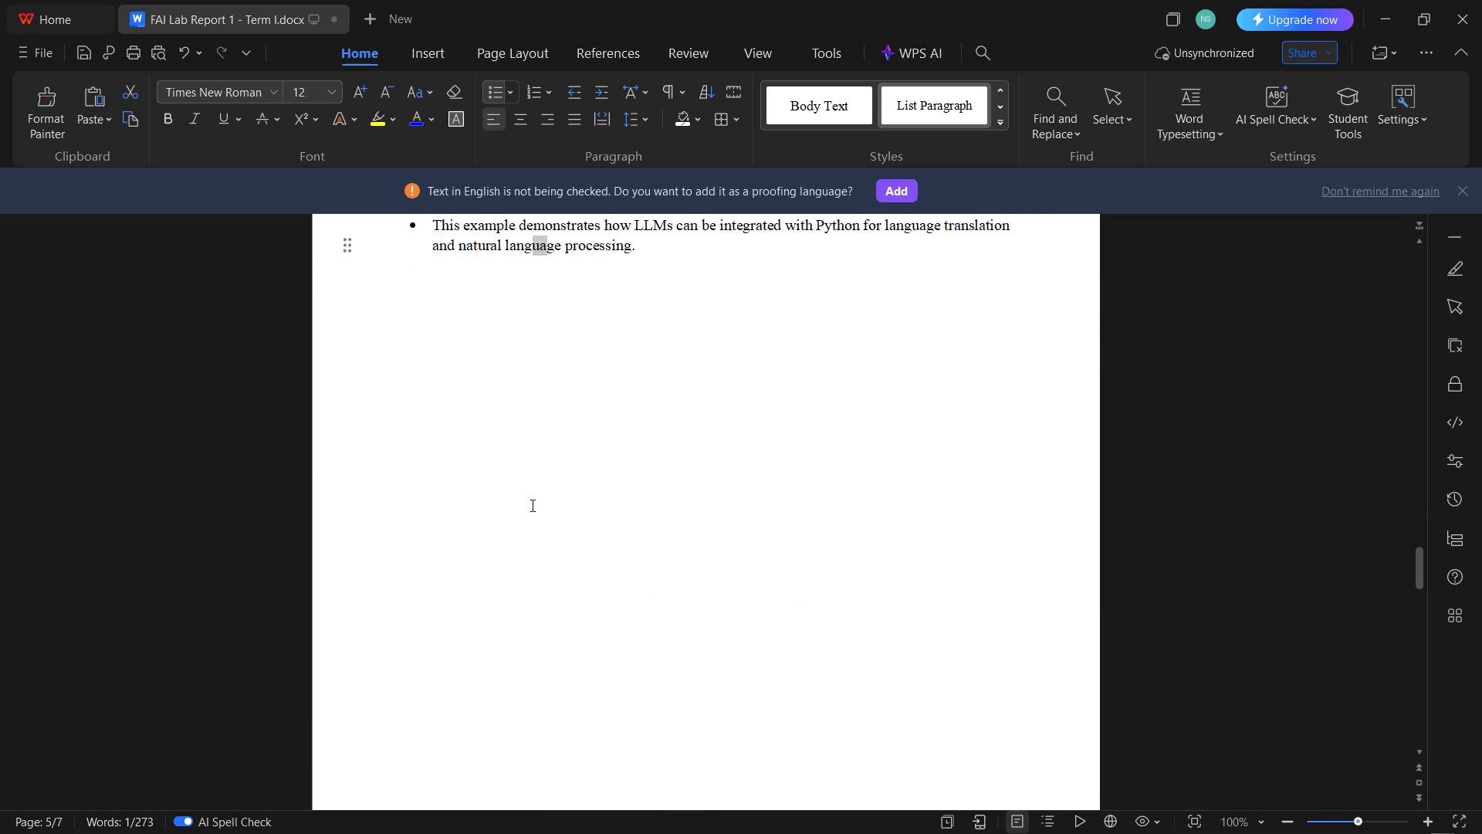
scroll(531, 505, up, 3)
drag(531, 505, 458, 461)
click(733, 461)
drag(708, 453, 408, 325)
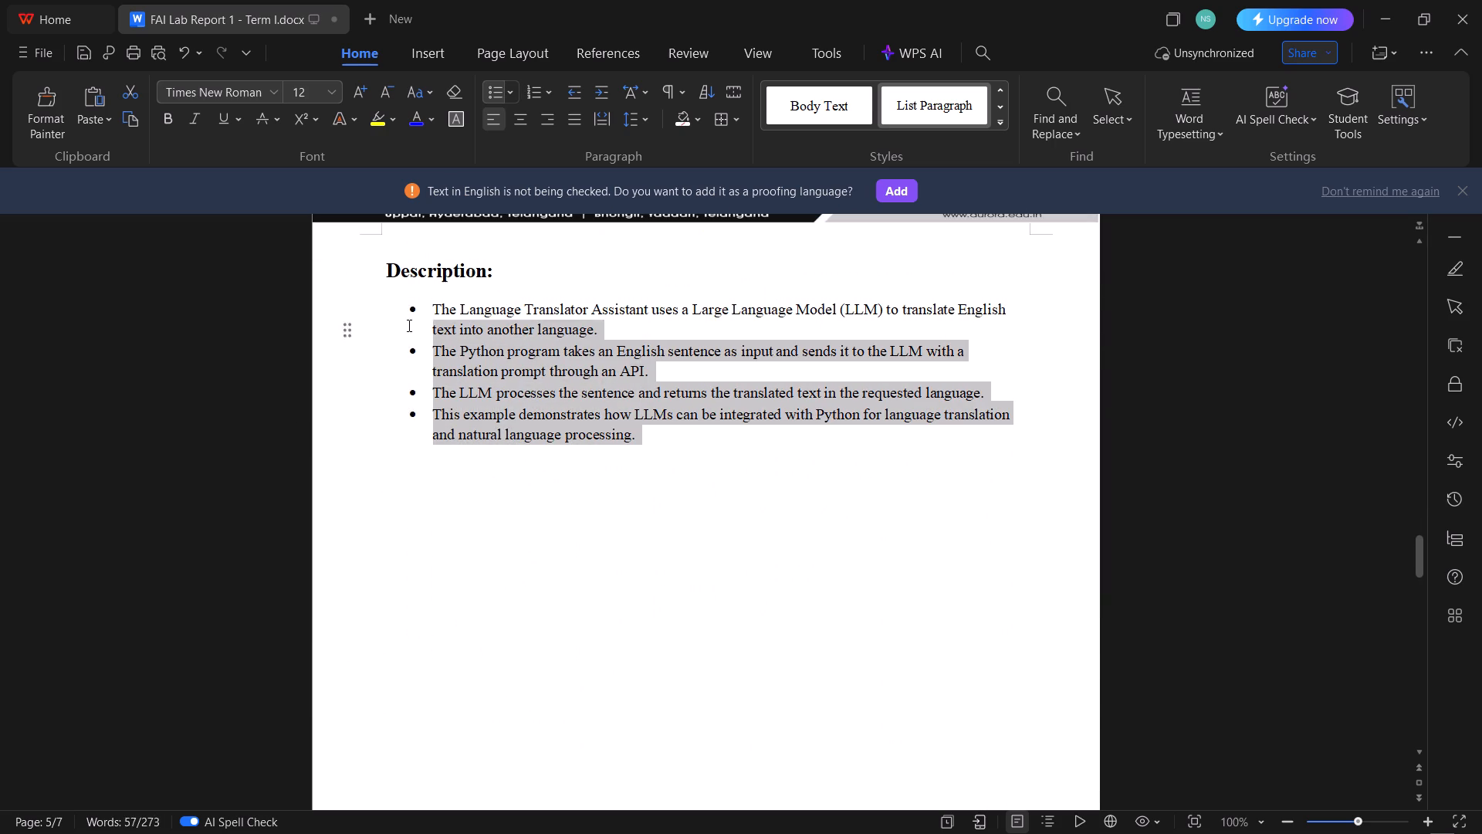
drag(408, 325, 373, 279)
key(BackSpace)
key(BackSpace)
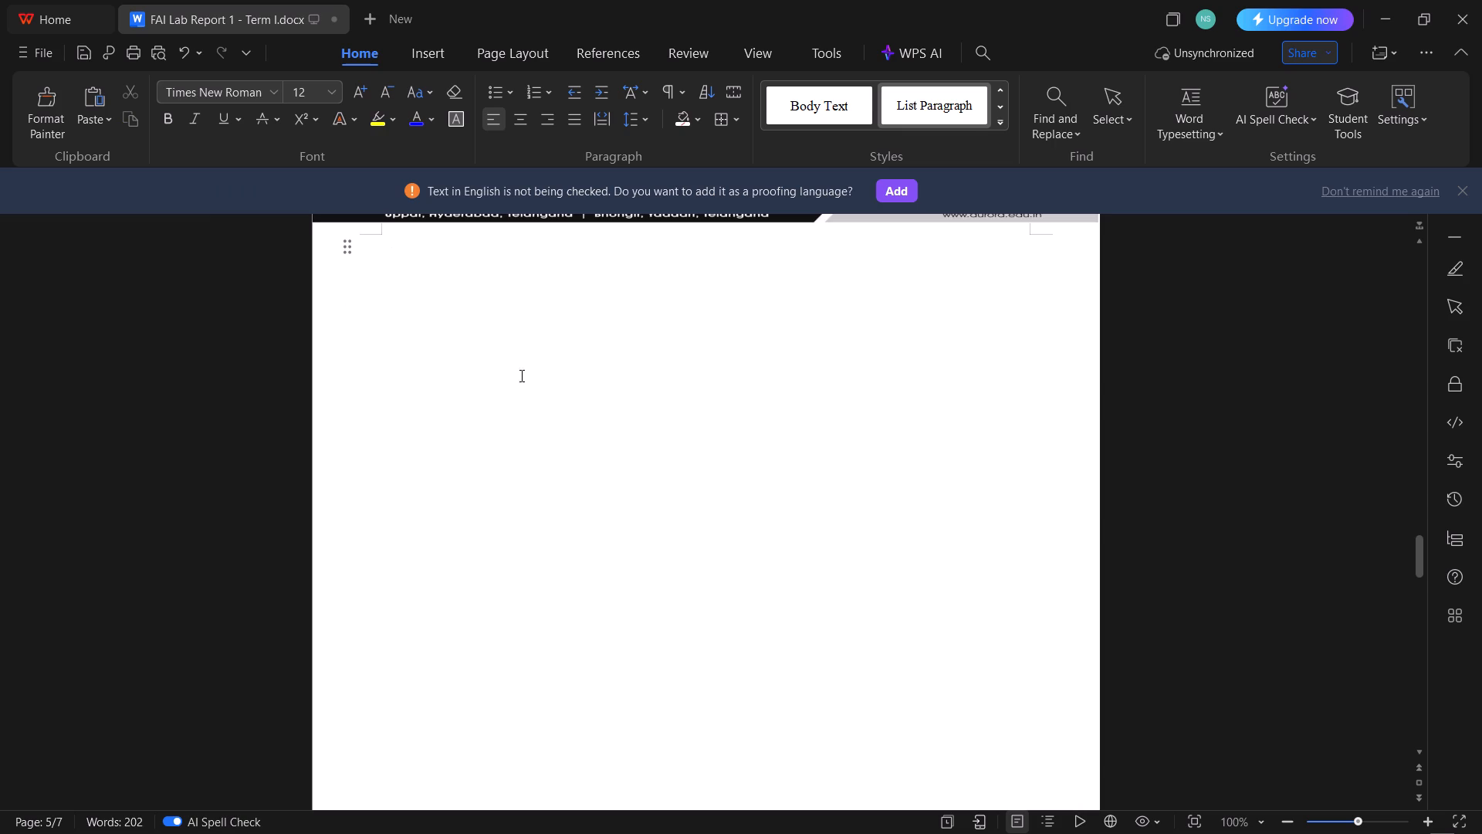
Remove the leftover blank line and the last bullet about enhancing the assistant, just above the Question 2 heading.
scroll(543, 410, down, 1)
scroll(543, 410, up, 5)
key(BackSpace)
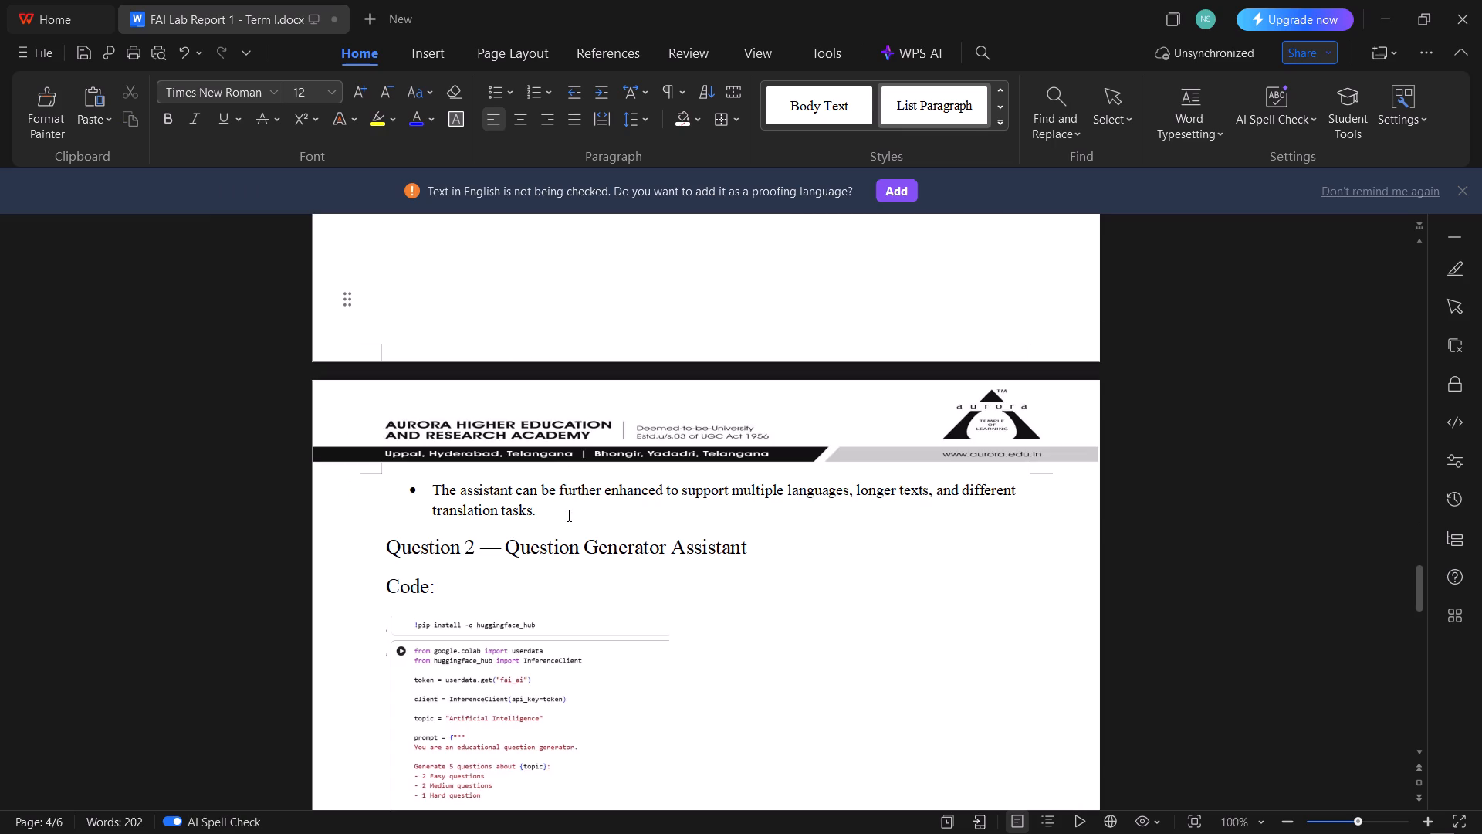
drag(562, 514, 399, 478)
key(BackSpace)
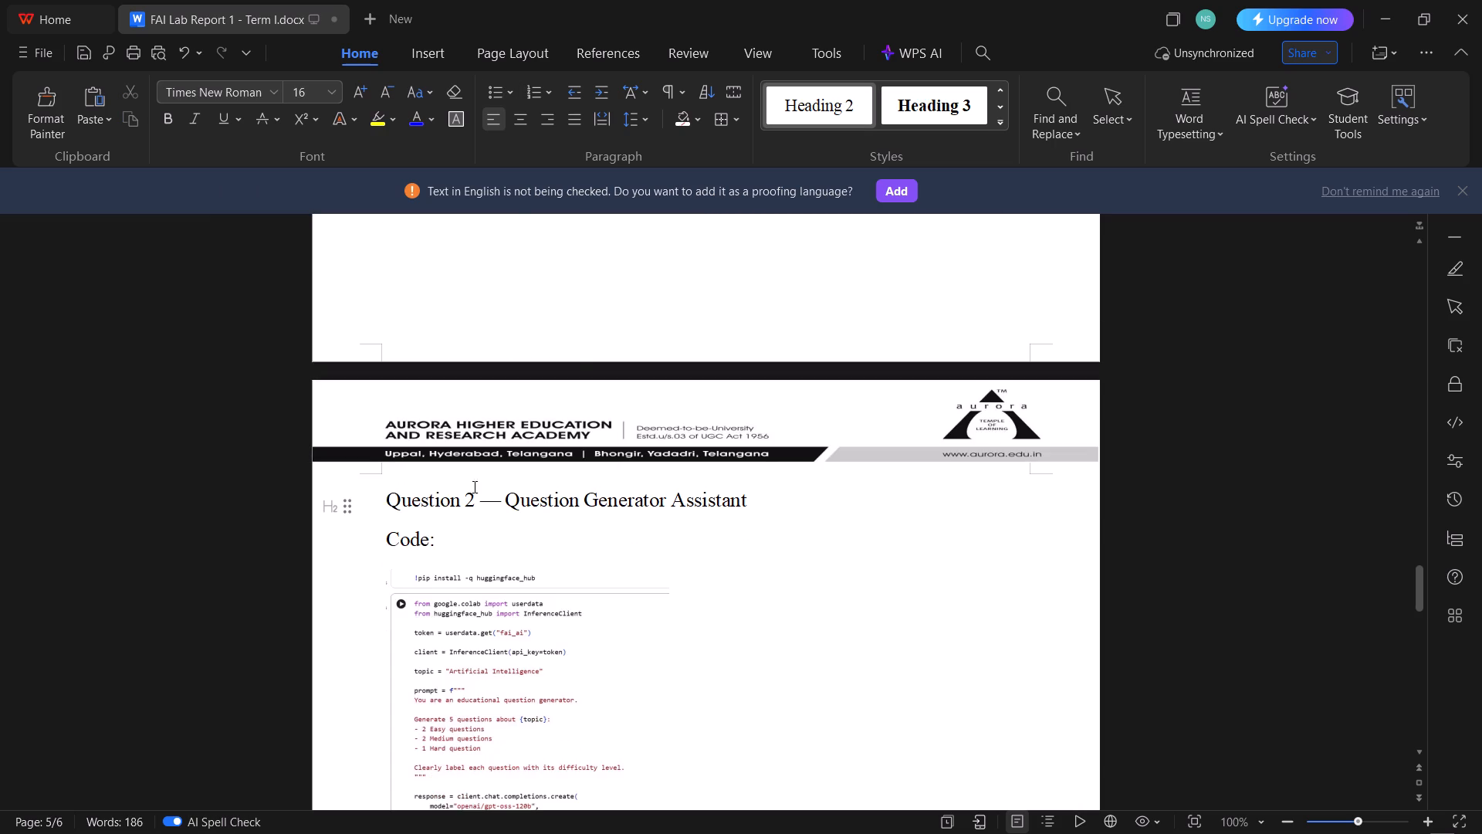
Delete the remaining surplus blank lines between the Comparison screenshot and Final Output:, and place the cursor at that heading's end.
scroll(489, 490, up, 15)
scroll(496, 486, down, 4)
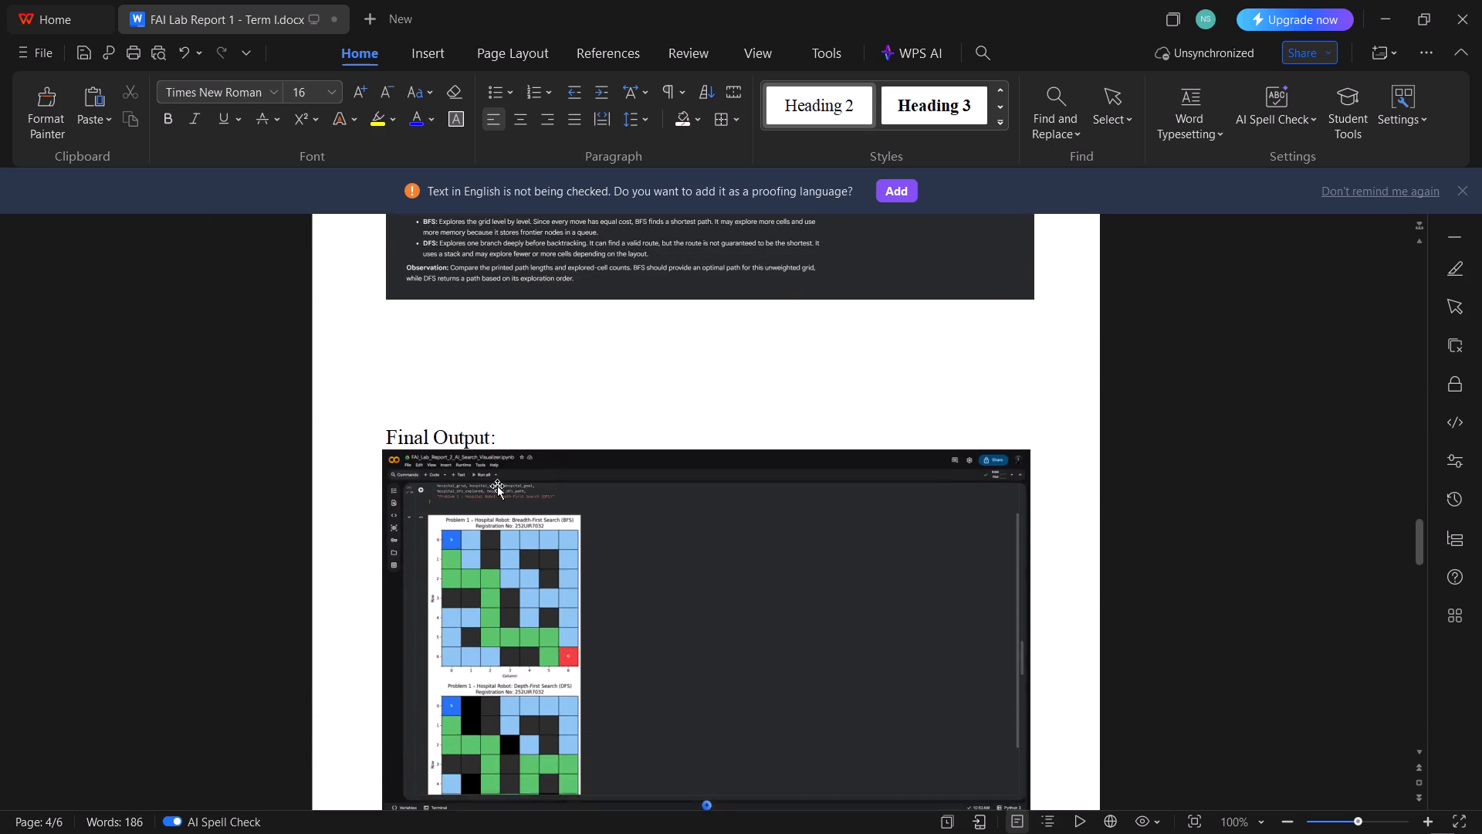
scroll(497, 486, up, 1)
click(429, 616)
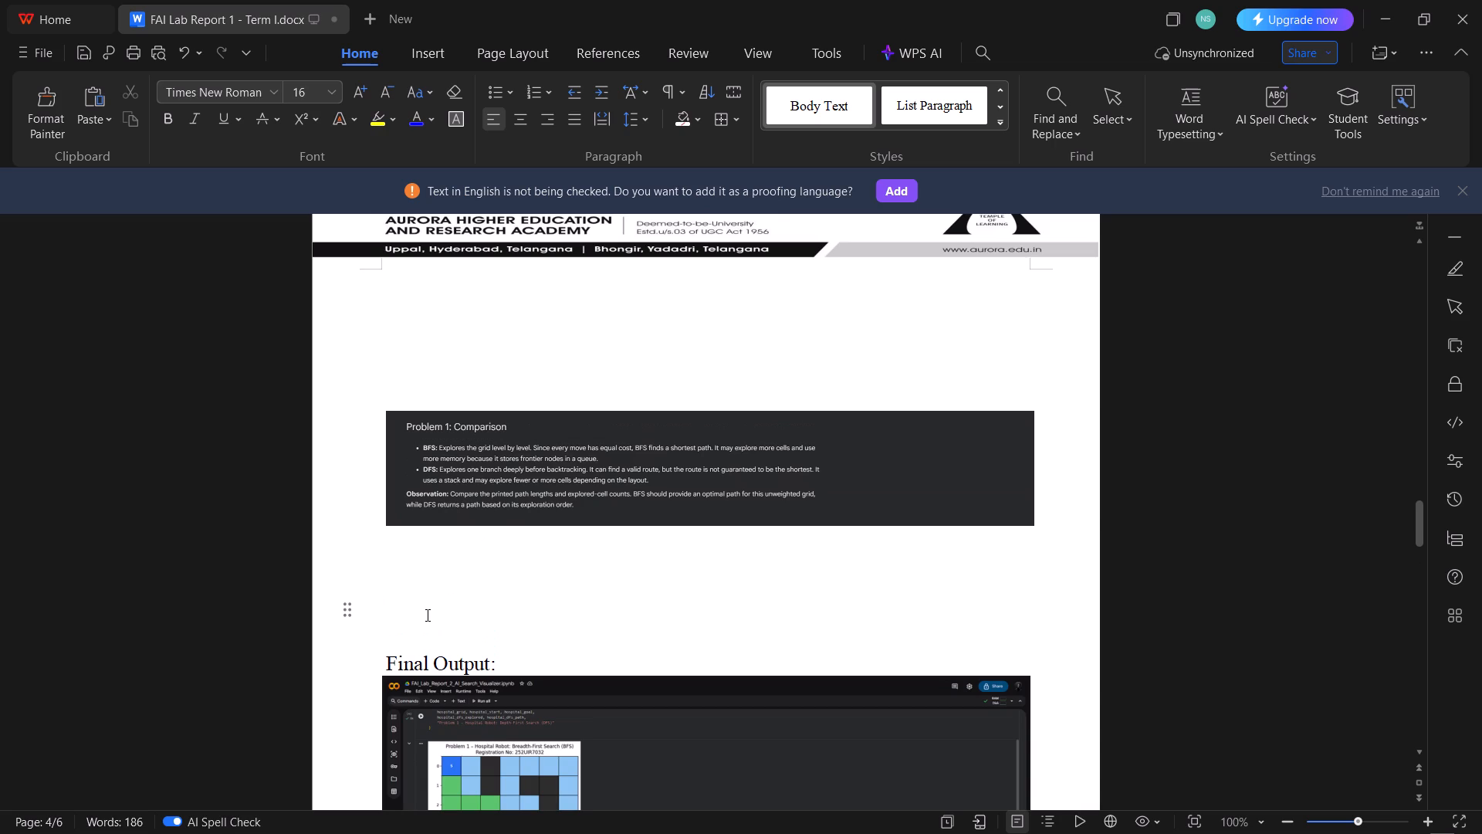
key(BackSpace)
key(BackSpace)
click(506, 611)
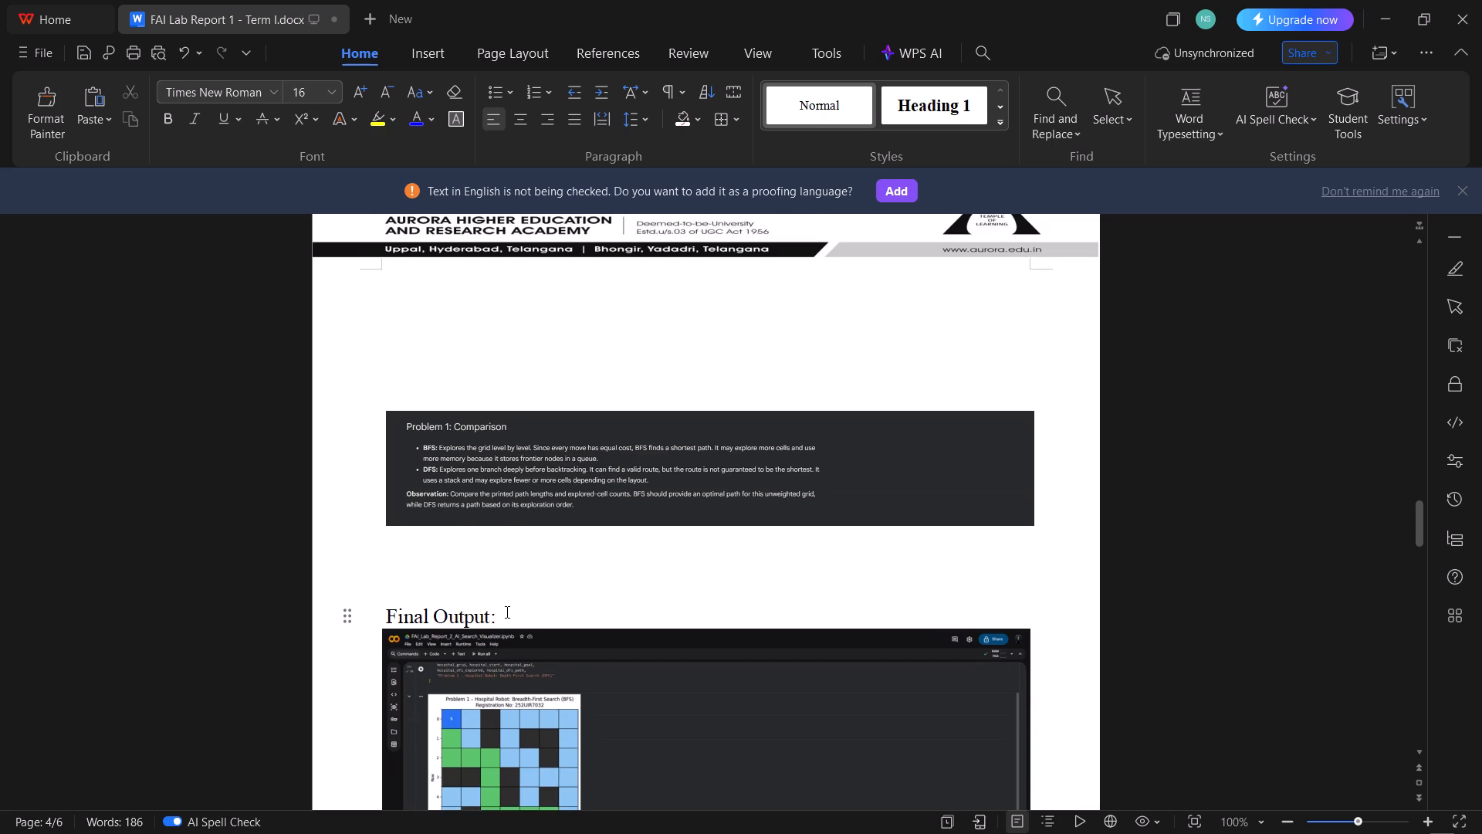
Insert a blank line between the Final Output: heading and its screenshot, and remove one blank line above the heading.
key(Return)
click(418, 579)
key(BackSpace)
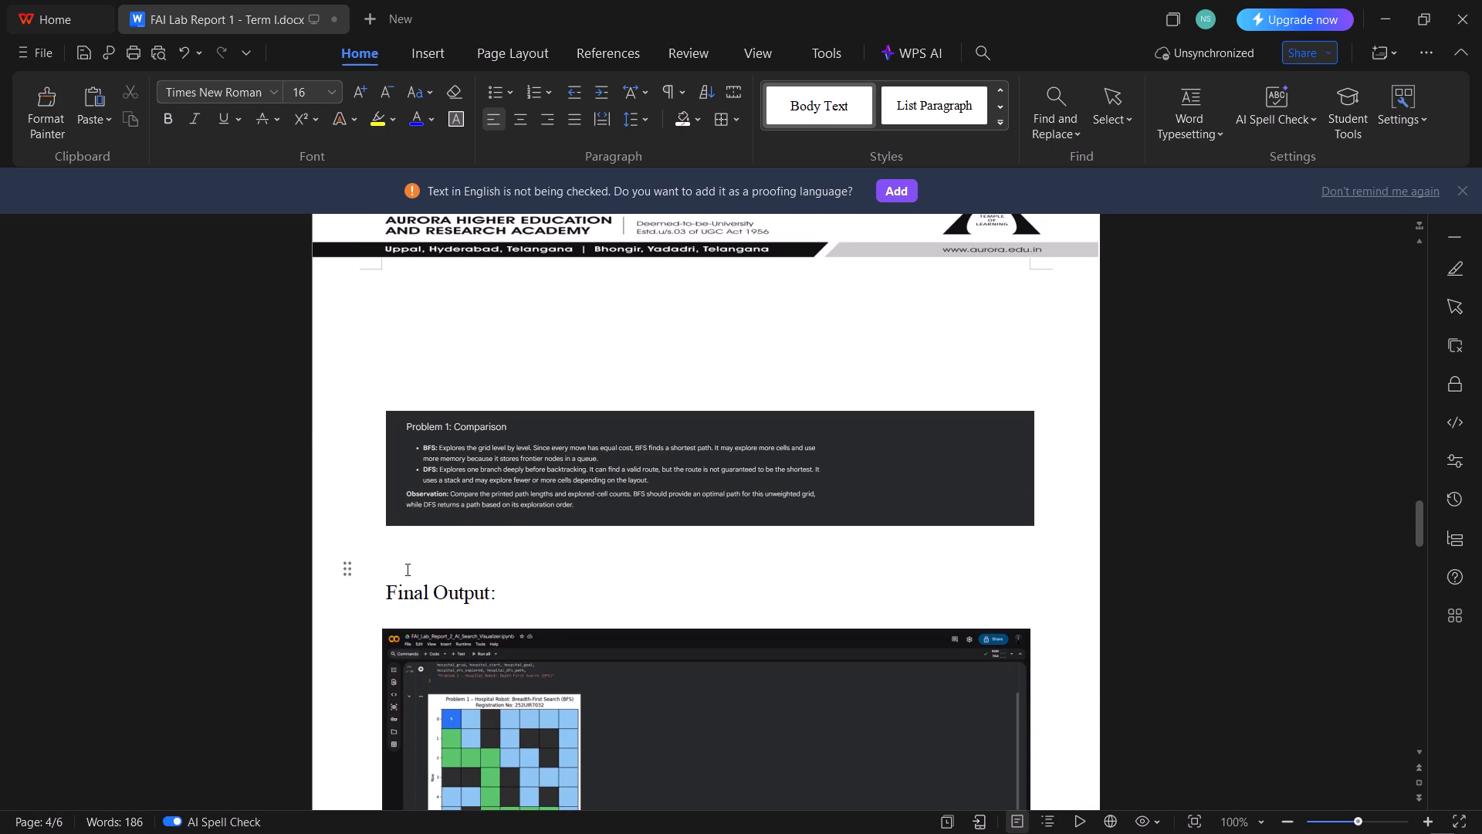
Remove the empty lines above the Problem 1: Comparison screenshot at the start of its page.
scroll(374, 487, up, 3)
click(402, 537)
key(BackSpace)
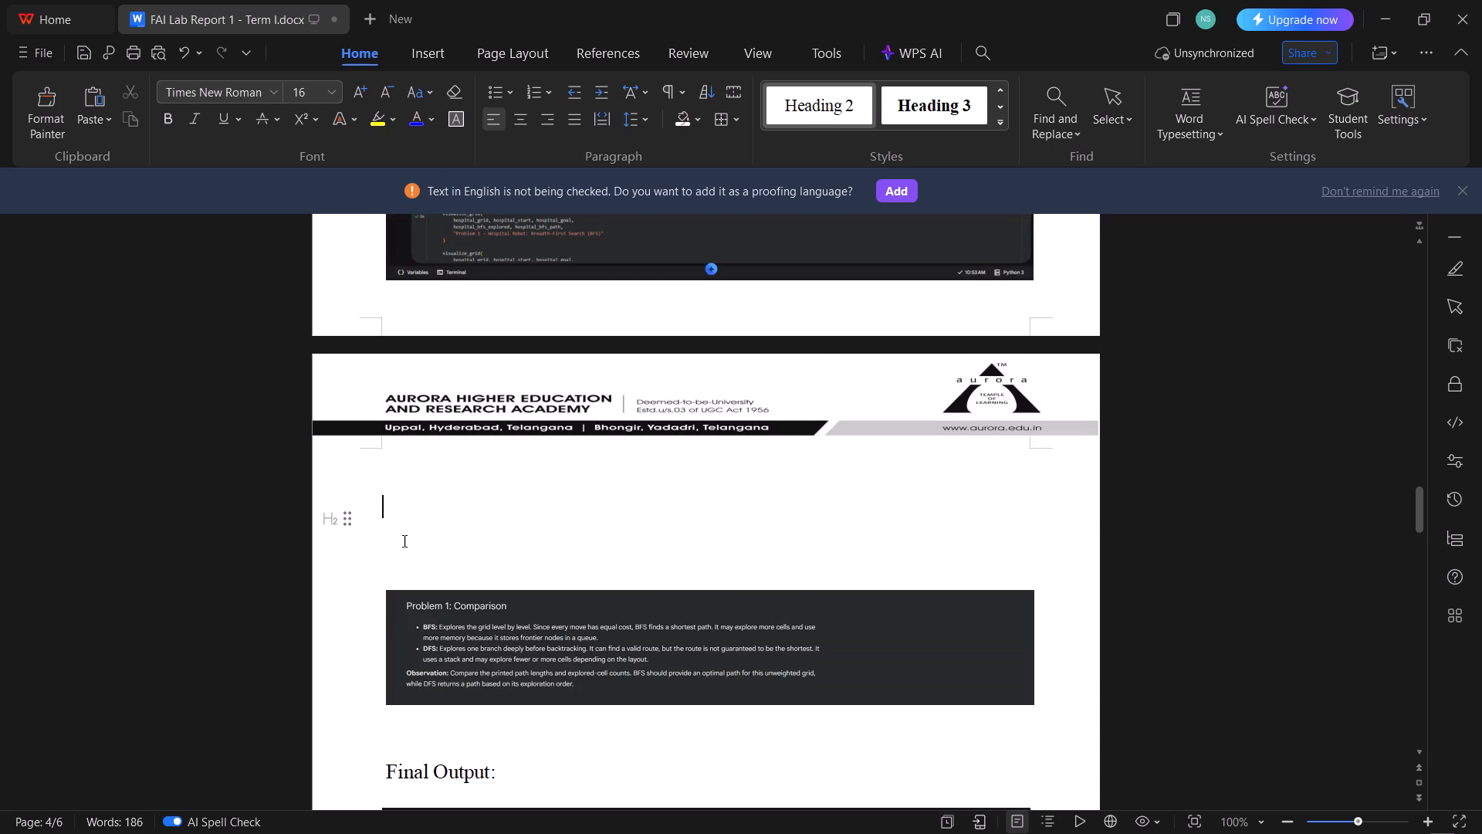
click(414, 551)
key(BackSpace)
key(BackSpace)
Return to the Question 1: Language Translator Assistant heading and switch to the FAI_Lab_Report_2_AI_Search_Visualizer notebook.
scroll(410, 549, down, 9)
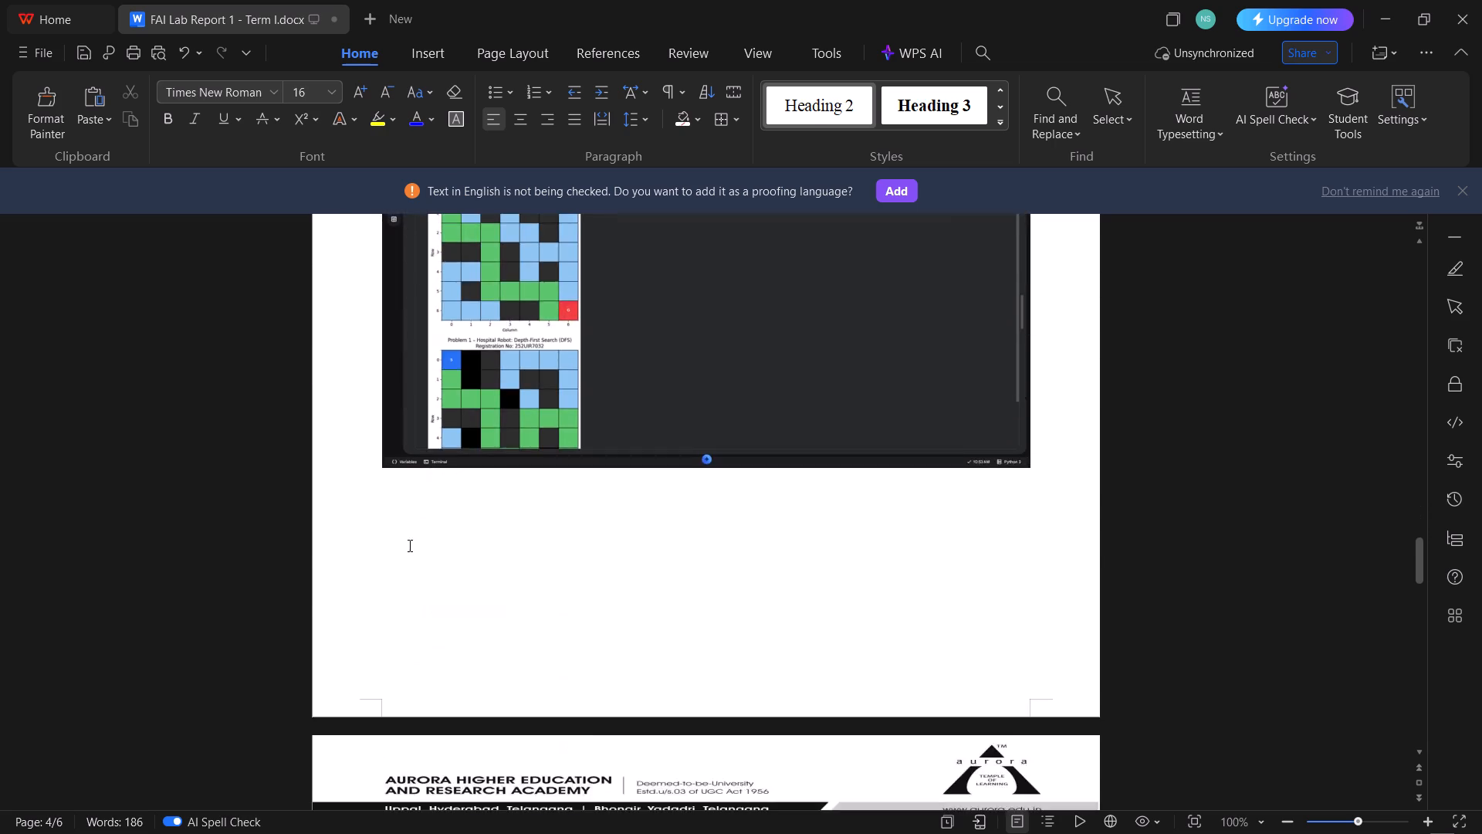
scroll(408, 545, down, 11)
scroll(550, 439, up, 3)
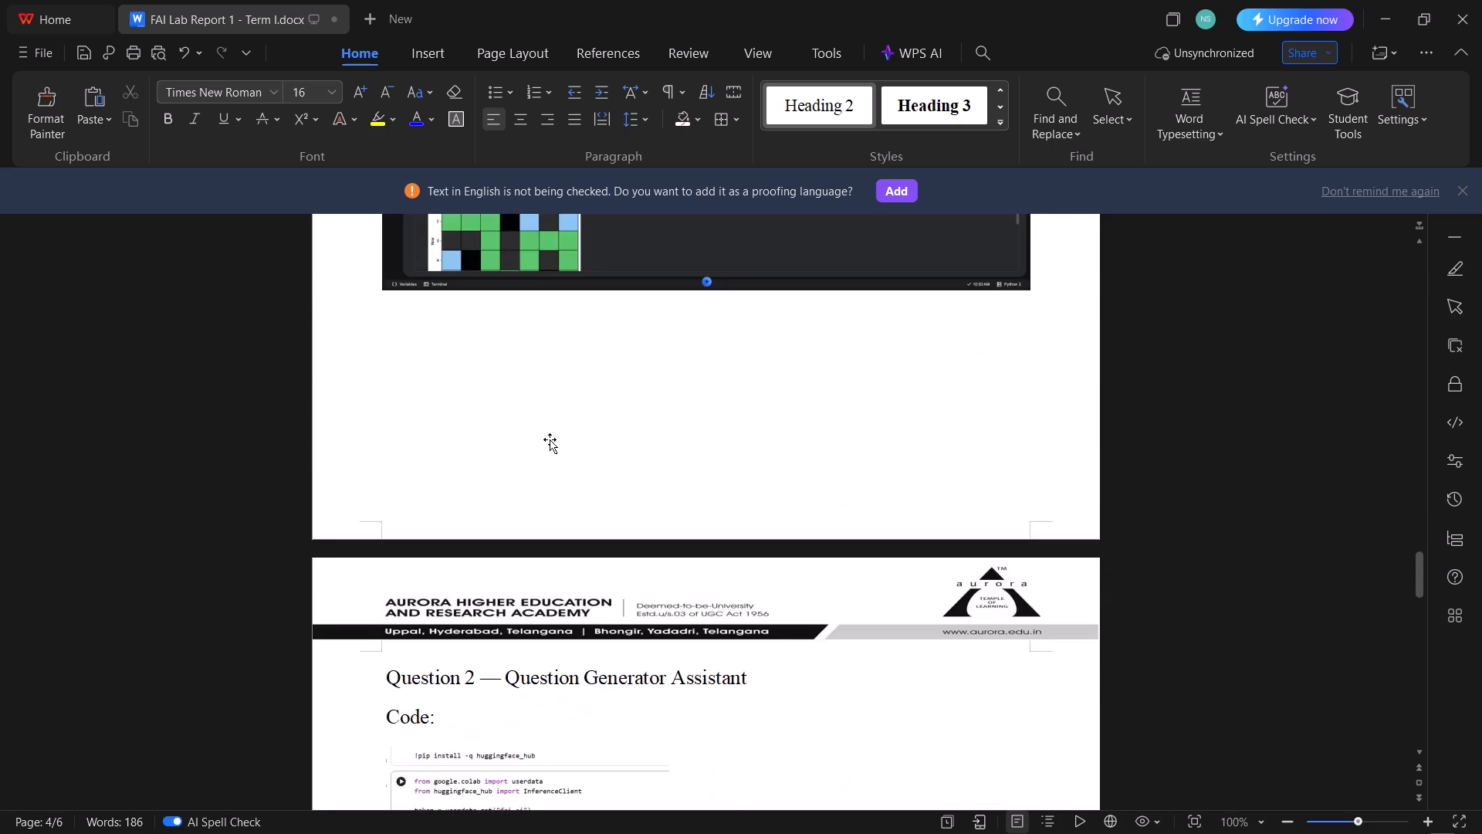
scroll(550, 439, up, 17)
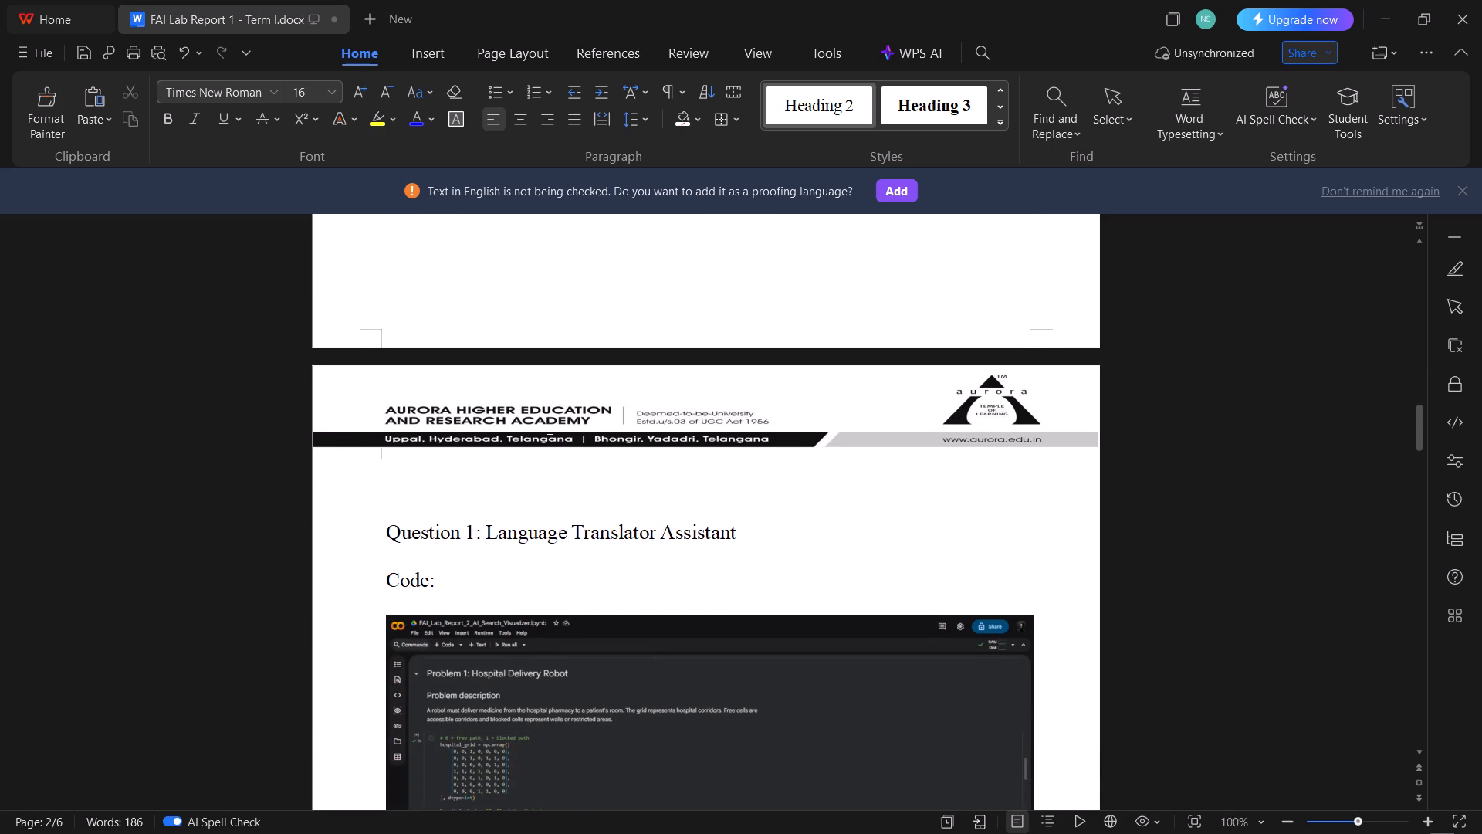
key(alt+Tab)
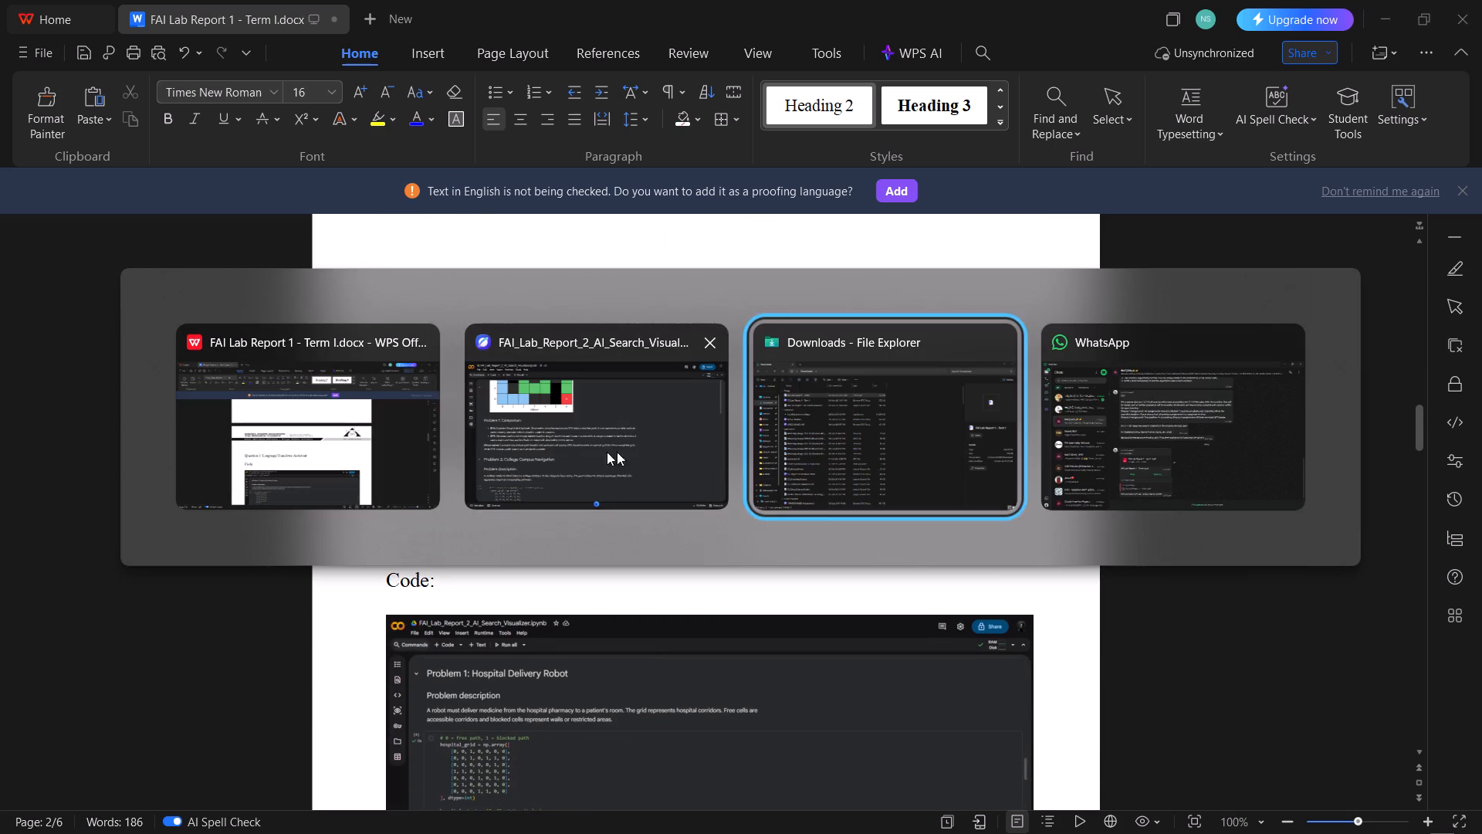
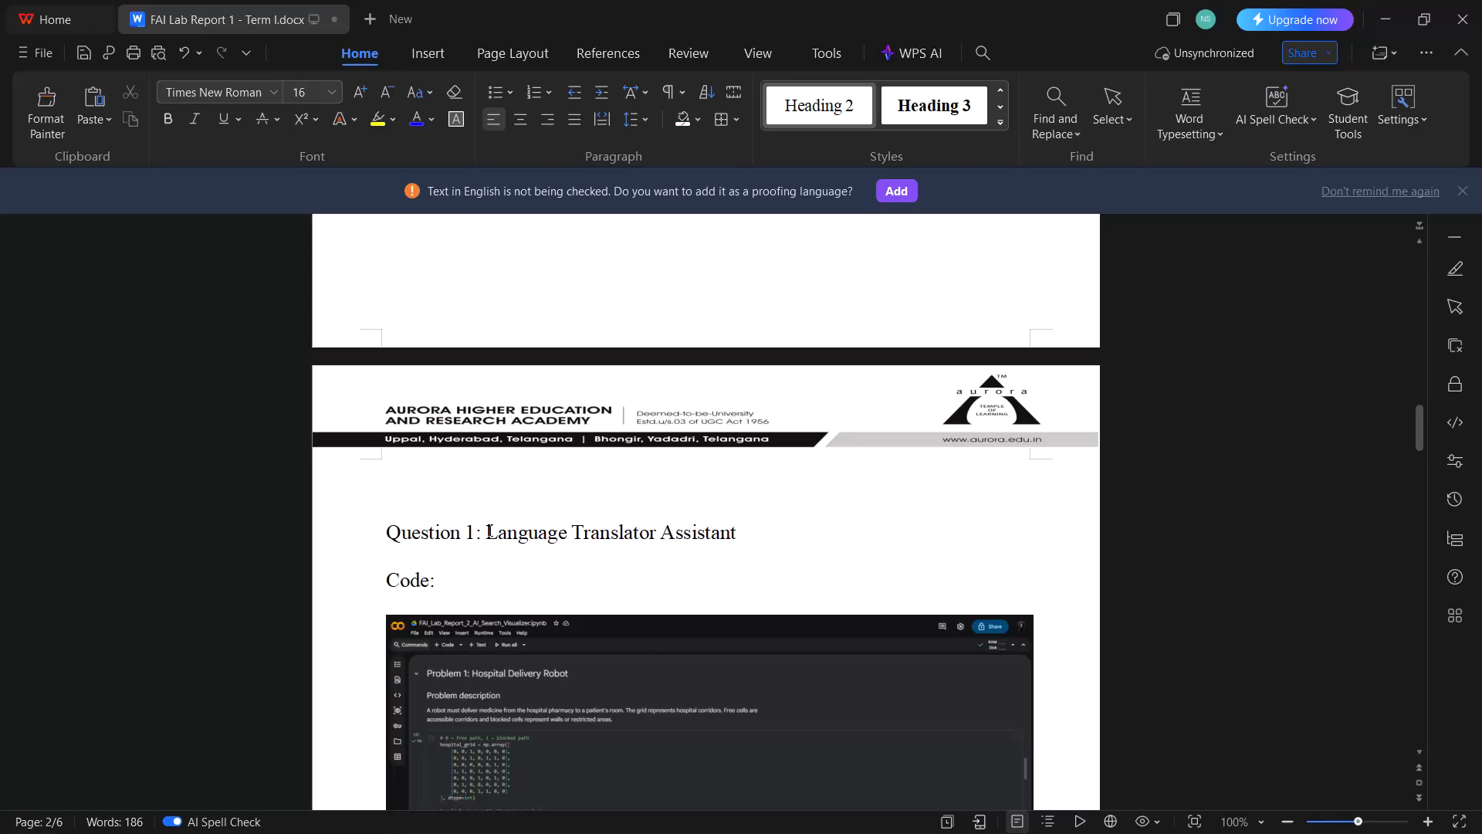
Replace the Question 1 title Language Translator Assistant with the copied text Hospital Delivery Robot, keeping Code: on its own line.
drag(488, 531, 739, 533)
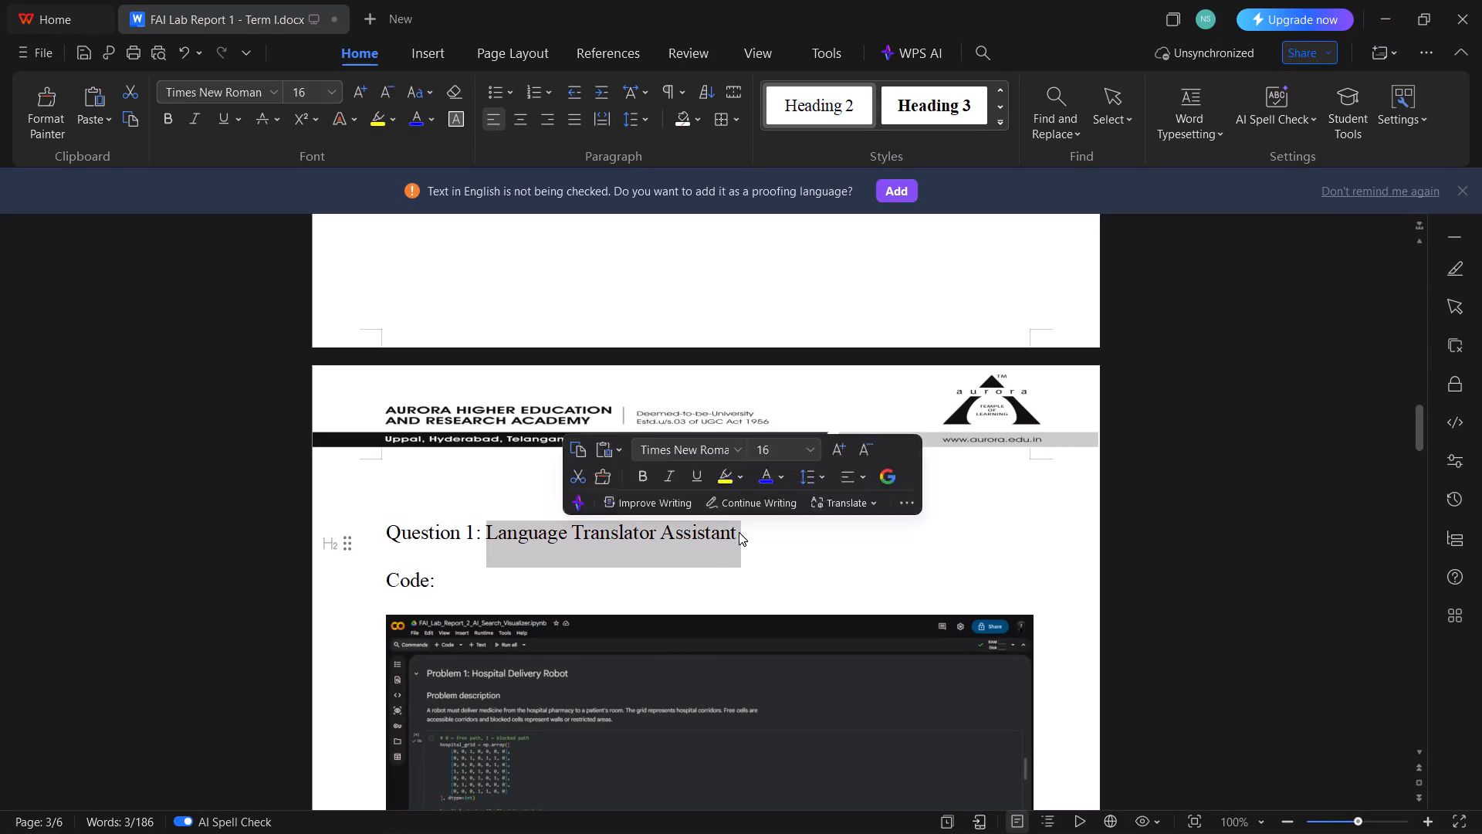
key(ctrl+v)
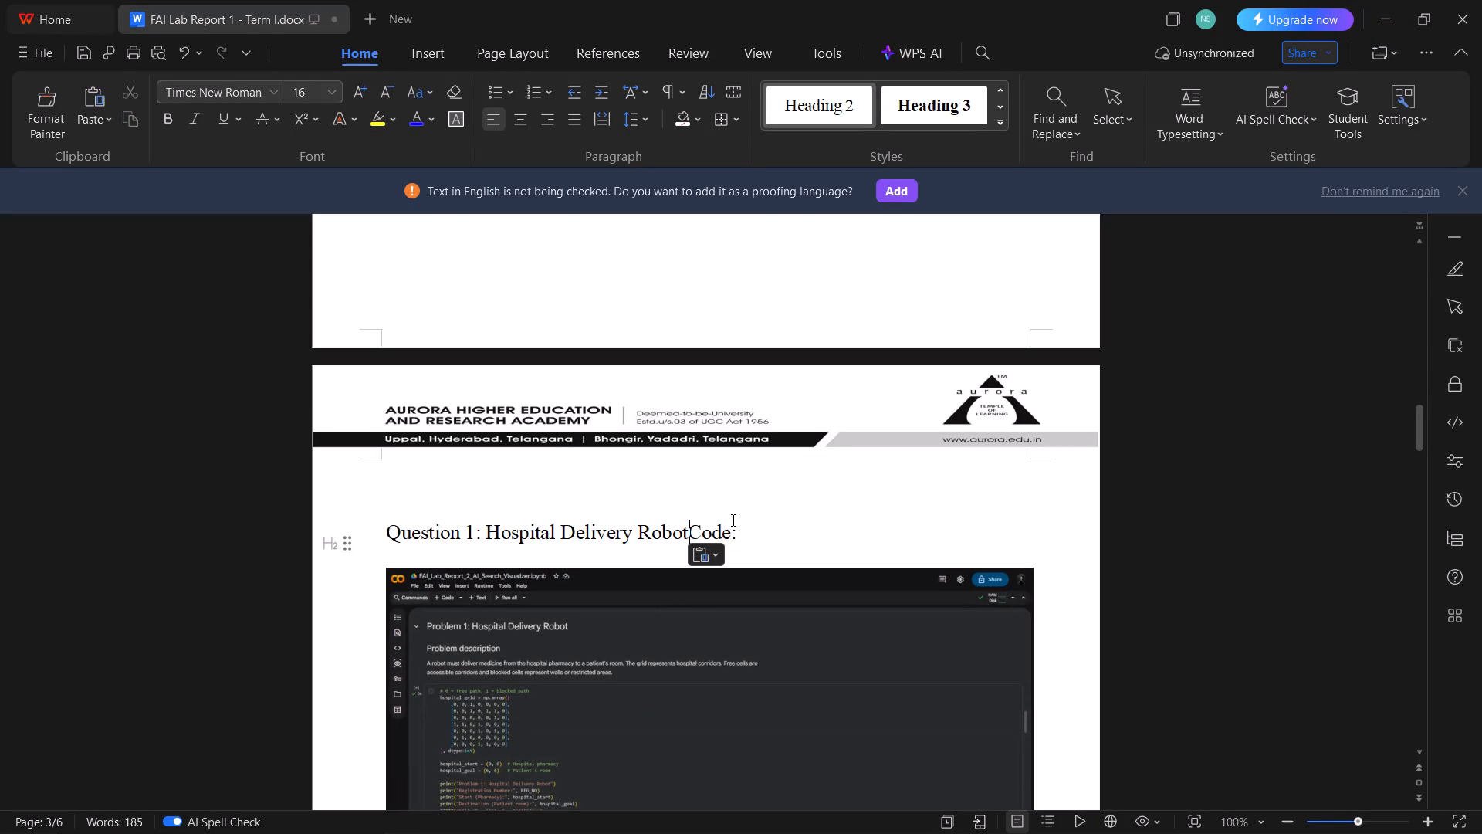
key(Return)
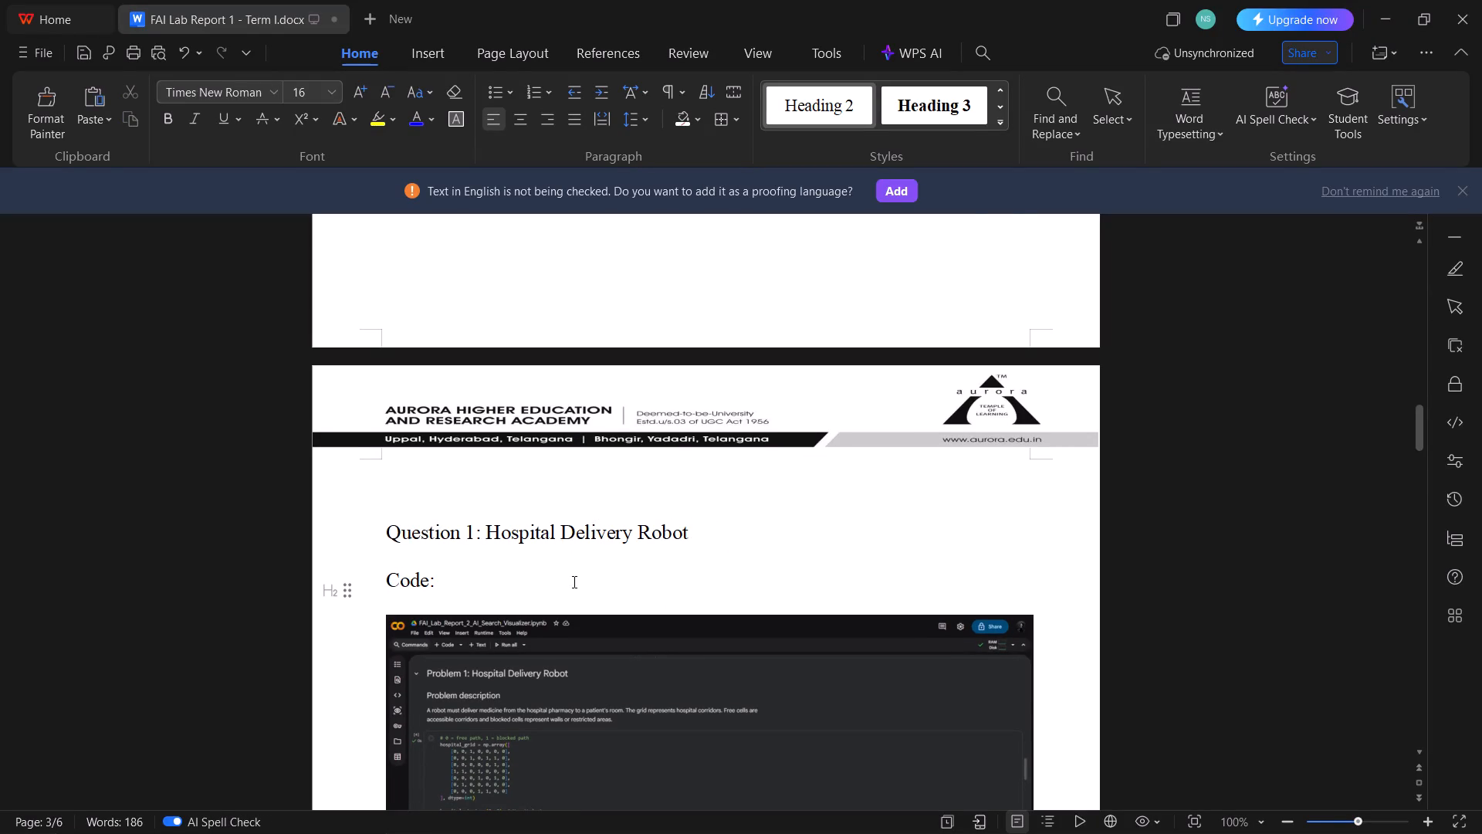
Select the title text Question Generator Assistant in the Question 2 heading.
scroll(573, 585, down, 20)
scroll(573, 585, down, 3)
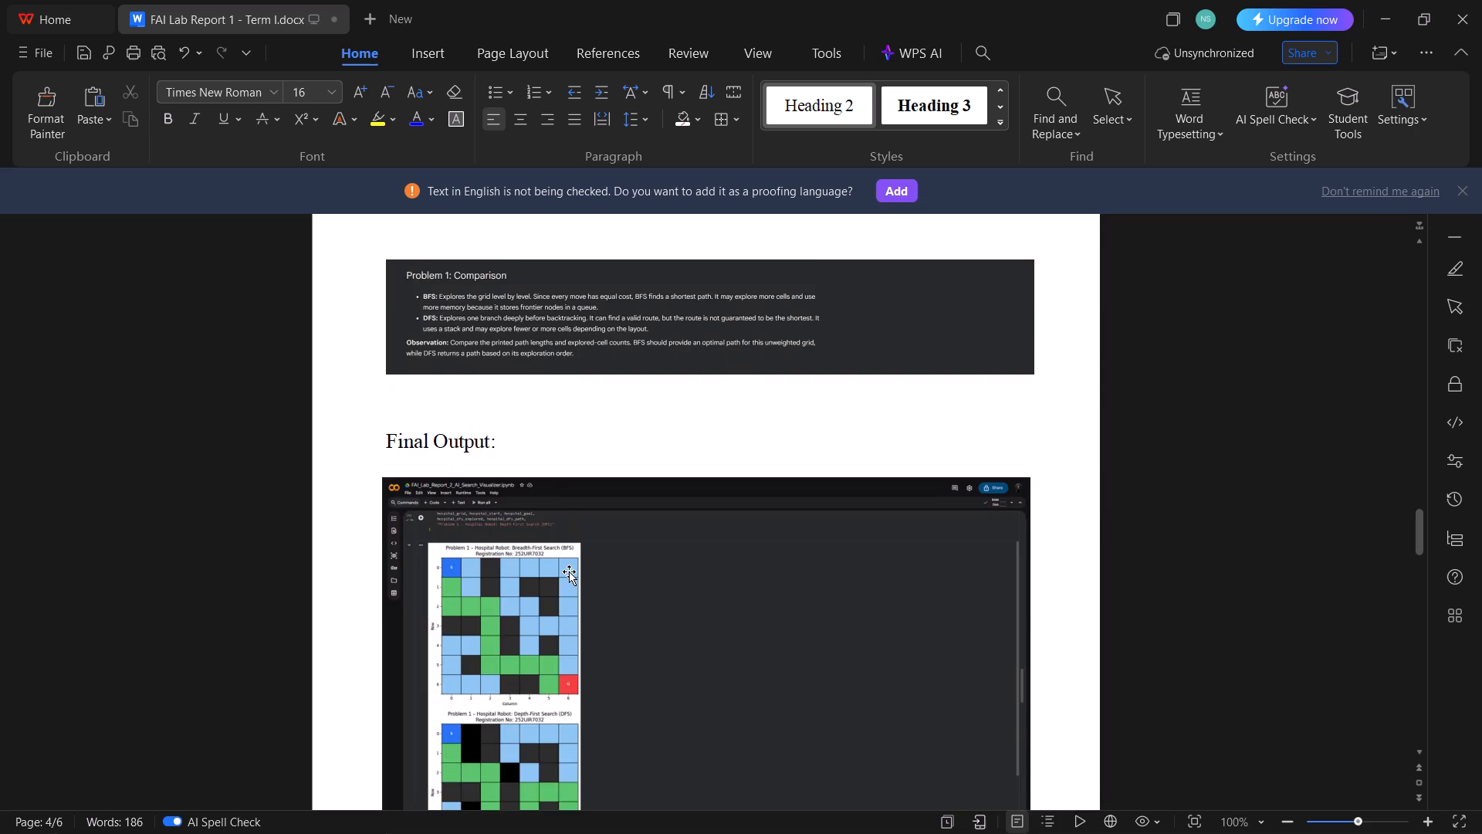
scroll(569, 571, down, 6)
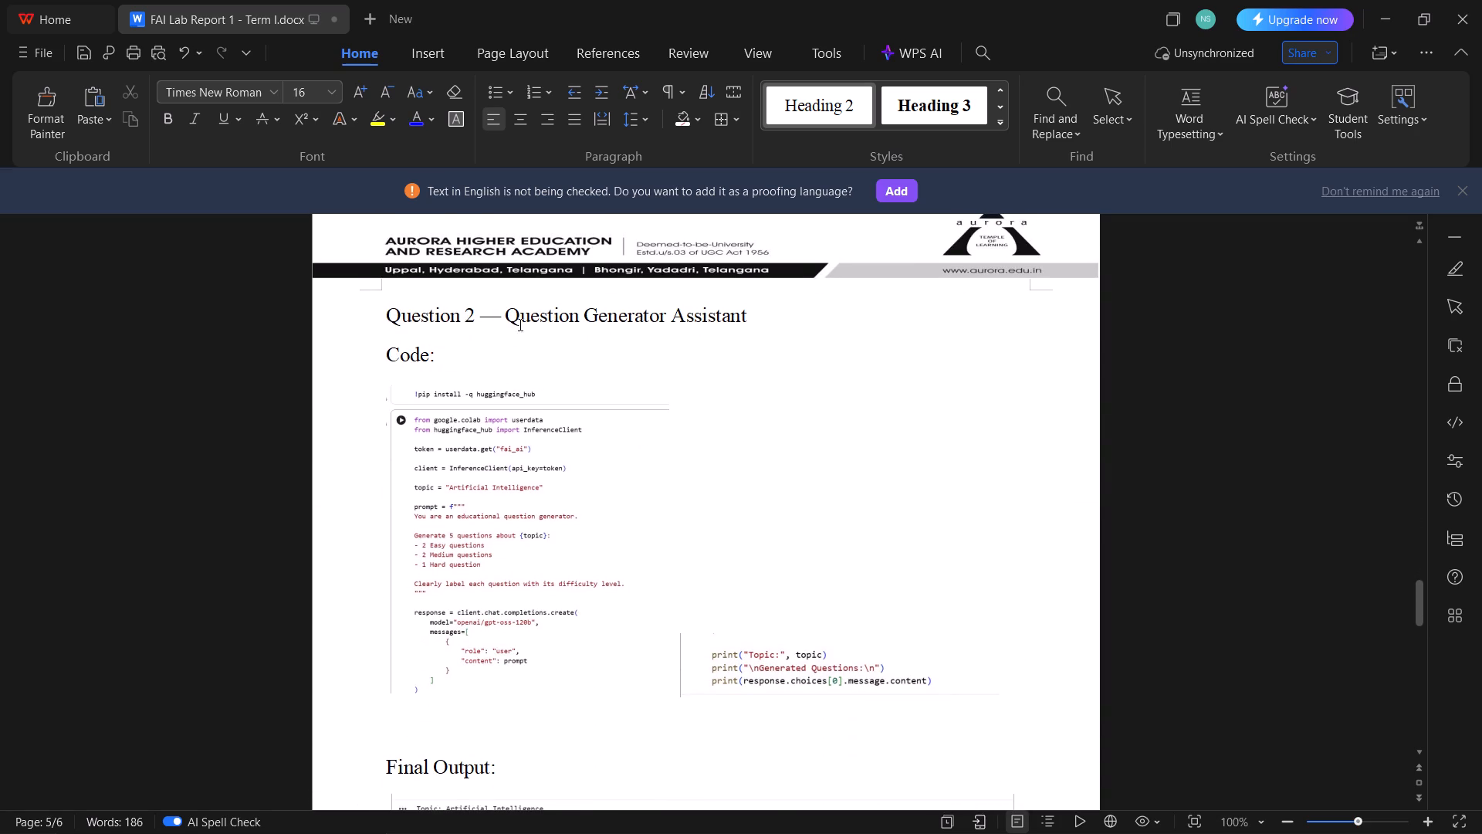
drag(510, 317, 756, 314)
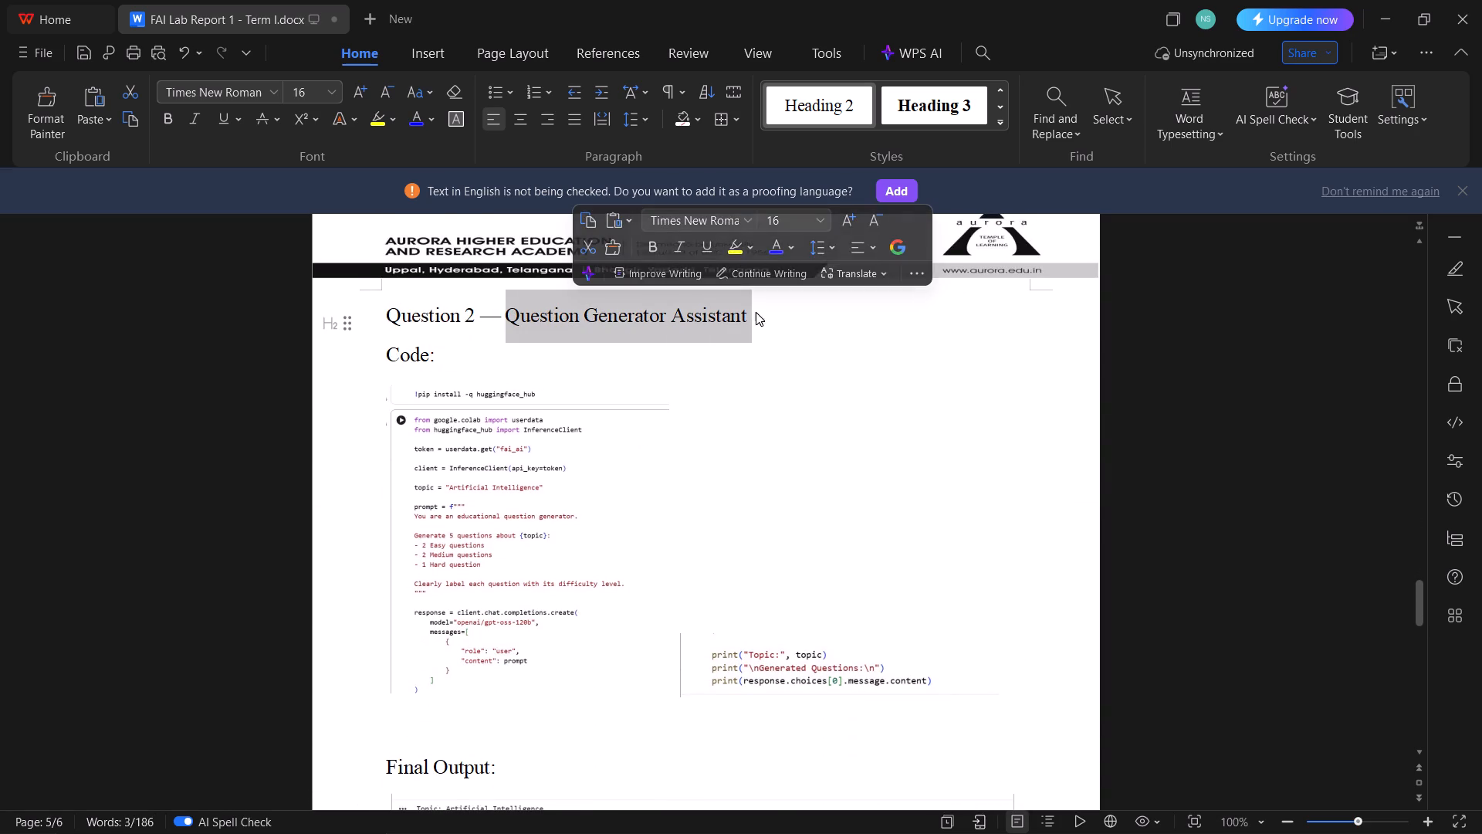
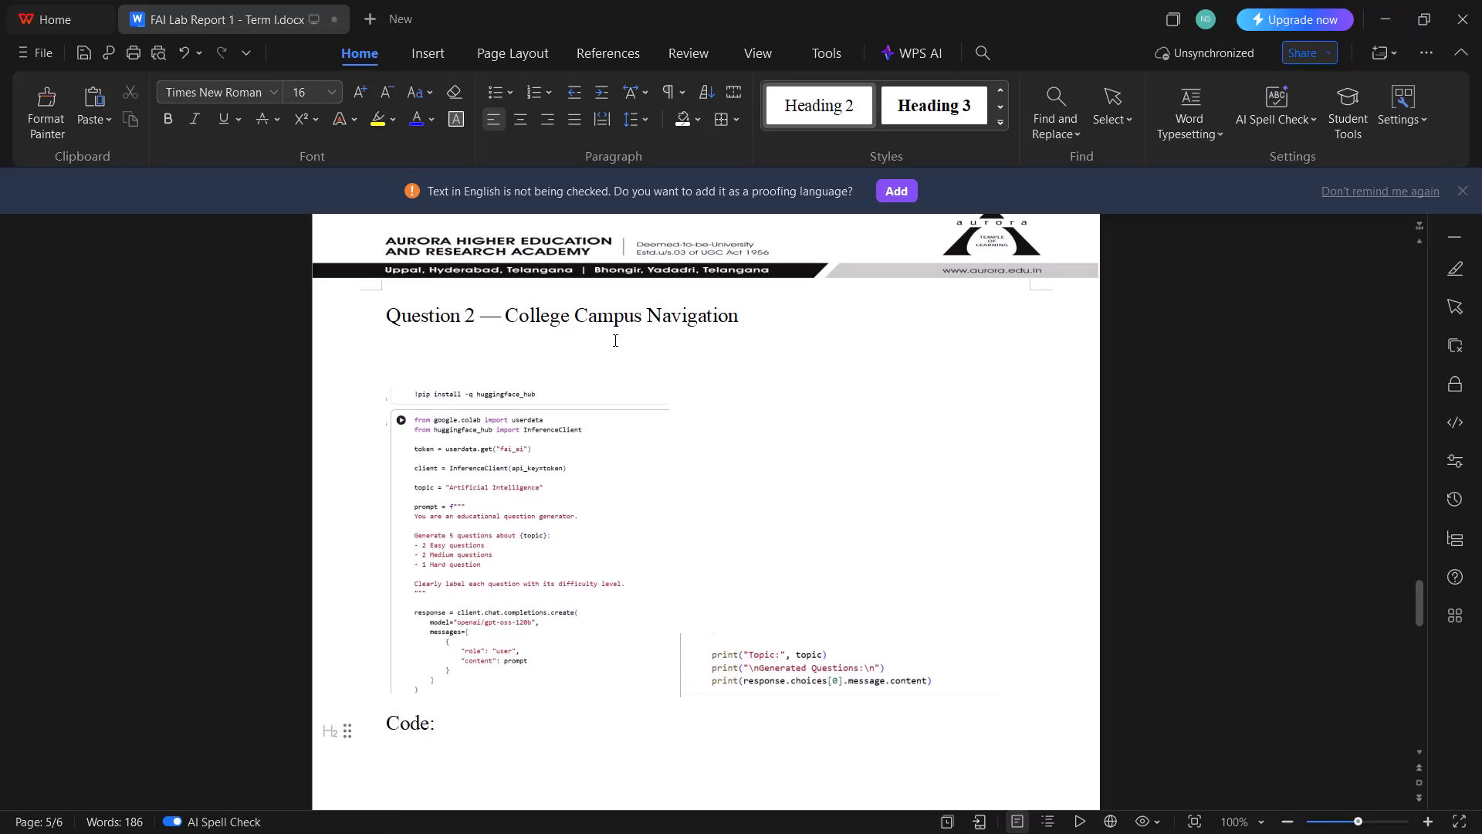
Delete the three old question-generator pictures (main code, generated output and print statements) from the Question 2 section.
click(549, 466)
key(BackSpace)
click(598, 539)
key(BackSpace)
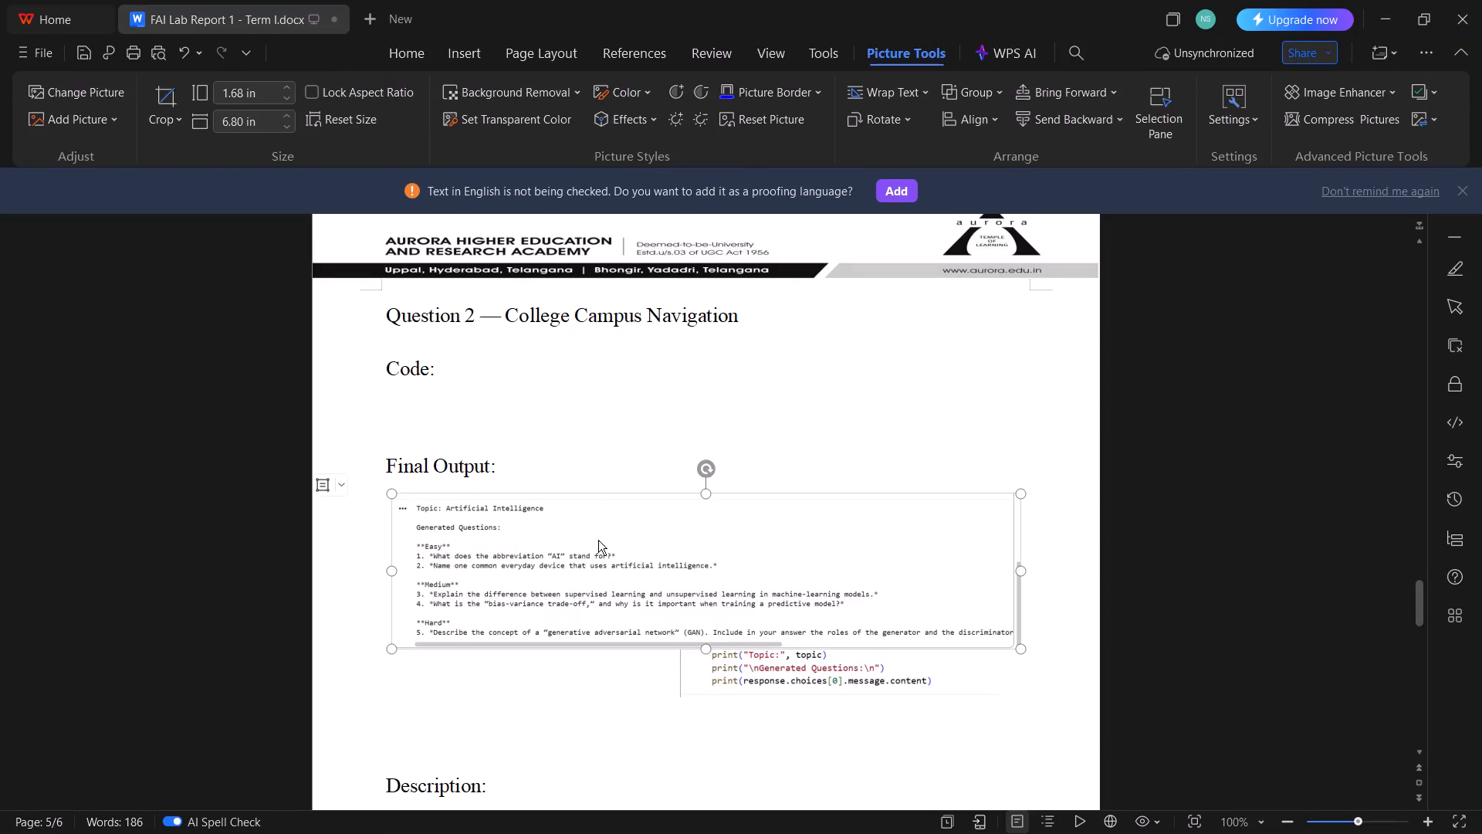
click(752, 678)
key(BackSpace)
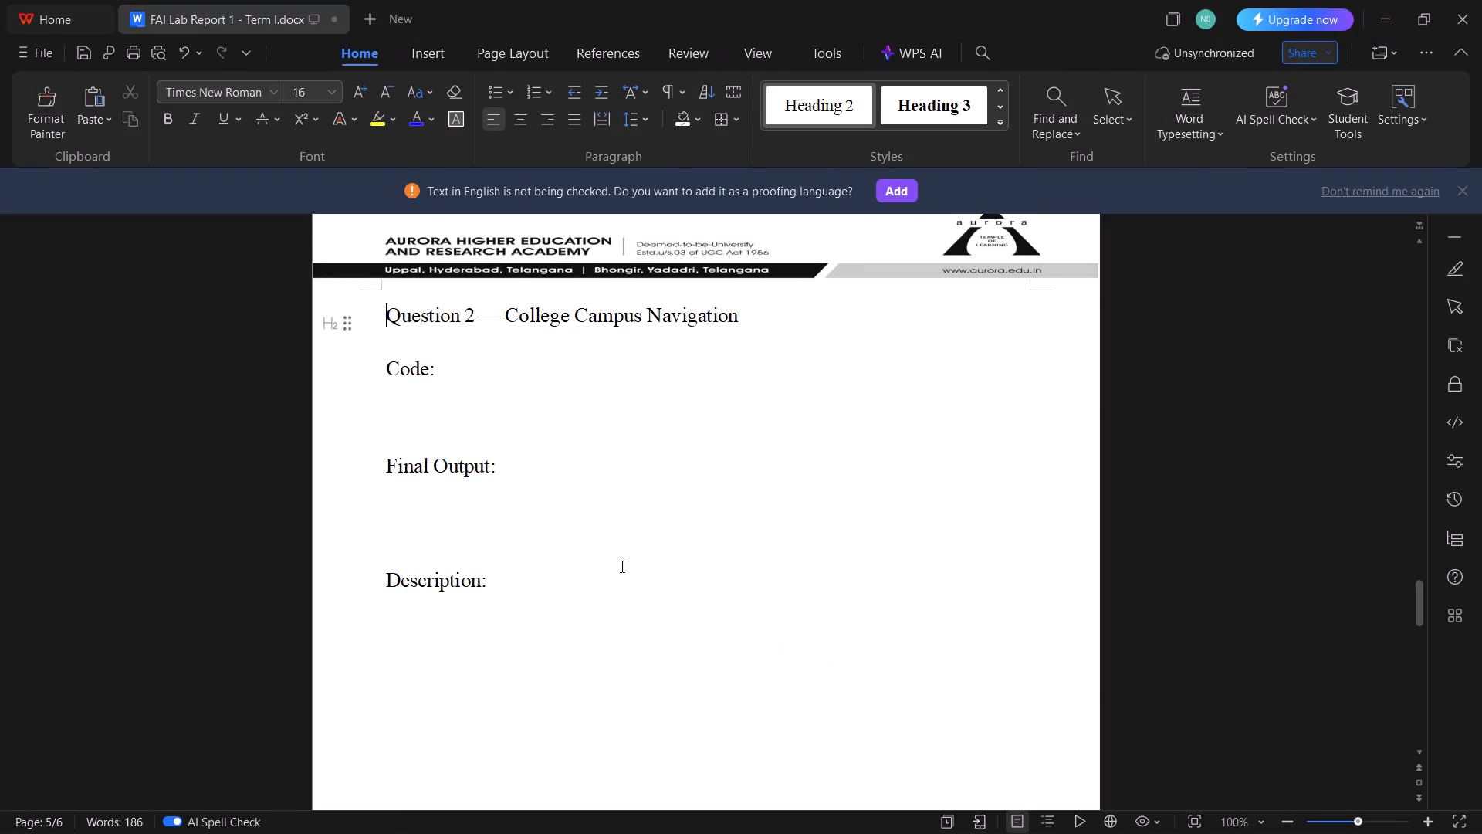
Paste a full-screen capture of the Colab notebook's Problem 2: College Campus Navigation description and grid code under Question 2's Code: heading.
click(409, 420)
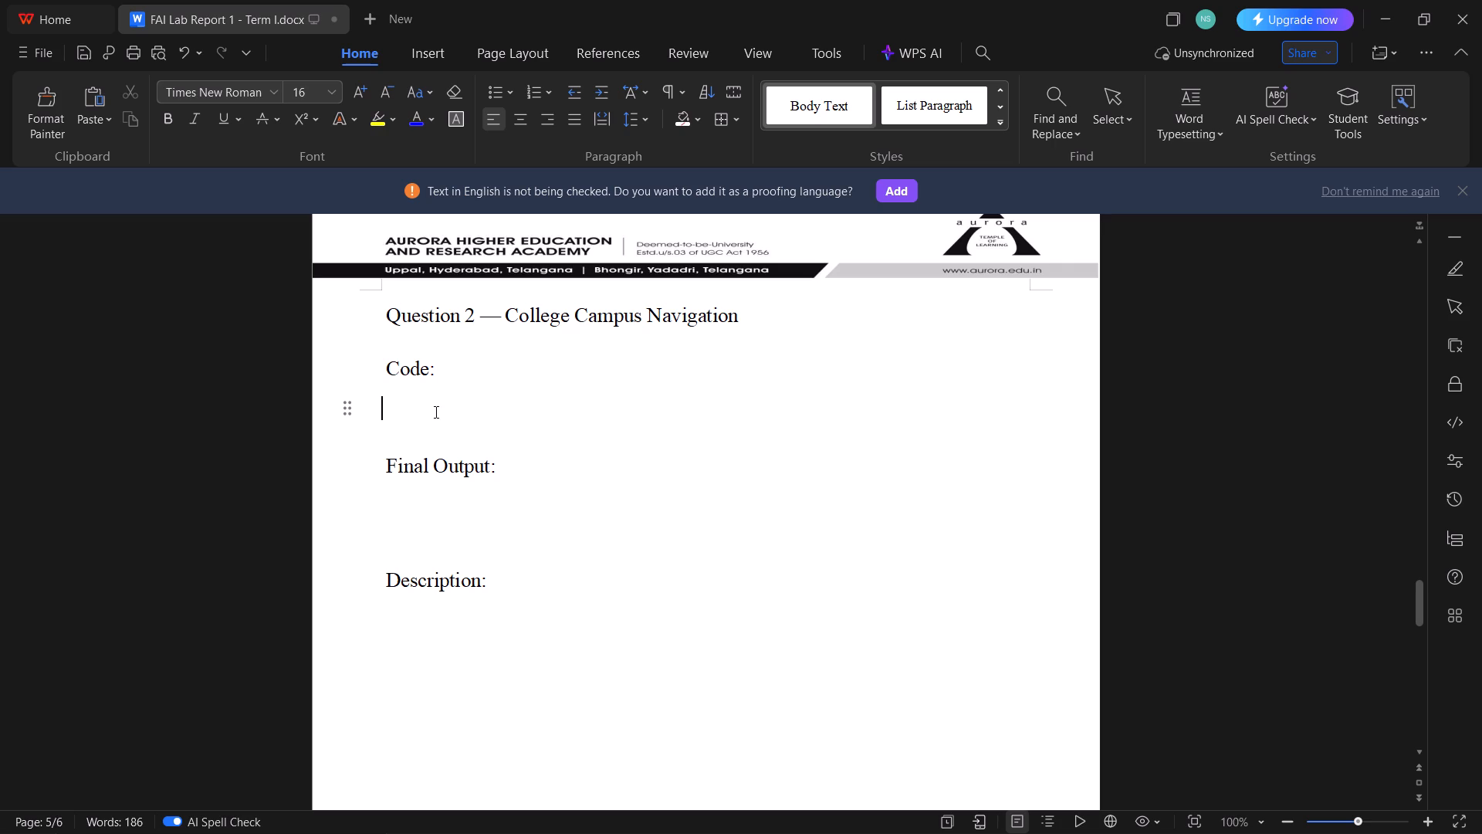
key(alt+Tab)
key(alt+Tab)
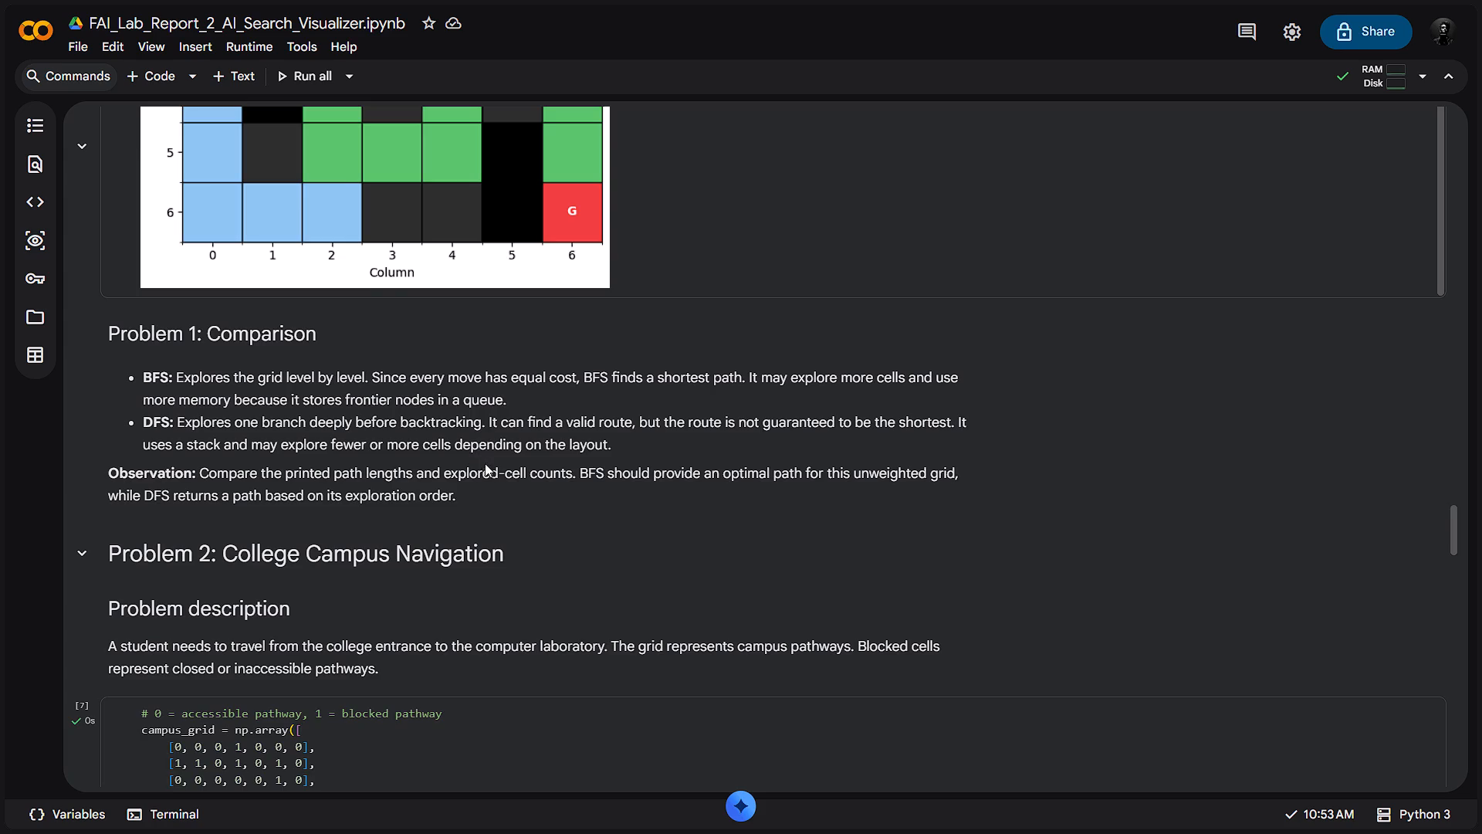
scroll(488, 476, down, 4)
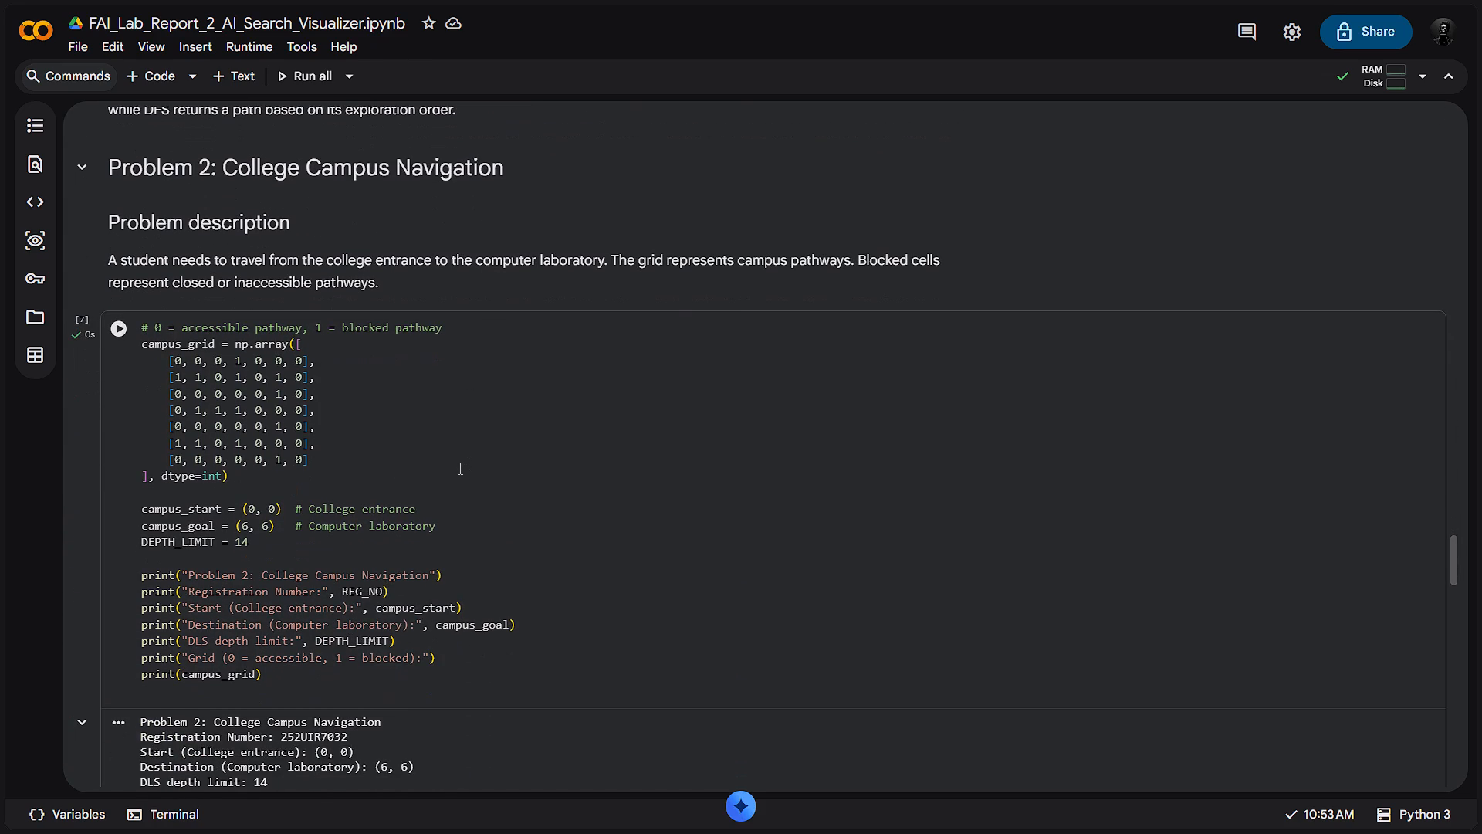
scroll(458, 468, down, 1)
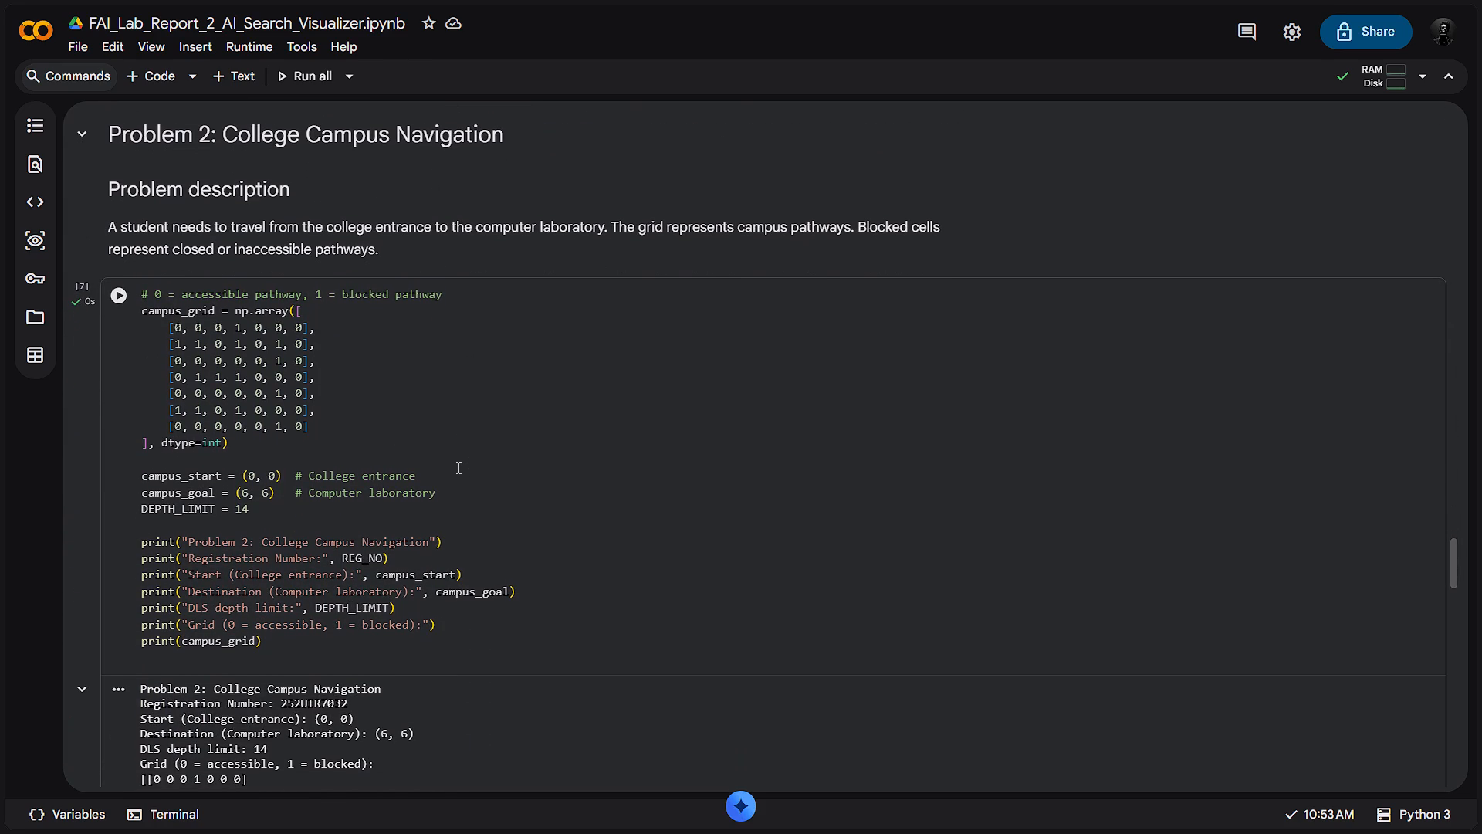
key(Print)
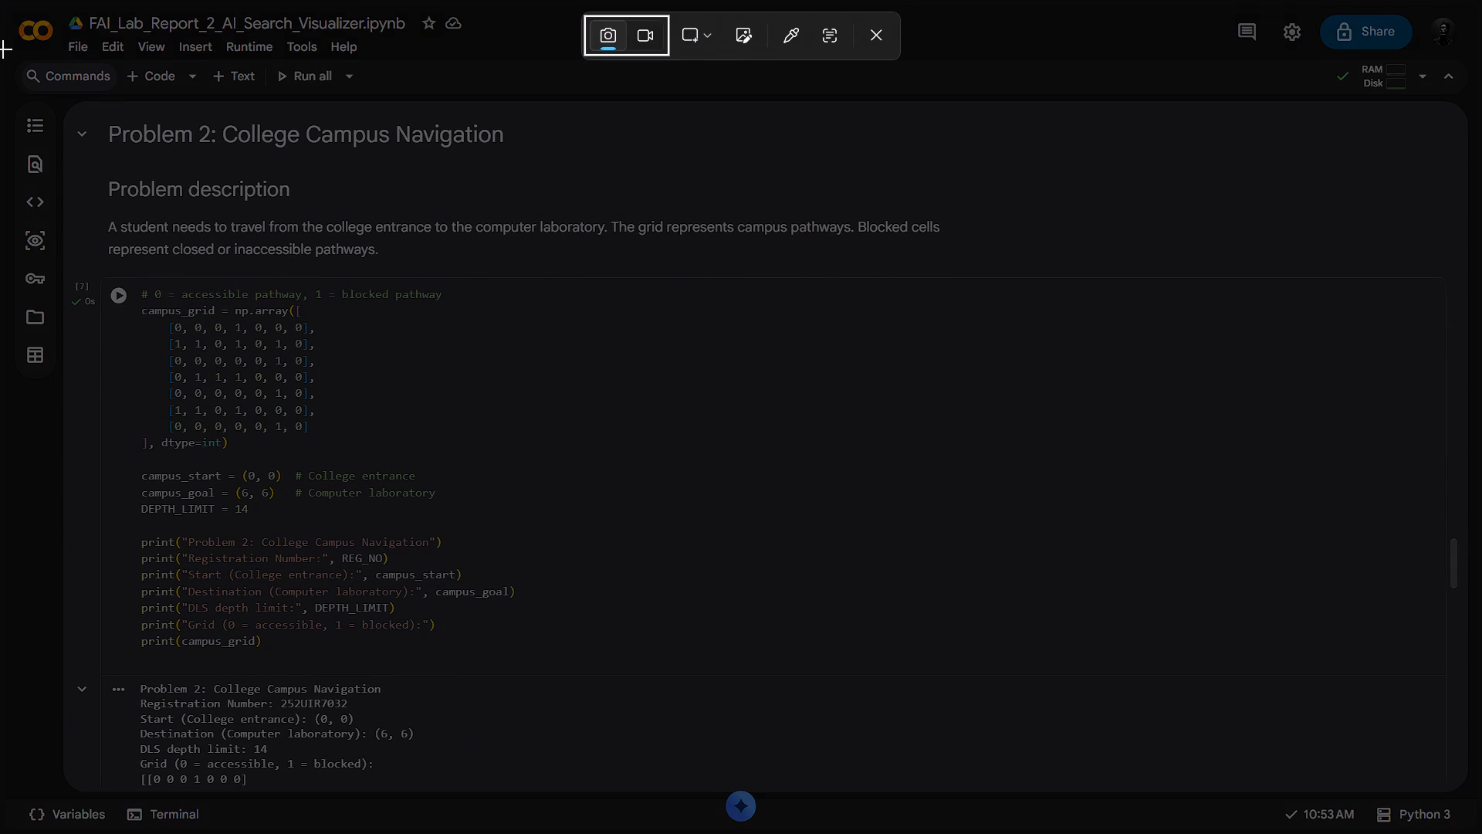
drag(0, 0, 1126, 833)
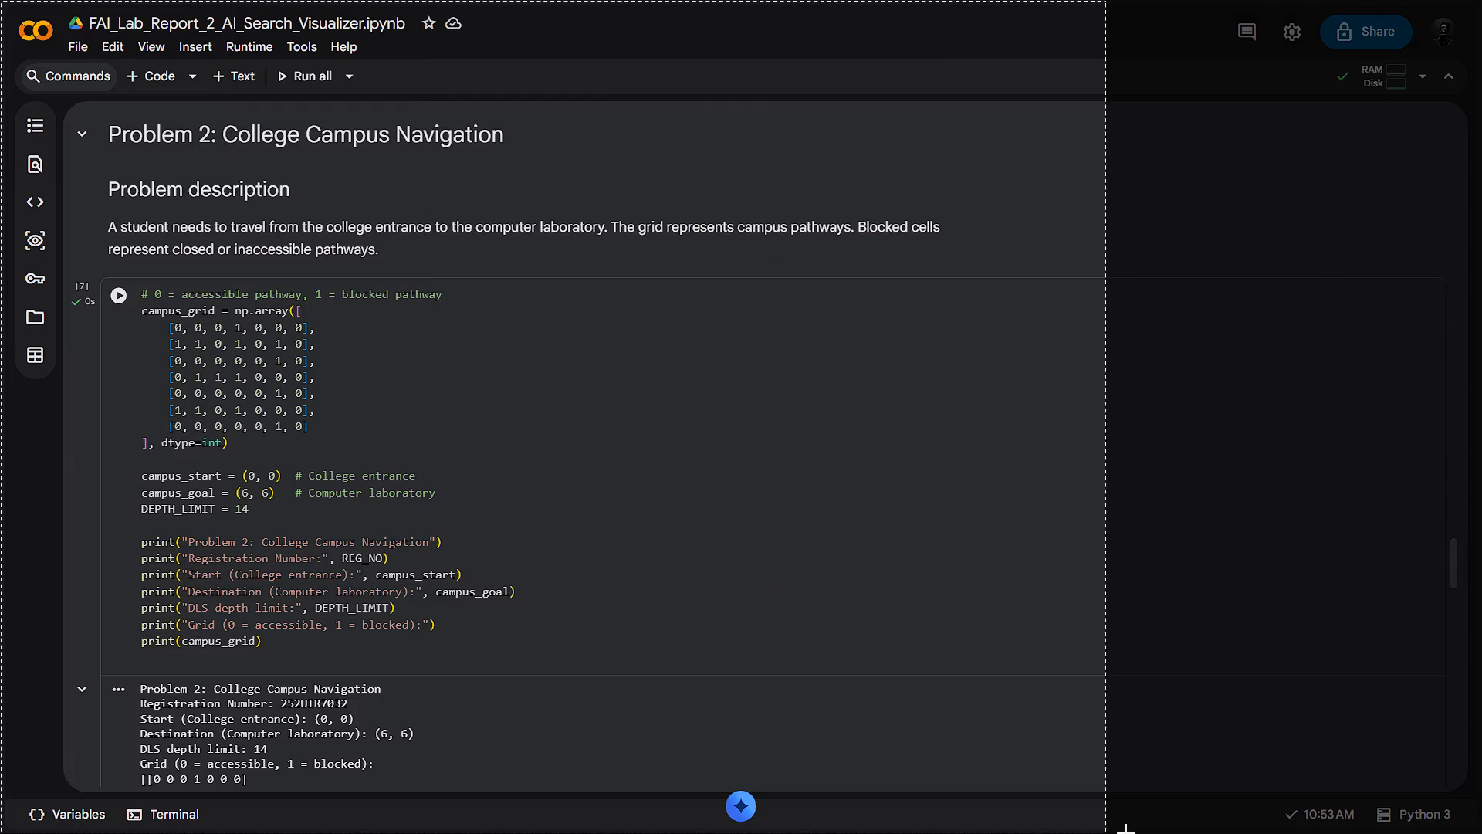
drag(1126, 833, 1481, 833)
key(alt+Tab)
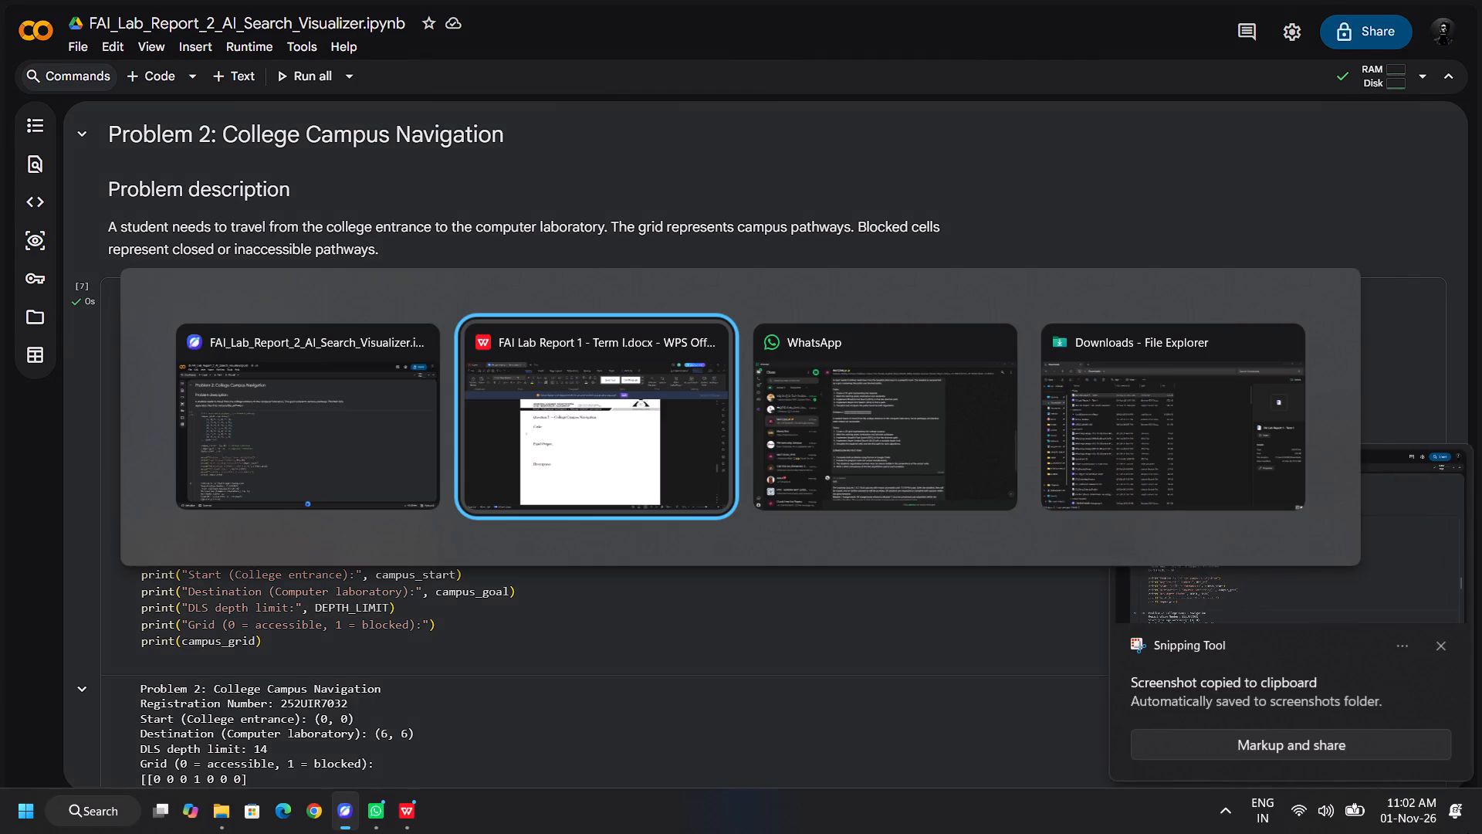
key(ctrl+v)
scroll(919, 779, down, 5)
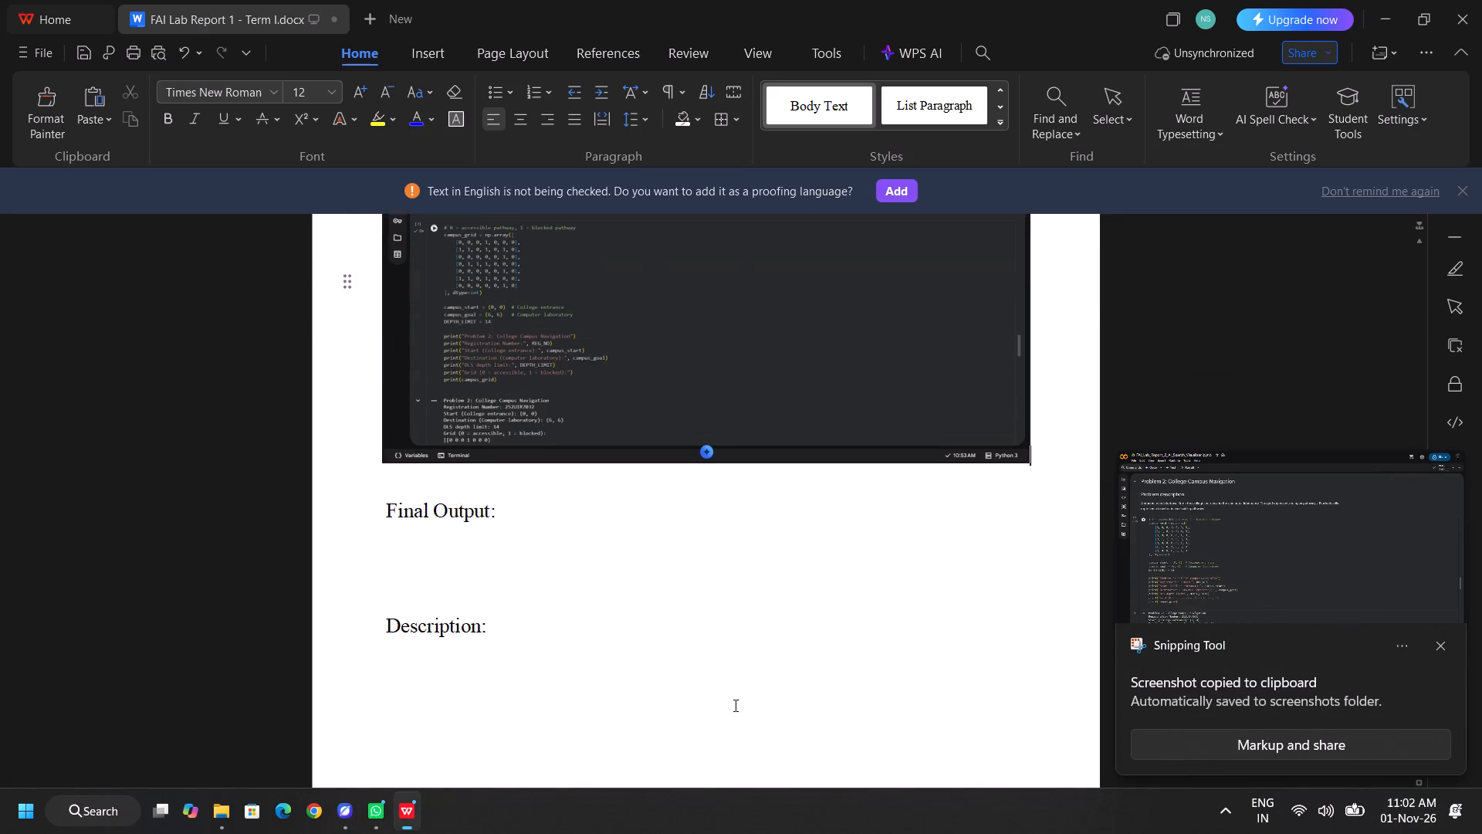
scroll(726, 699, down, 1)
scroll(625, 606, up, 3)
Below that picture, add blank lines and paste a full-screen capture of the notebook's campus BFS and DLS run code with its printed results.
key(Return)
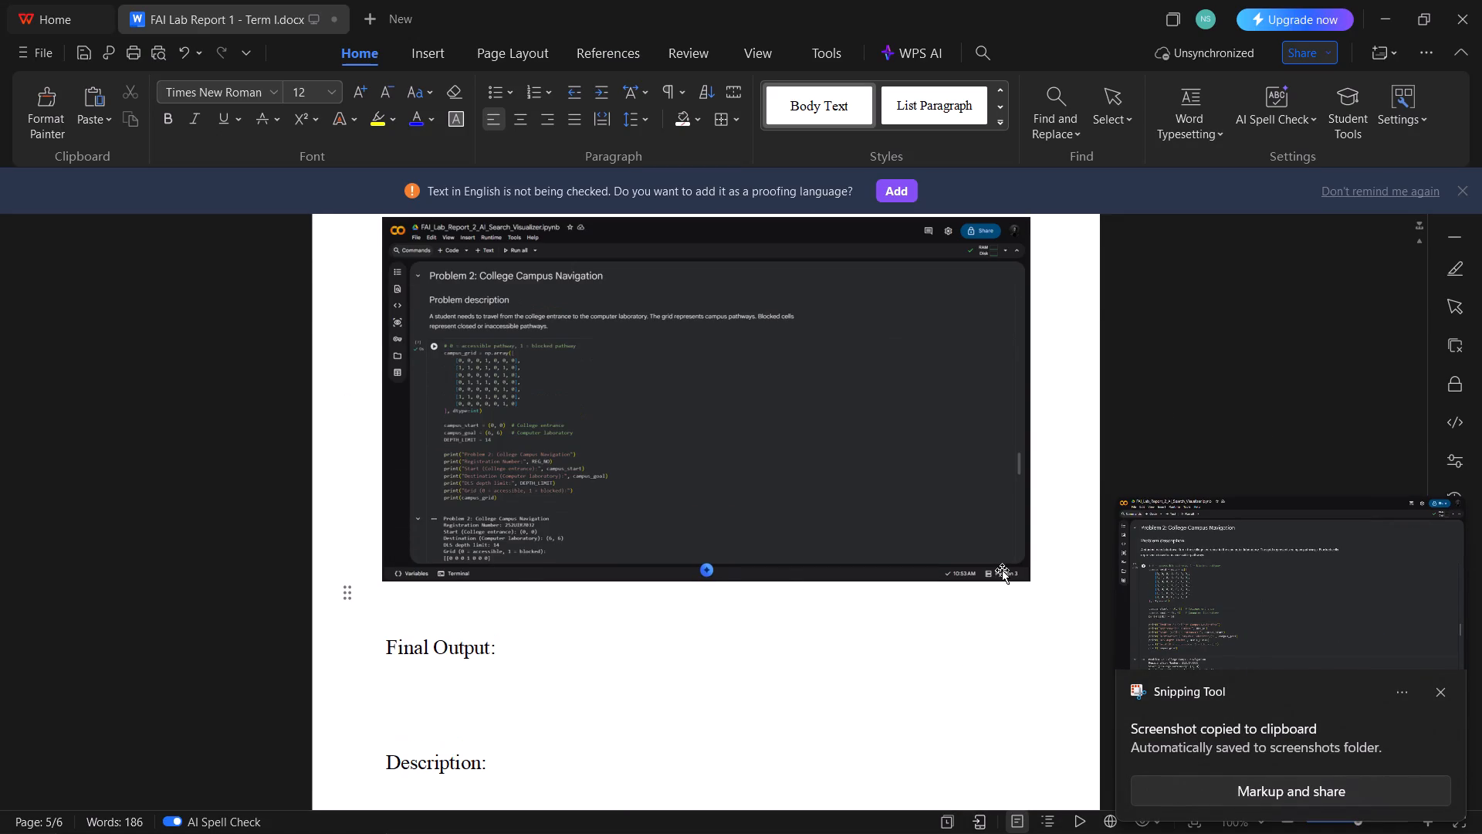
key(Return)
key(alt+Tab)
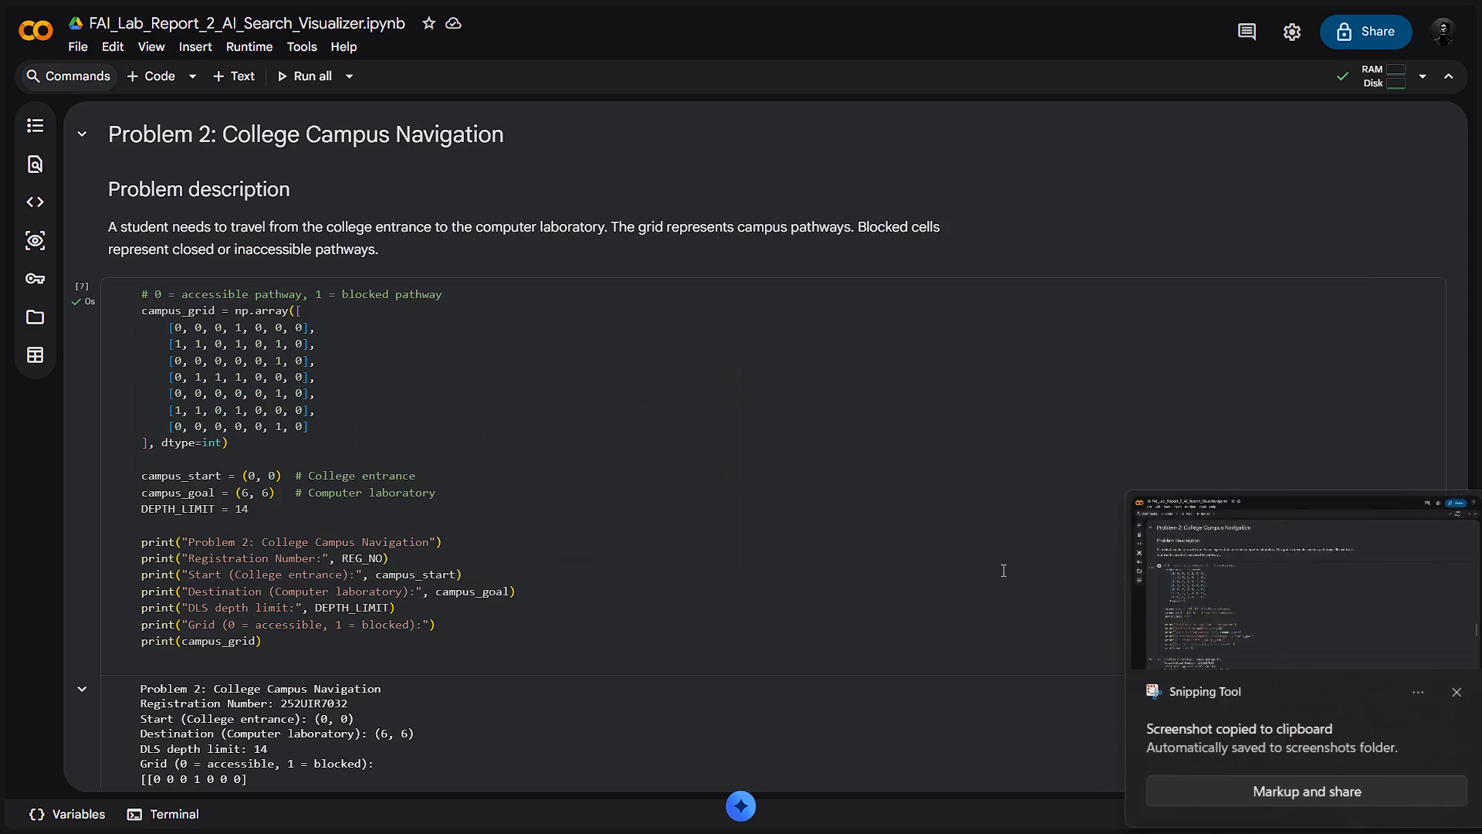
scroll(992, 578, down, 2)
scroll(751, 524, down, 3)
scroll(546, 513, down, 4)
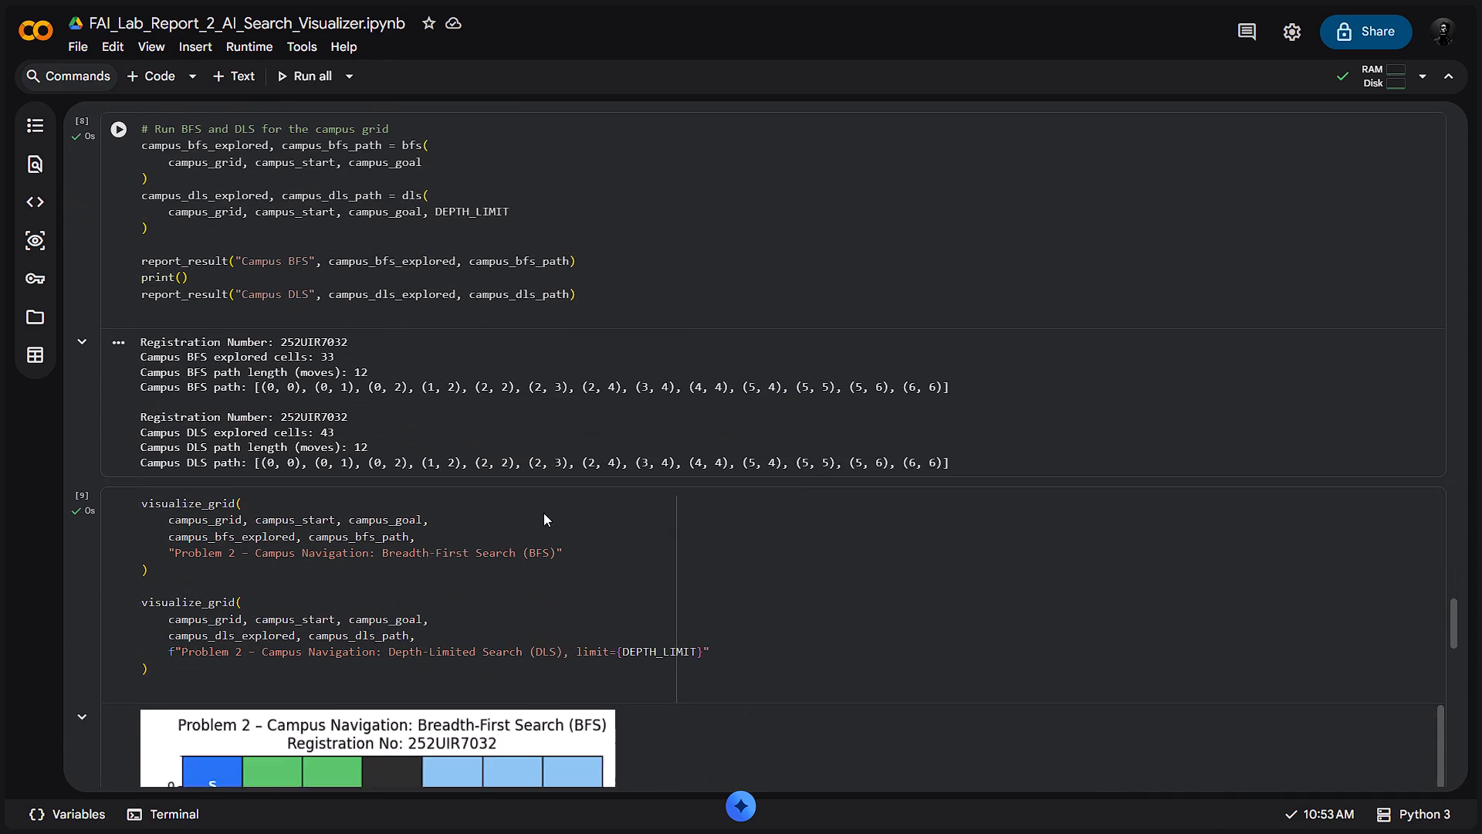
scroll(543, 513, up, 4)
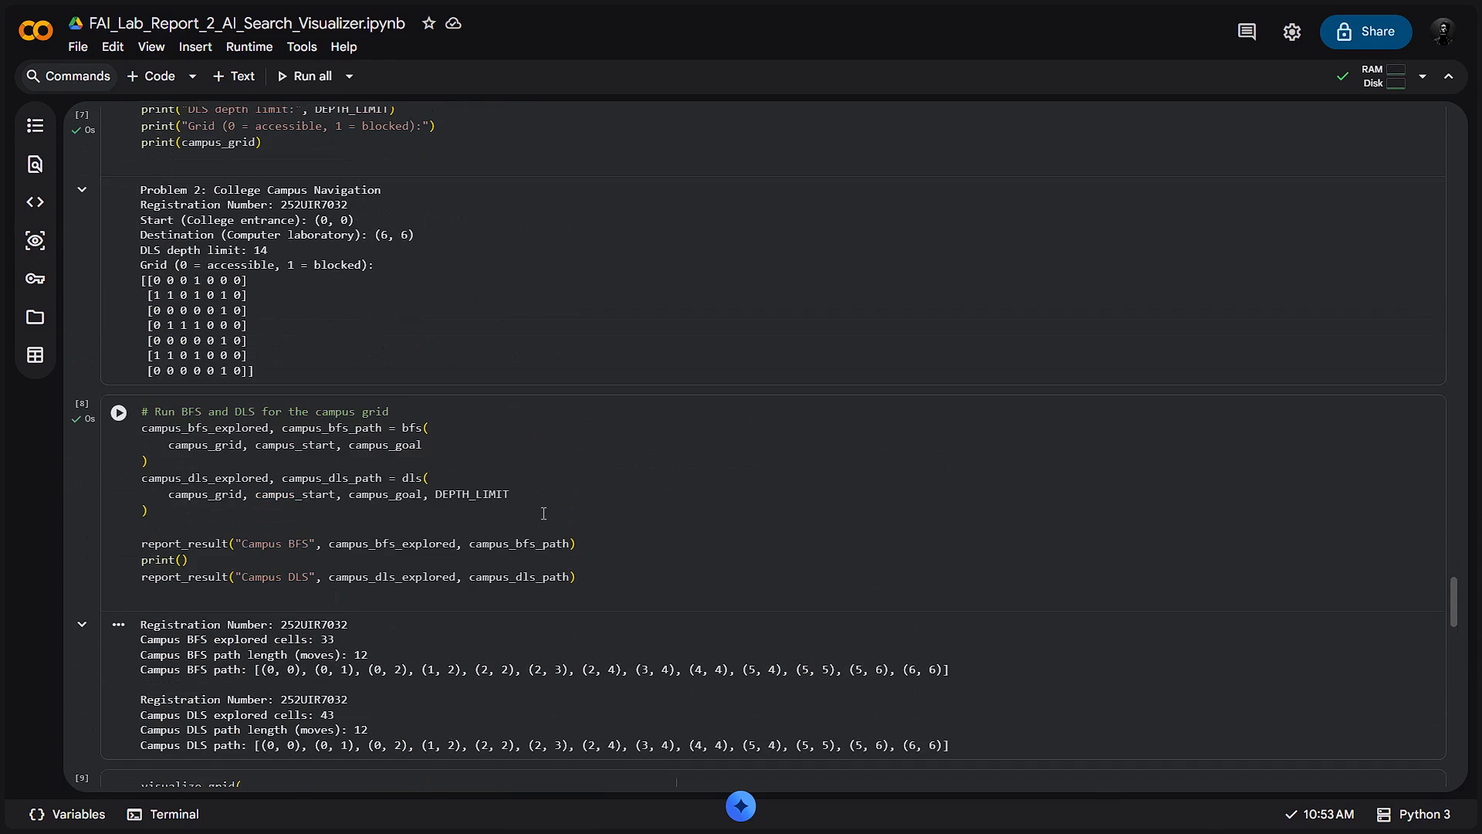
key(Print)
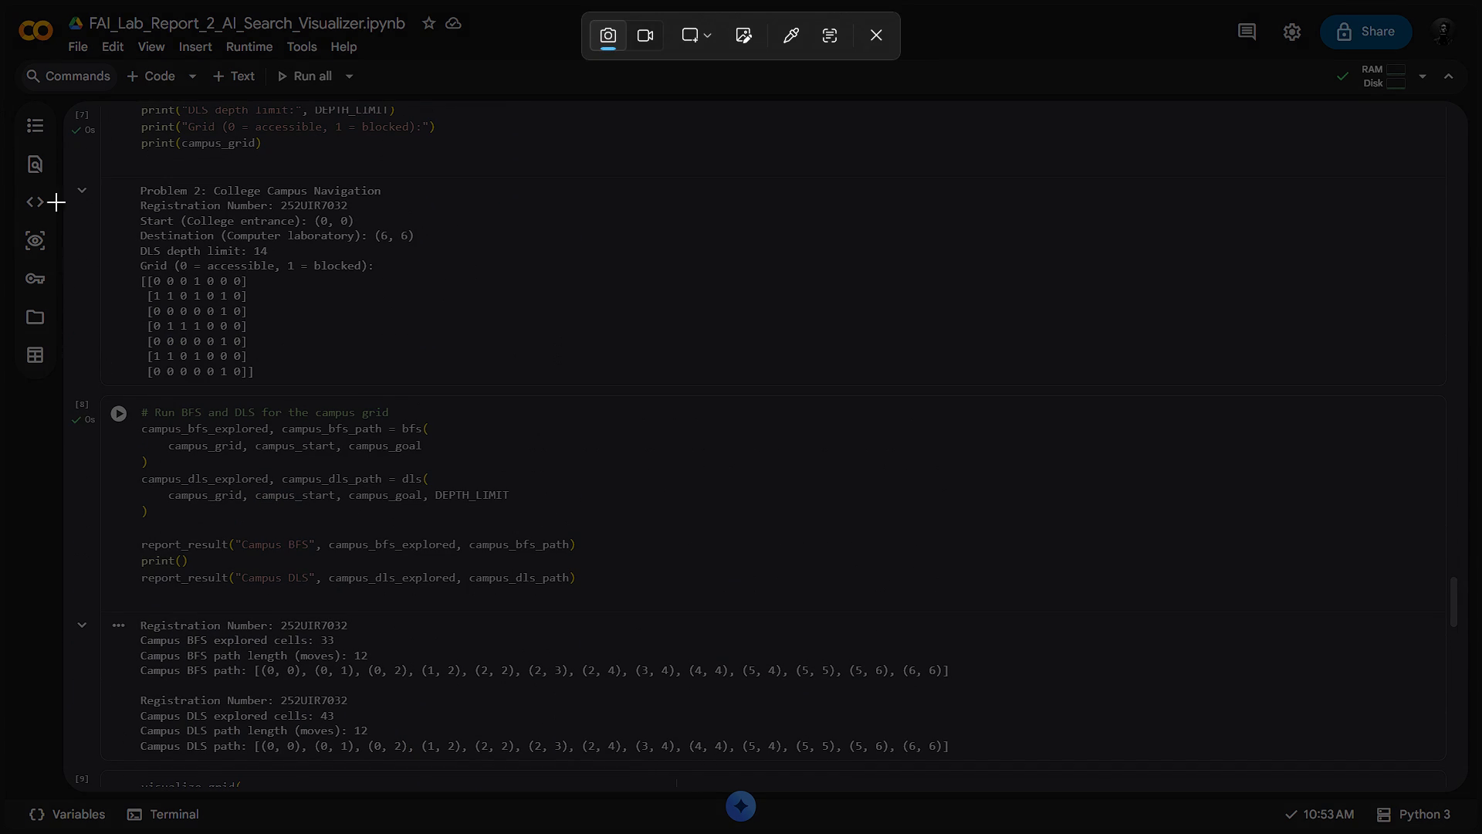
drag(0, 0, 1479, 832)
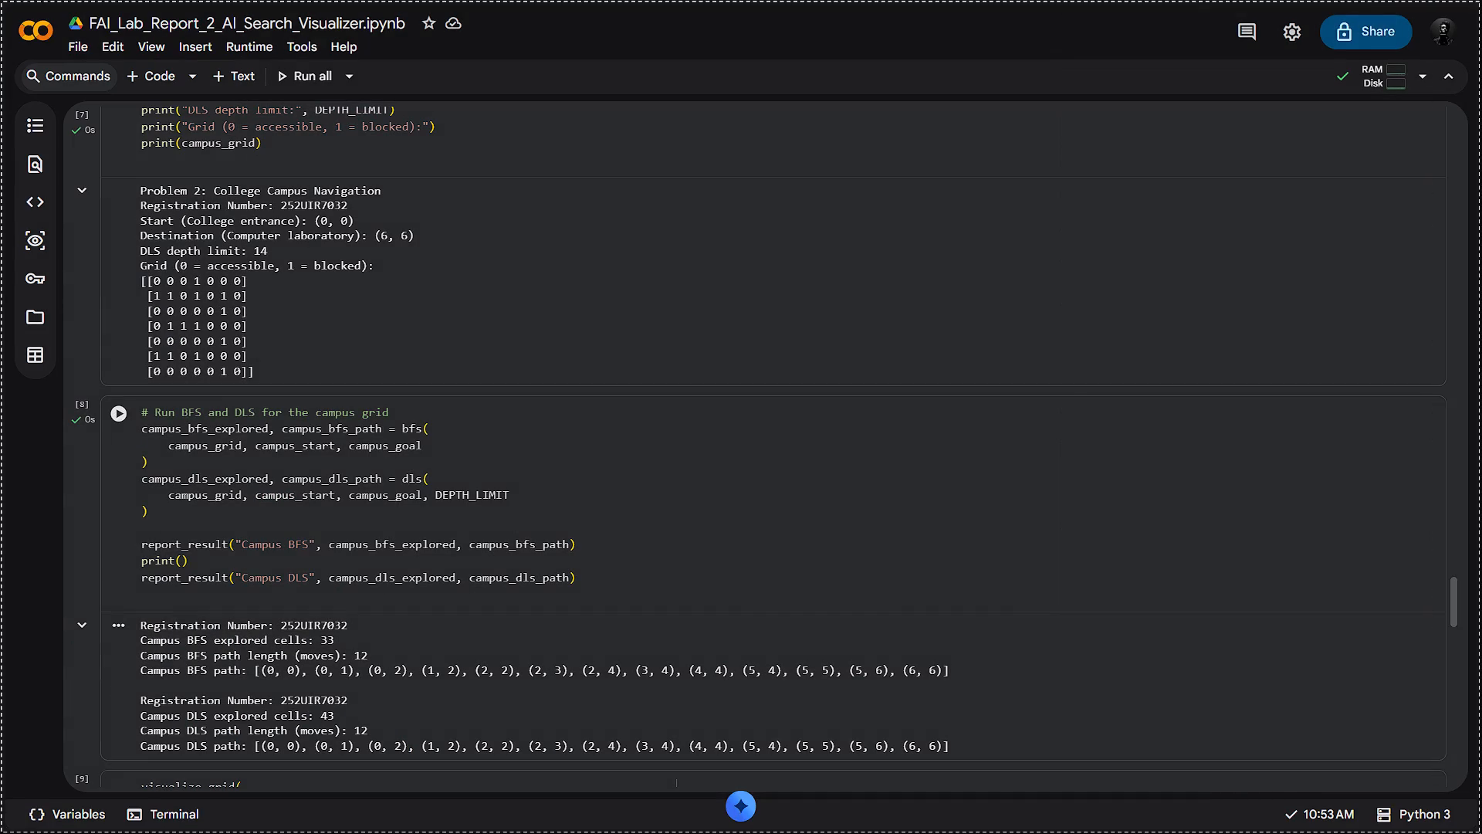
drag(1479, 832, 1478, 830)
key(alt+Tab)
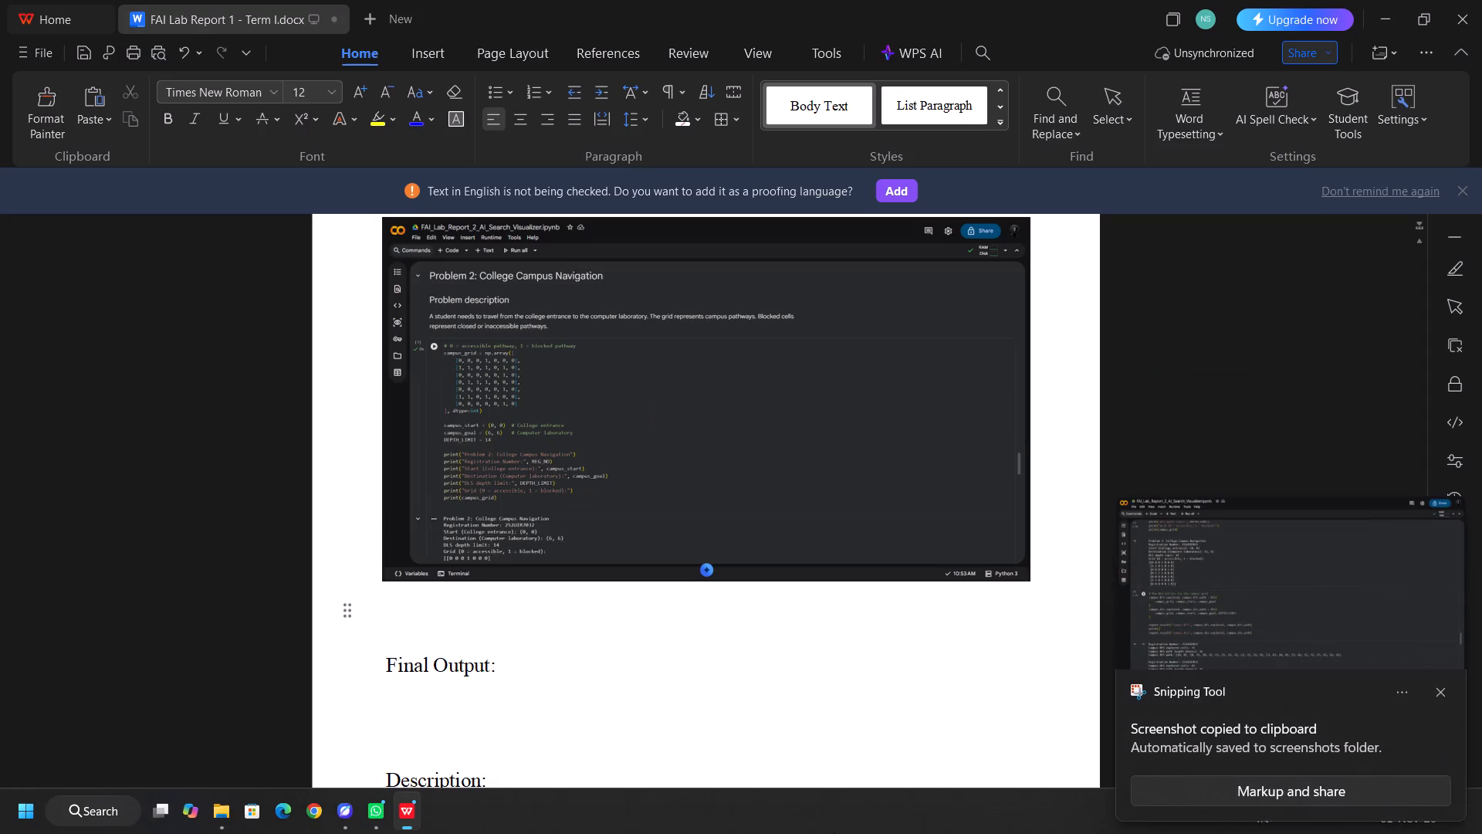
key(ctrl+v)
scroll(408, 819, down, 5)
scroll(559, 579, down, 4)
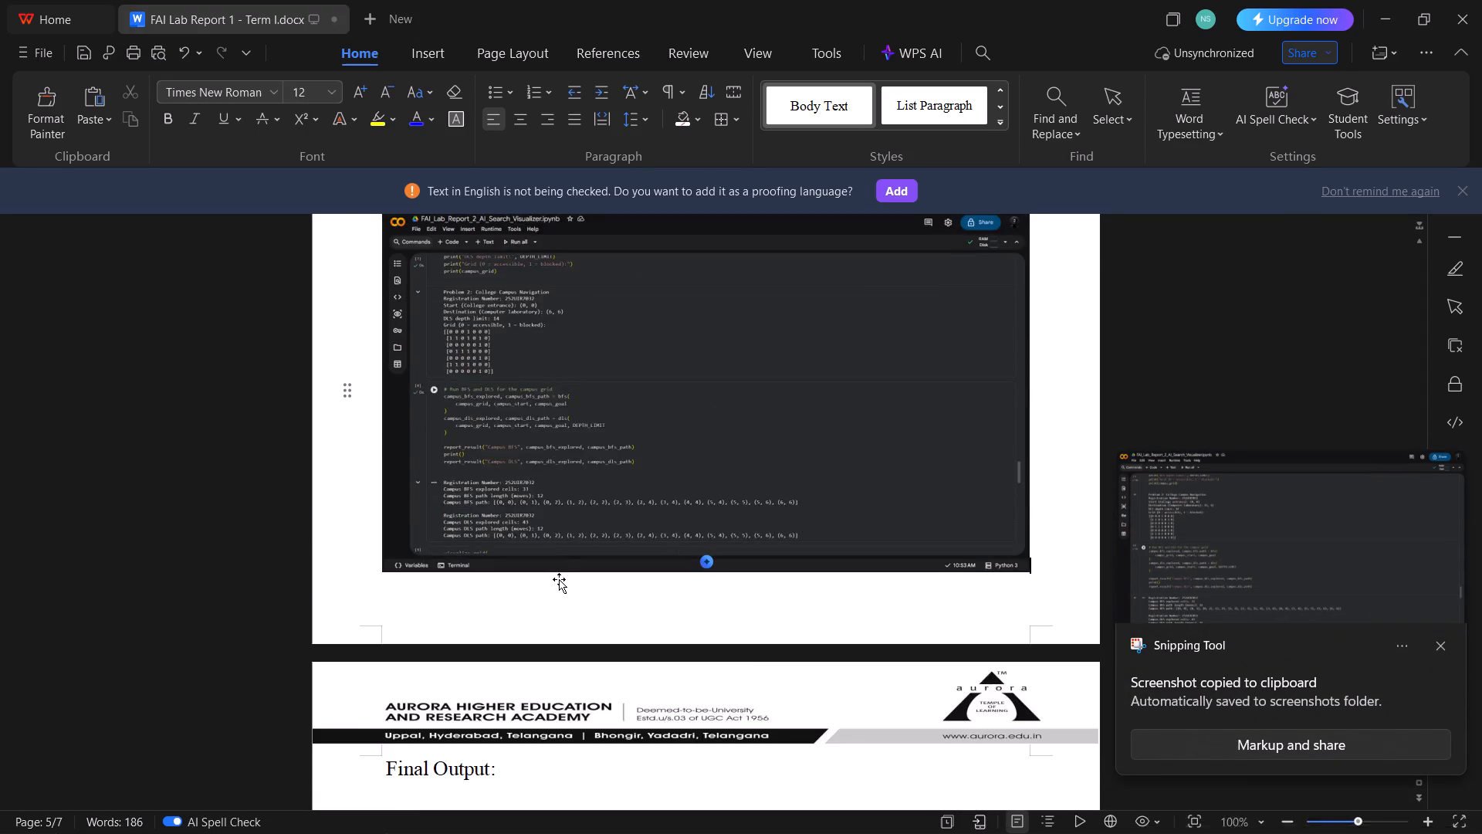
Remove one blank line between Question 2's Final Output: and Description: headings.
scroll(559, 568, down, 3)
click(448, 649)
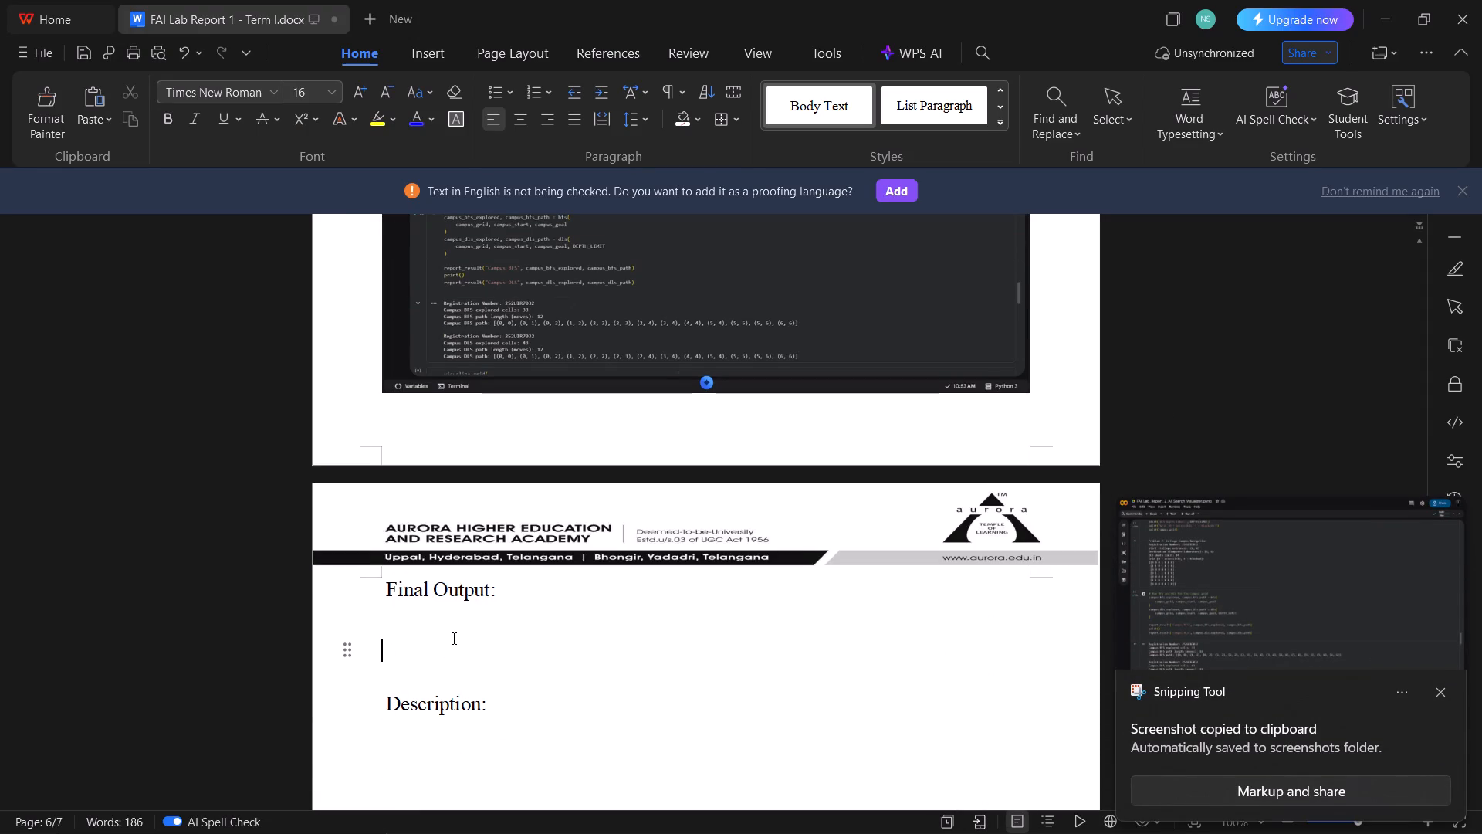
key(BackSpace)
Paste a full-screen capture of the notebook's Problem 2 BFS and DLS grid plots, taken at 67% zoom, under Question 2's Final Output: heading.
key(alt+Tab)
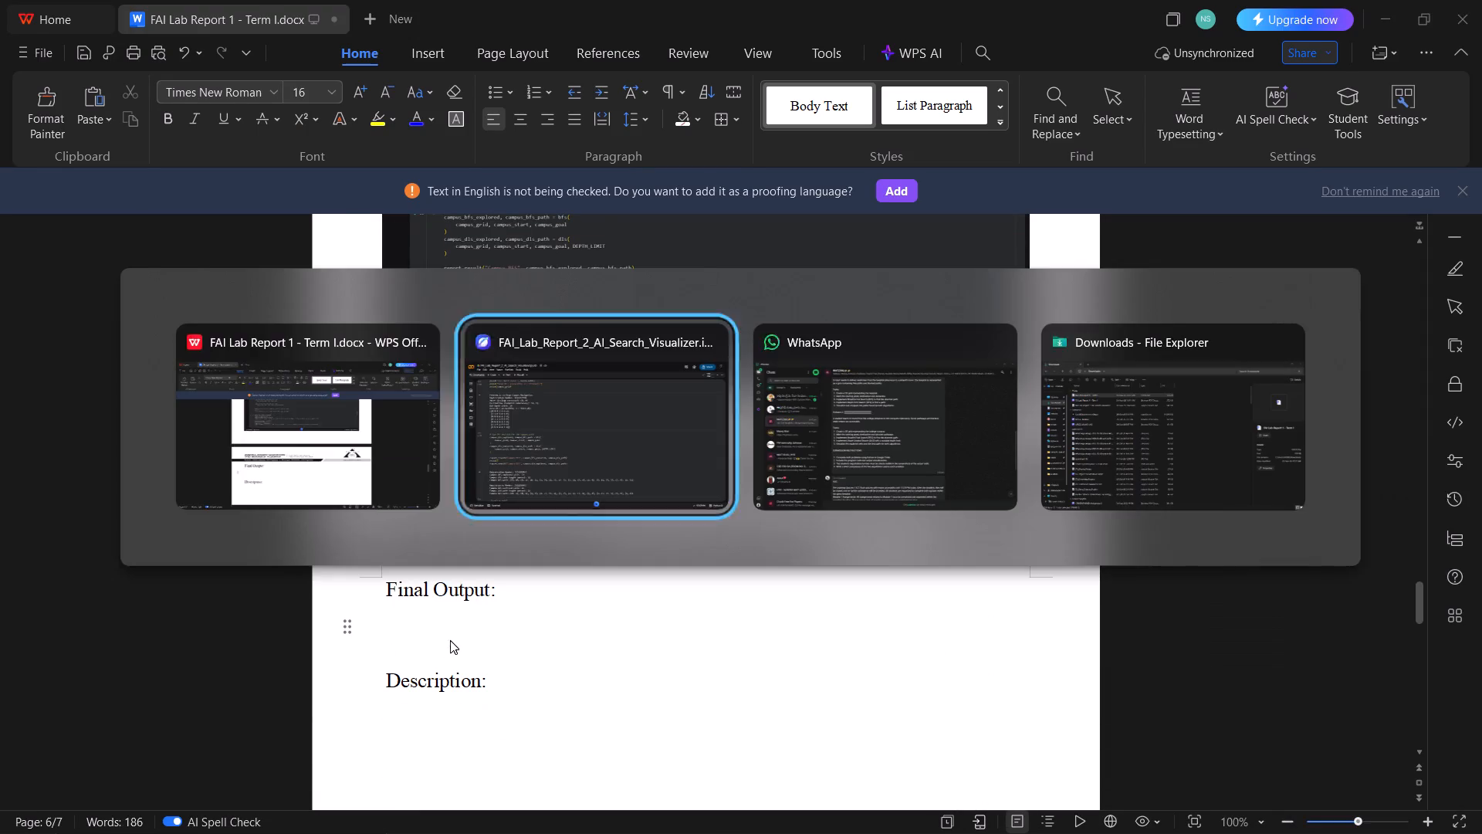
scroll(428, 670, down, 8)
ctrl+scroll(369, 632, down, 2)
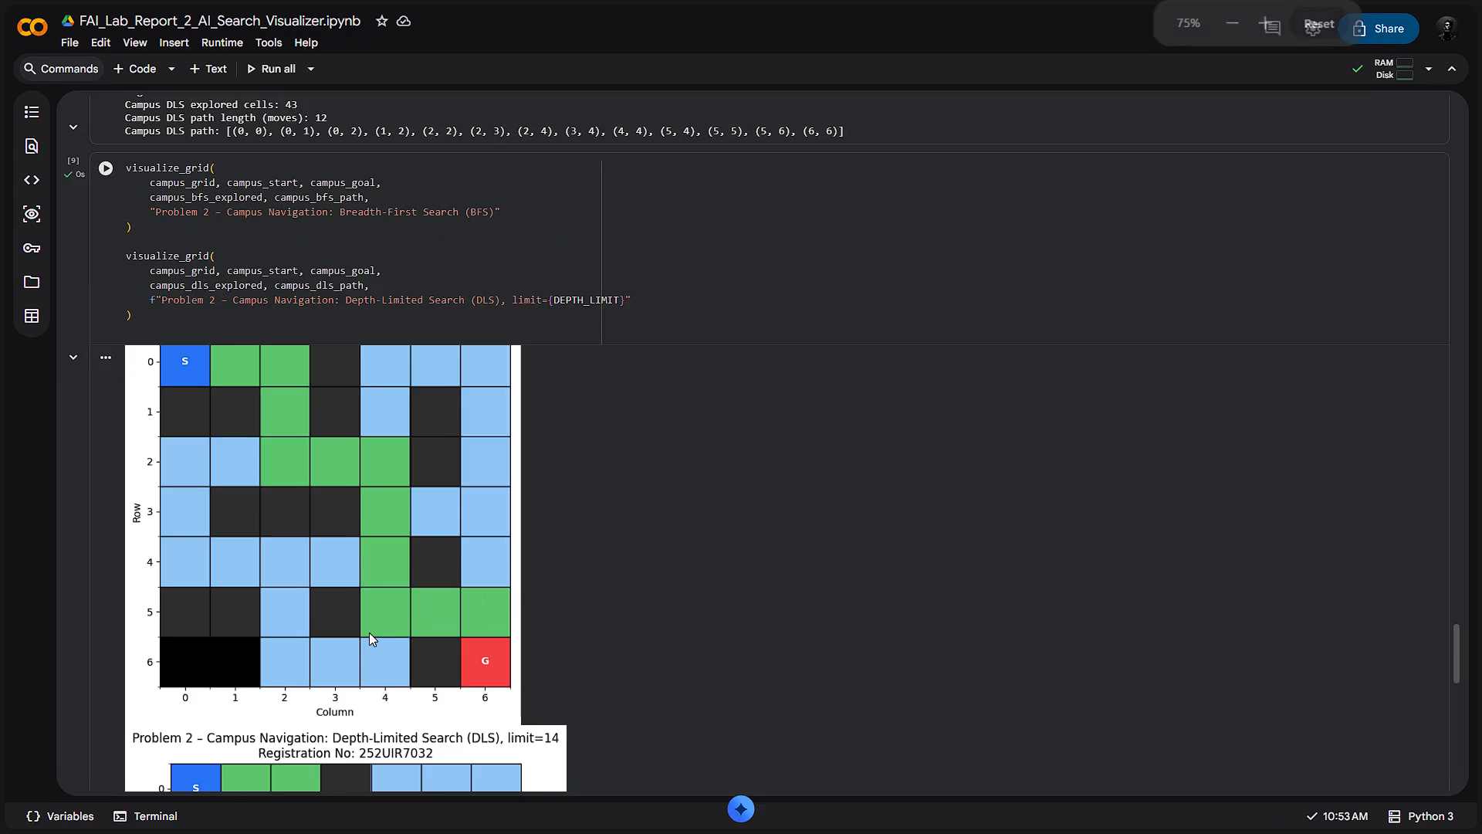
ctrl+scroll(369, 632, down, 1)
scroll(384, 622, down, 5)
ctrl+scroll(332, 605, up, 1)
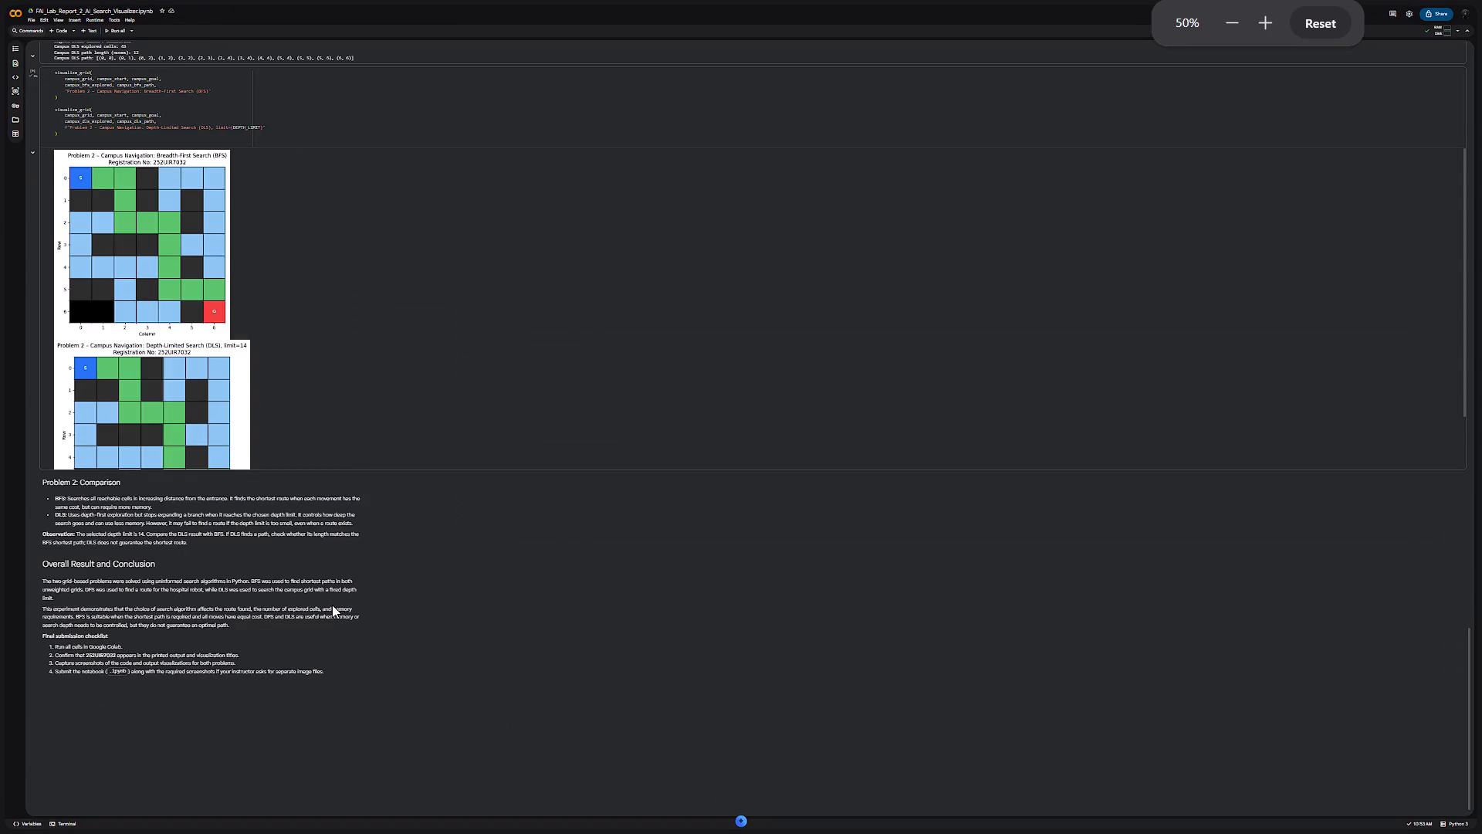
ctrl+scroll(332, 605, up, 1)
scroll(332, 603, down, 1)
ctrl+scroll(332, 602, down, 1)
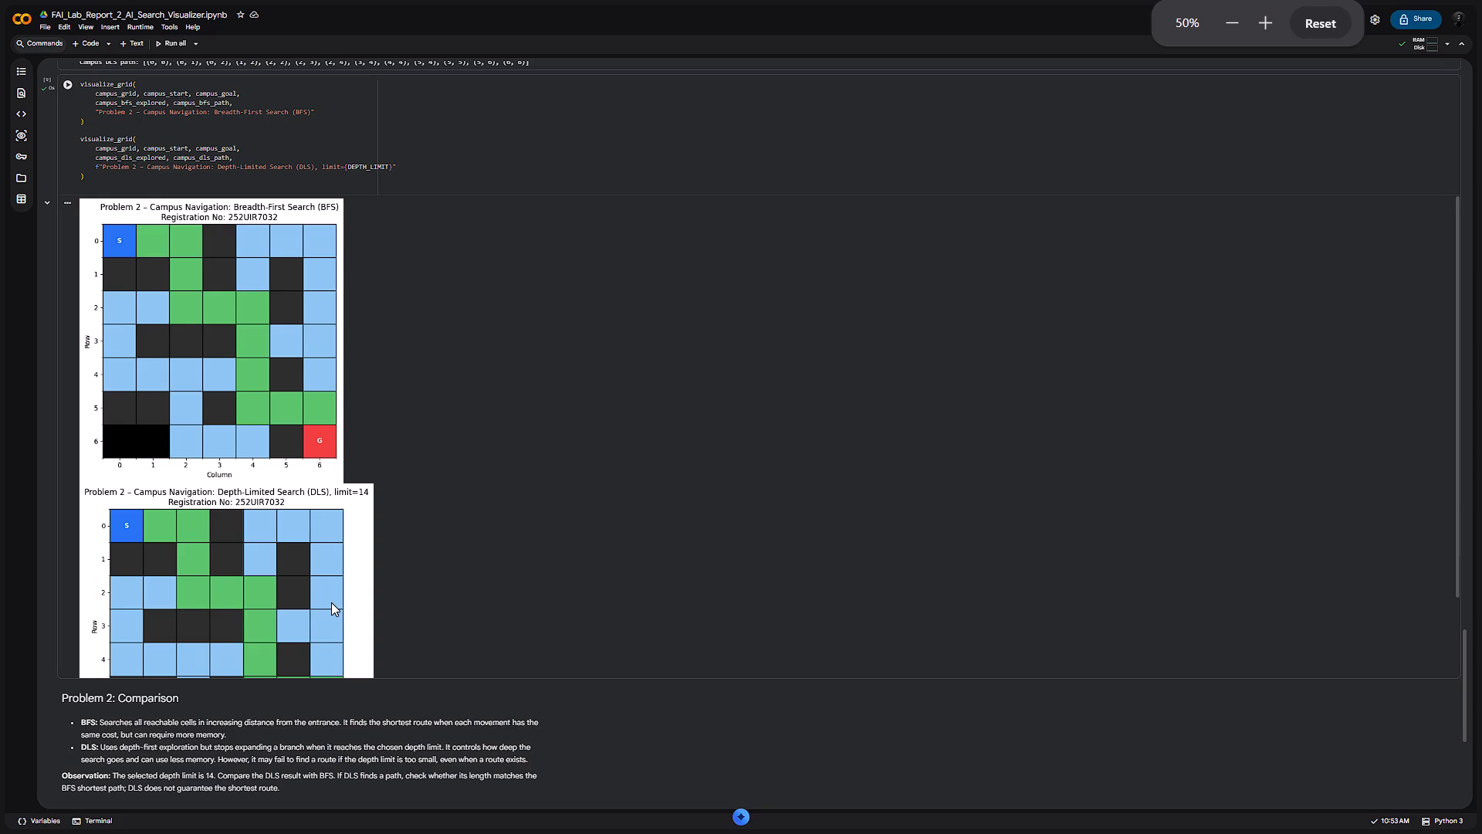
scroll(302, 598, up, 2)
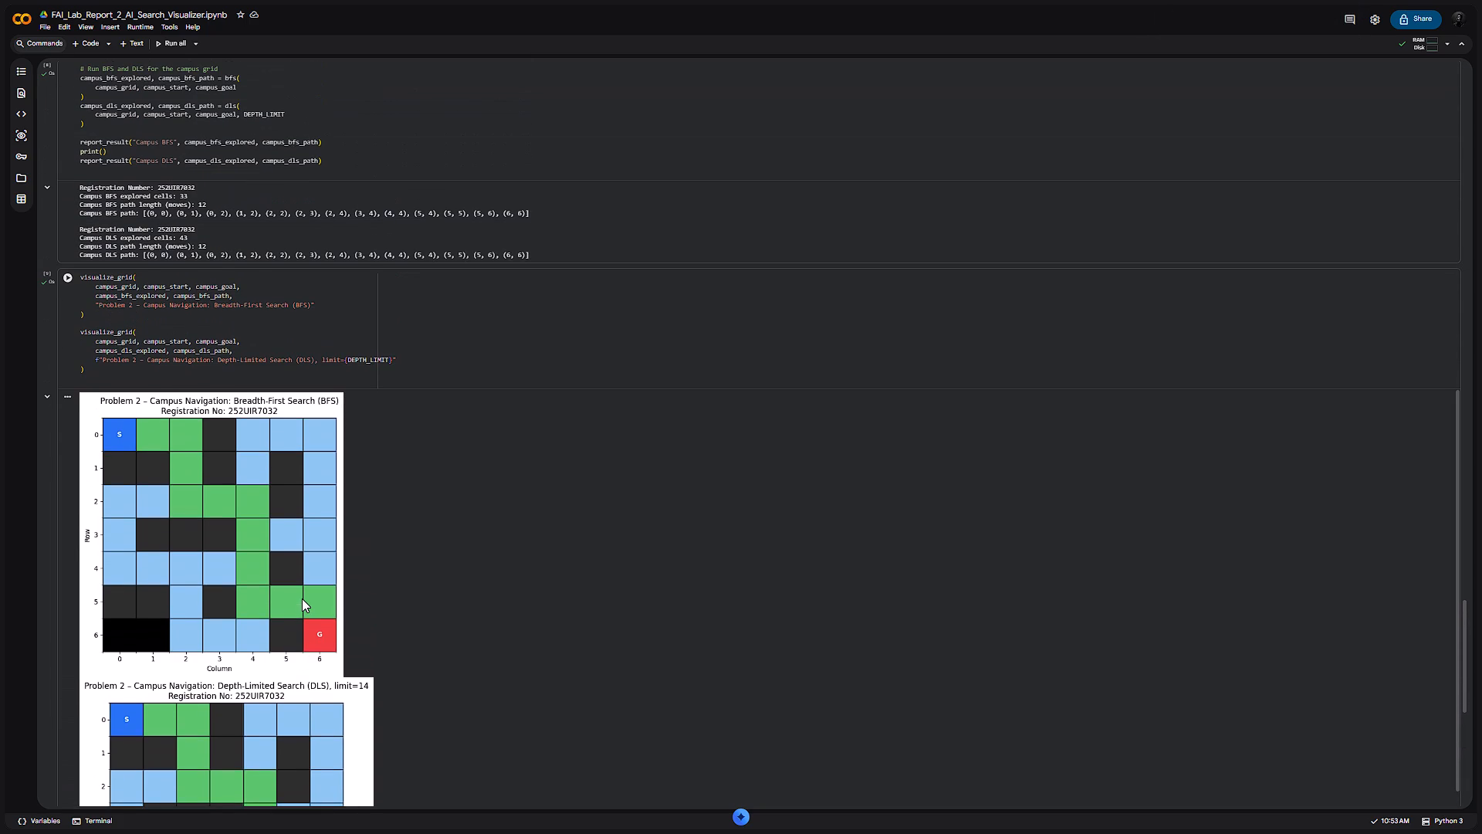
scroll(302, 598, down, 1)
scroll(303, 597, up, 1)
scroll(431, 595, up, 1)
scroll(431, 595, down, 1)
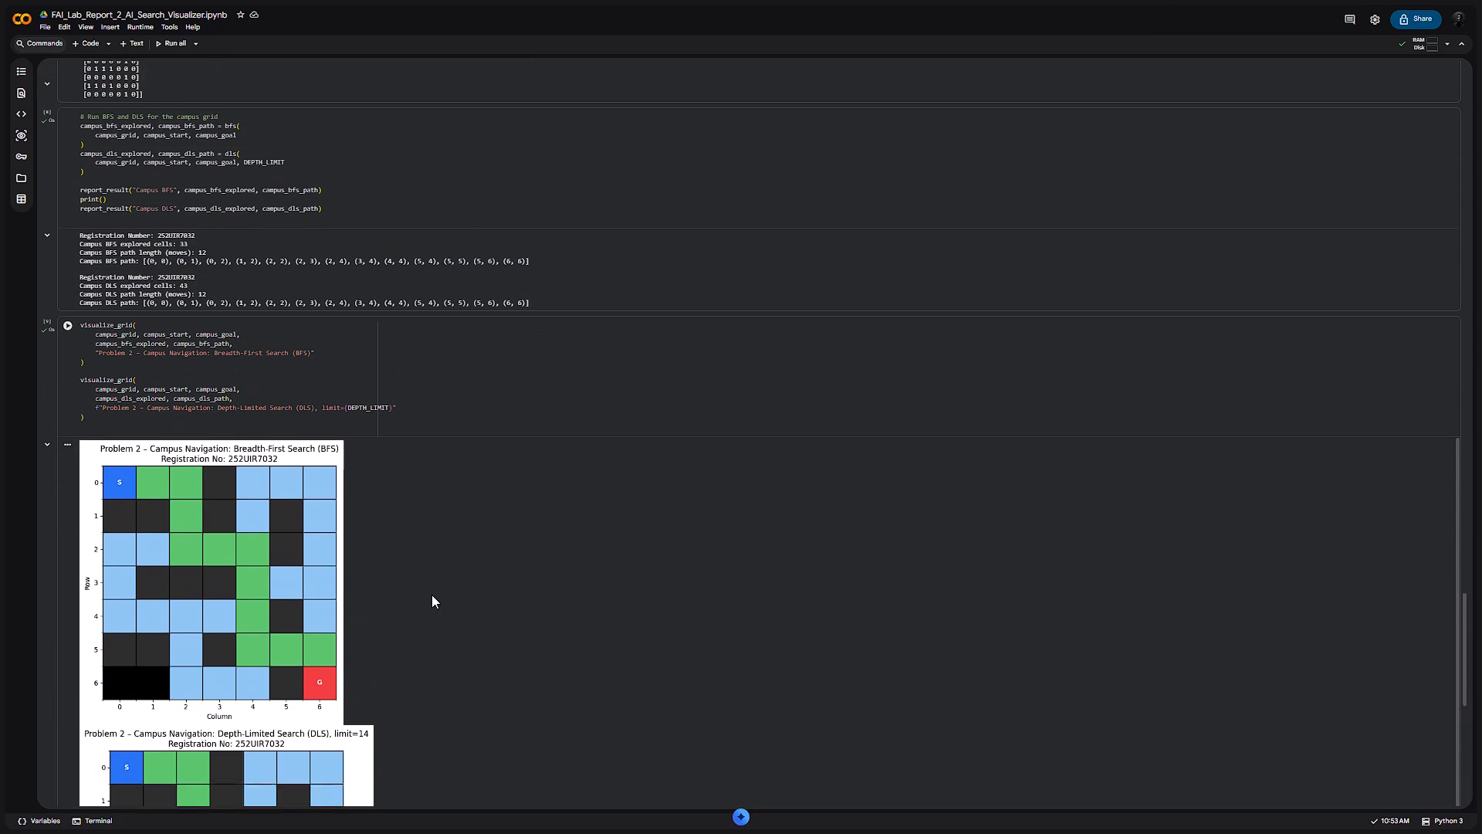
scroll(431, 595, down, 1)
scroll(431, 595, up, 2)
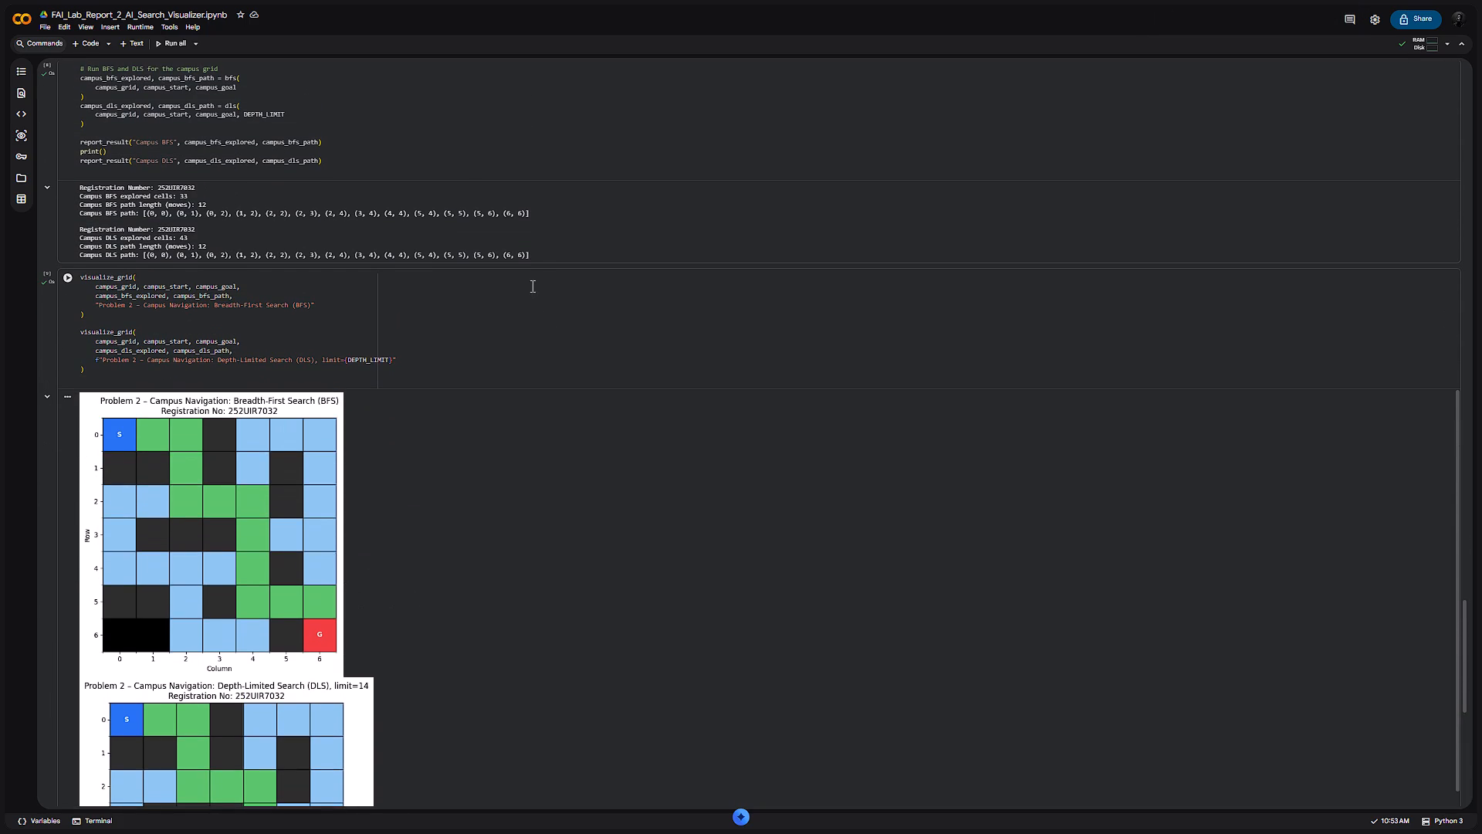
scroll(540, 268, down, 2)
scroll(282, 450, up, 1)
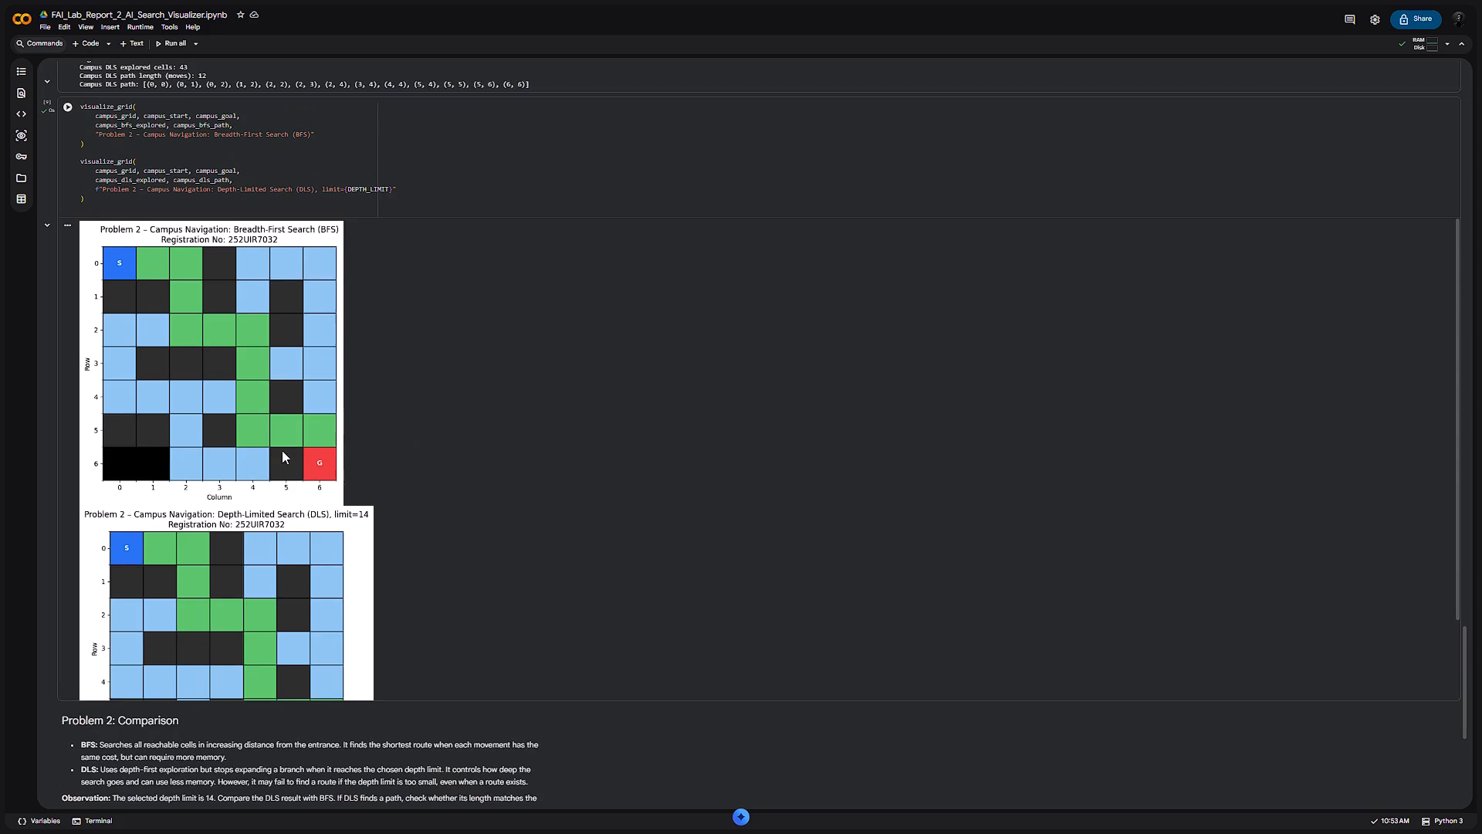
key(Print)
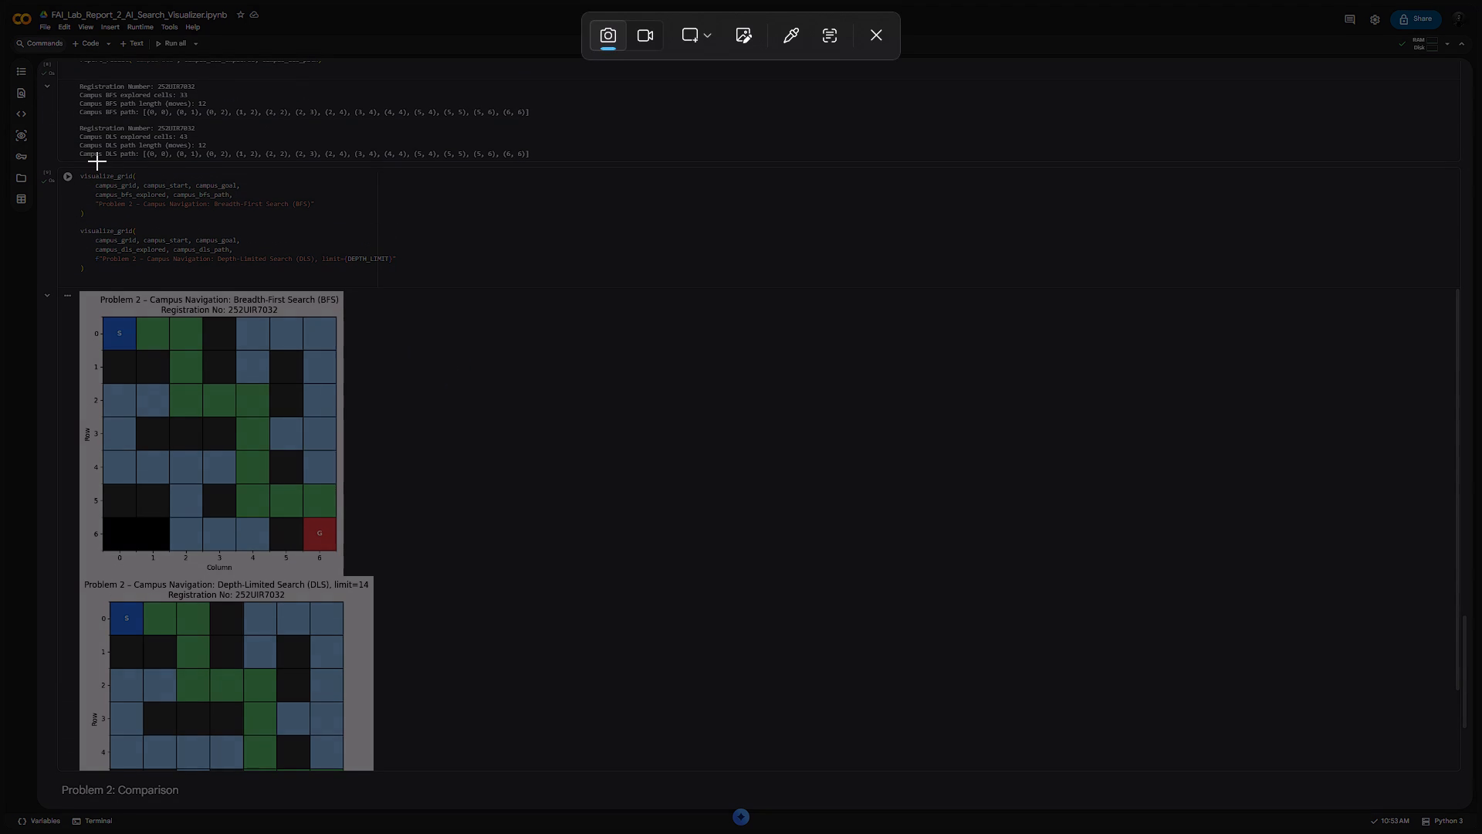
key(Escape)
key(ctrl+equal)
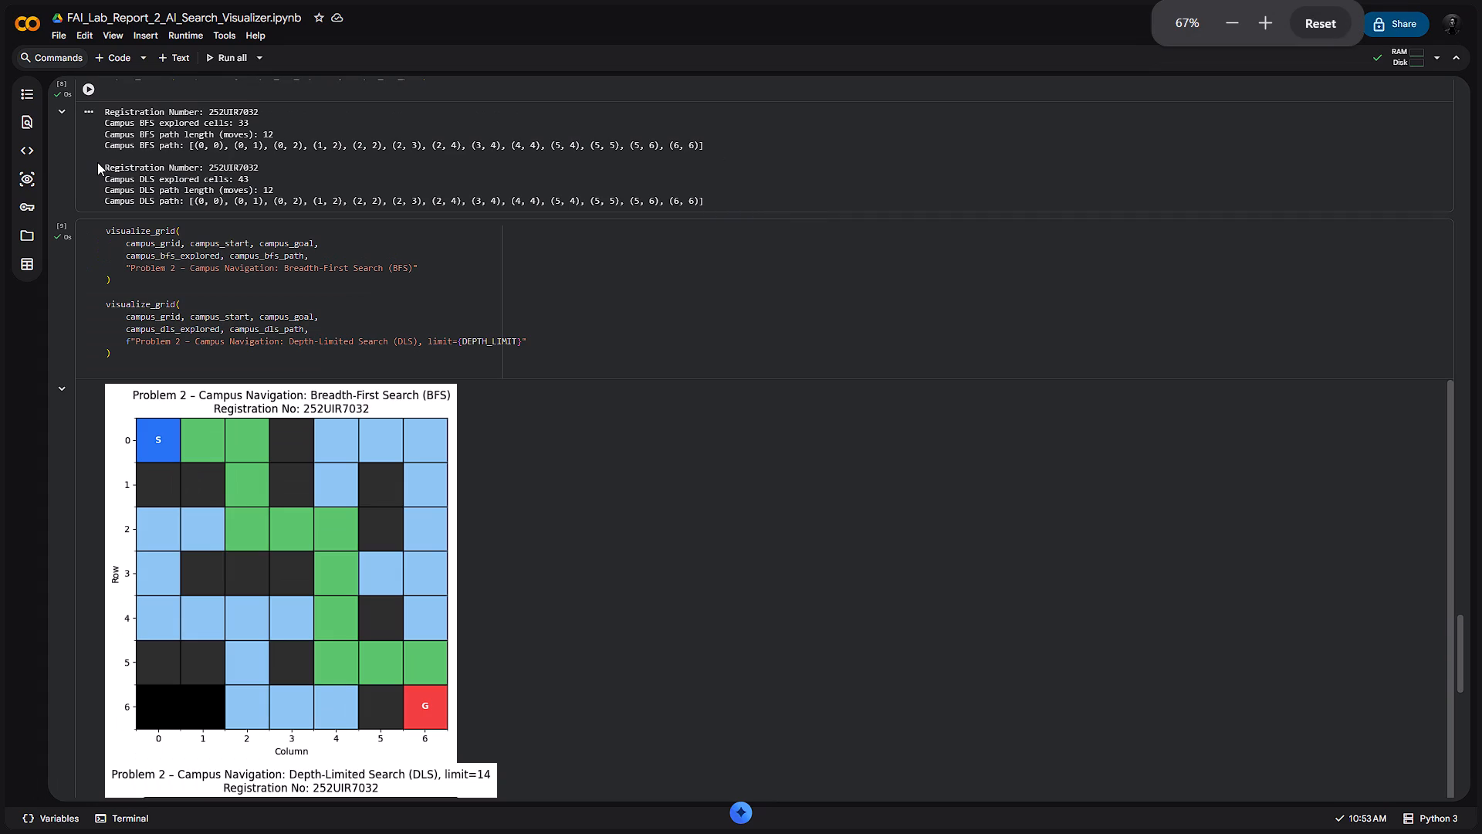
scroll(569, 310, down, 1)
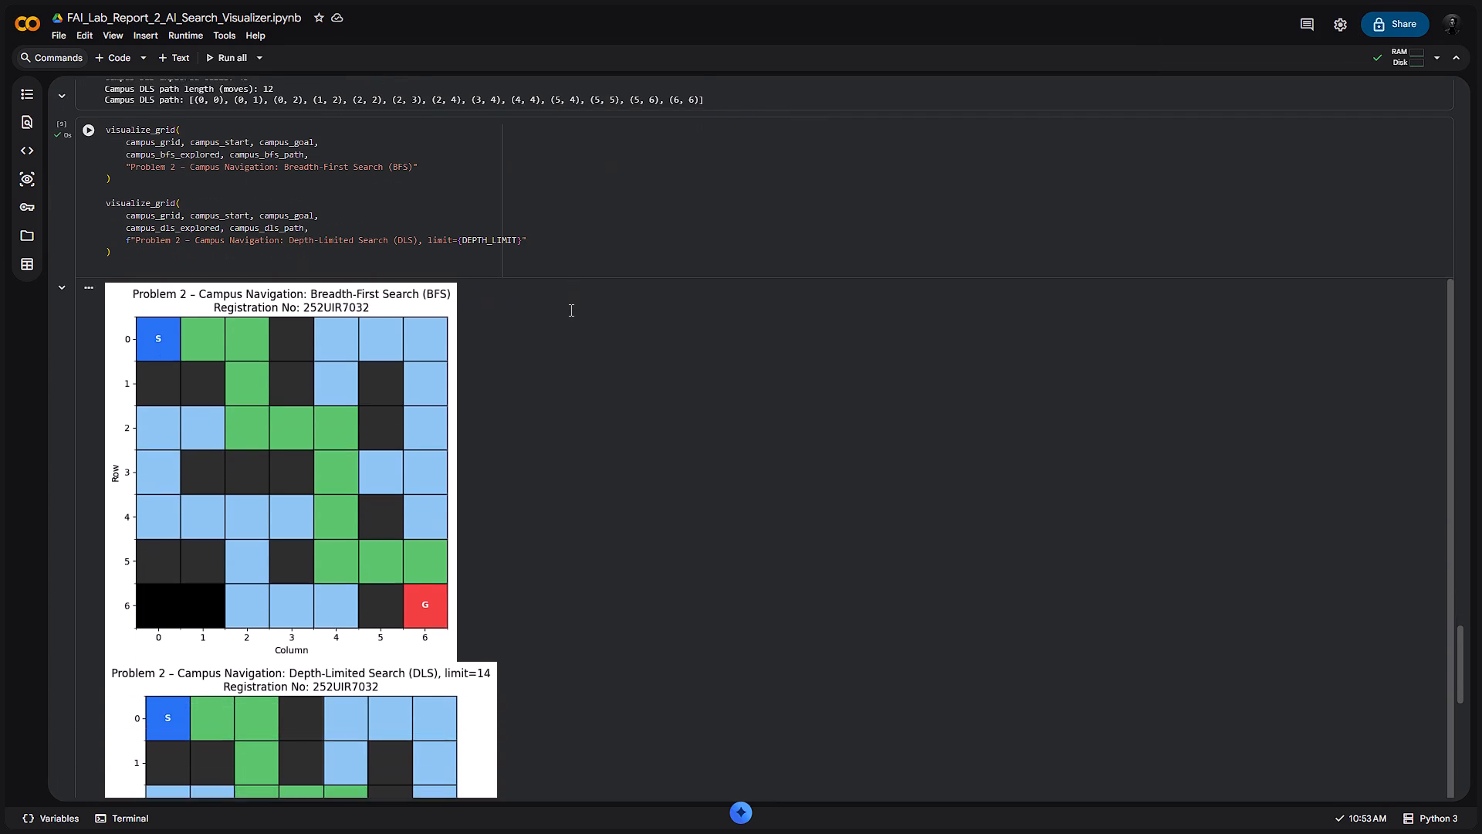
scroll(570, 308, down, 1)
scroll(567, 303, up, 1)
scroll(890, 138, down, 1)
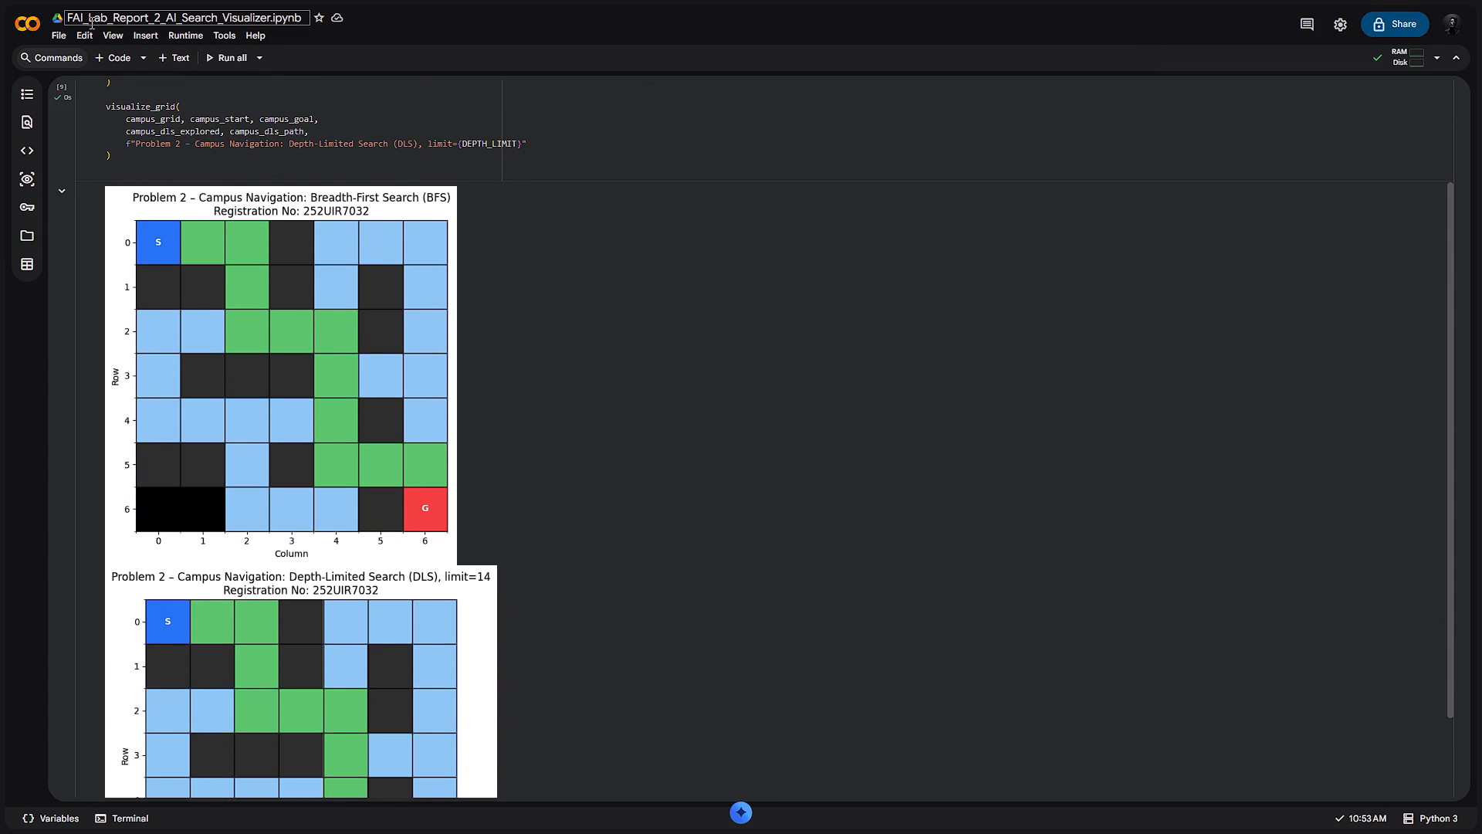
key(Print)
drag(5, 2, 1481, 833)
key(alt+Tab)
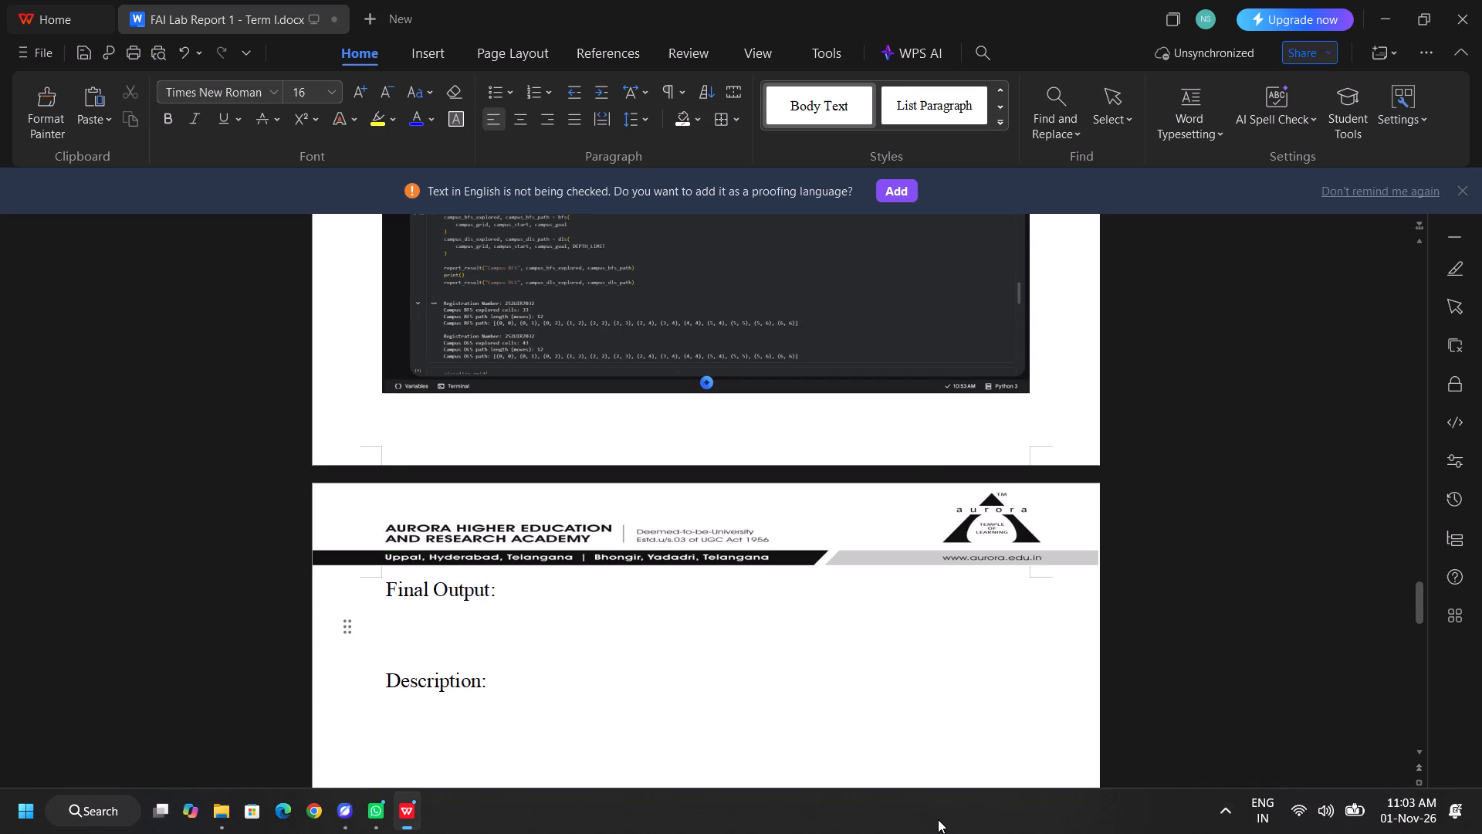
key(ctrl+v)
scroll(518, 731, down, 4)
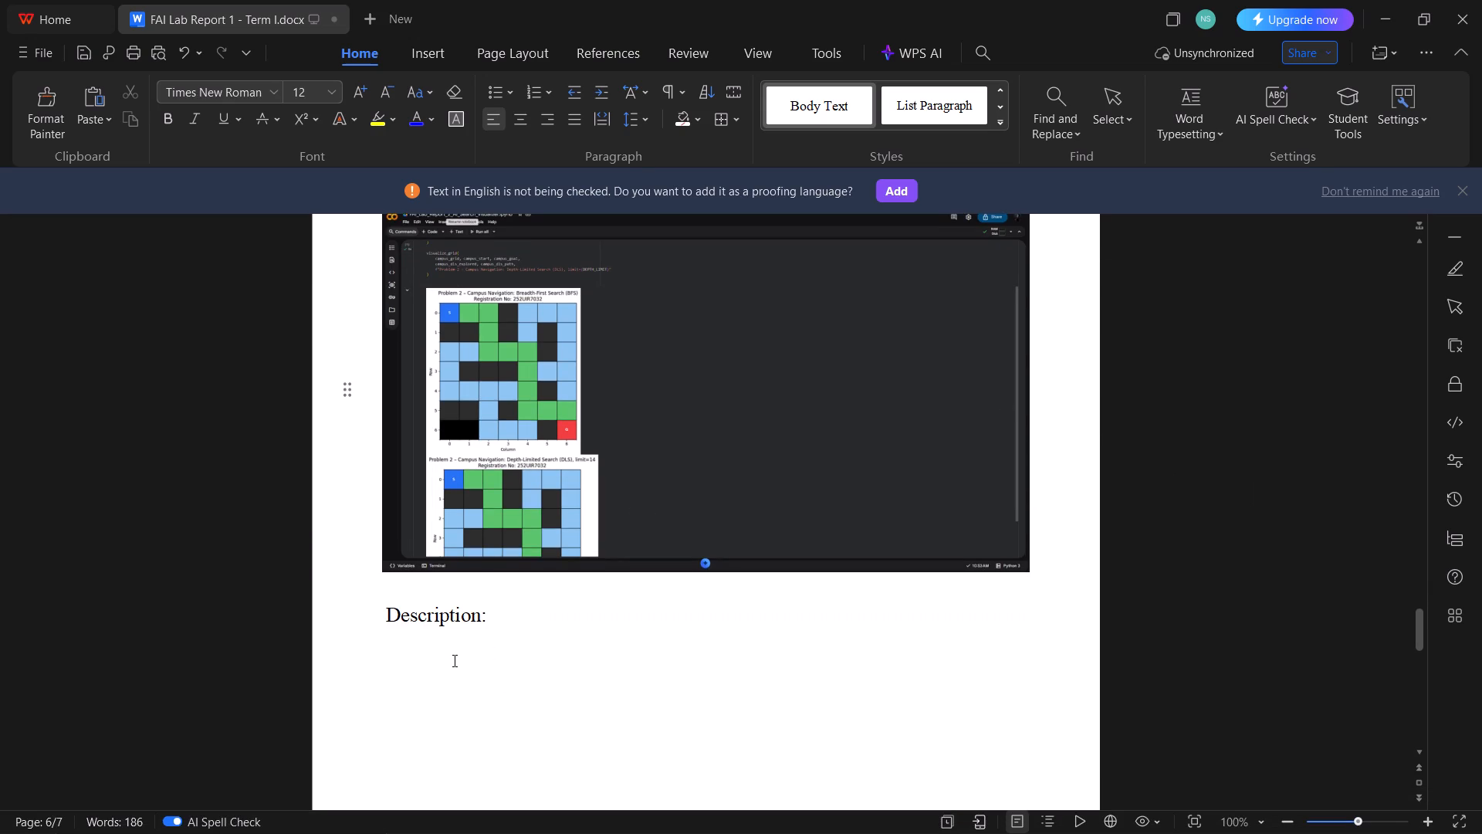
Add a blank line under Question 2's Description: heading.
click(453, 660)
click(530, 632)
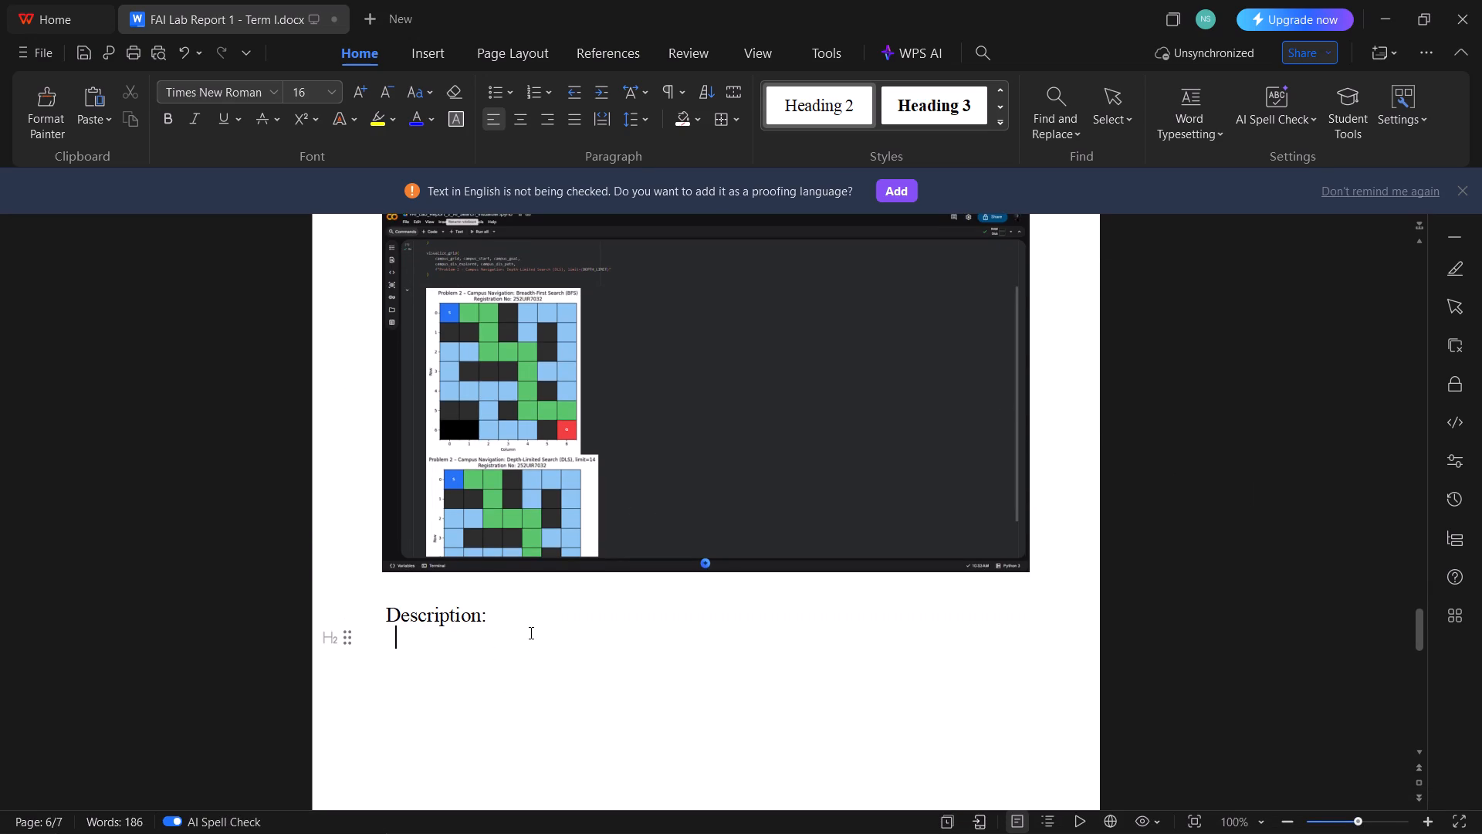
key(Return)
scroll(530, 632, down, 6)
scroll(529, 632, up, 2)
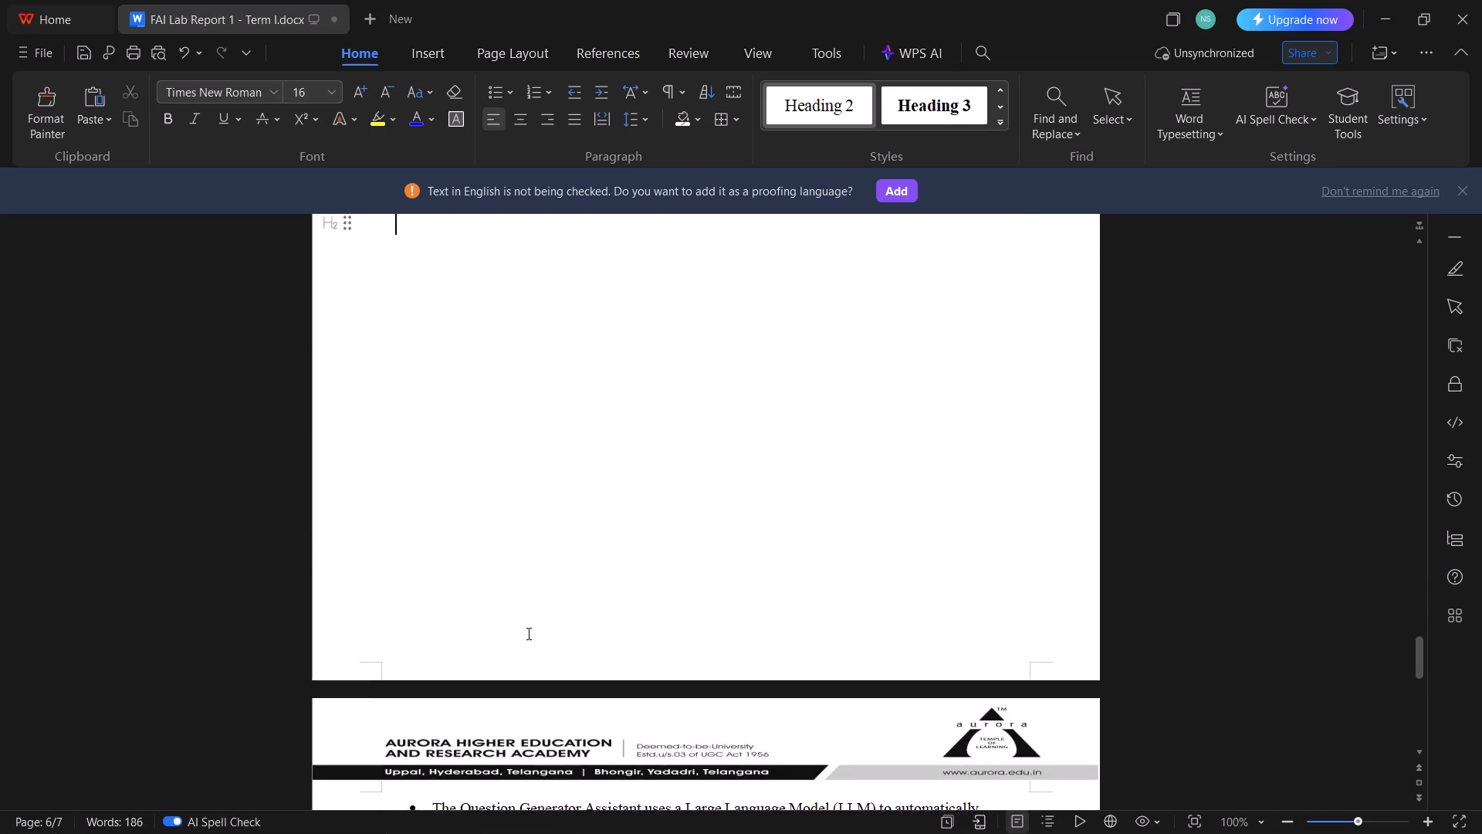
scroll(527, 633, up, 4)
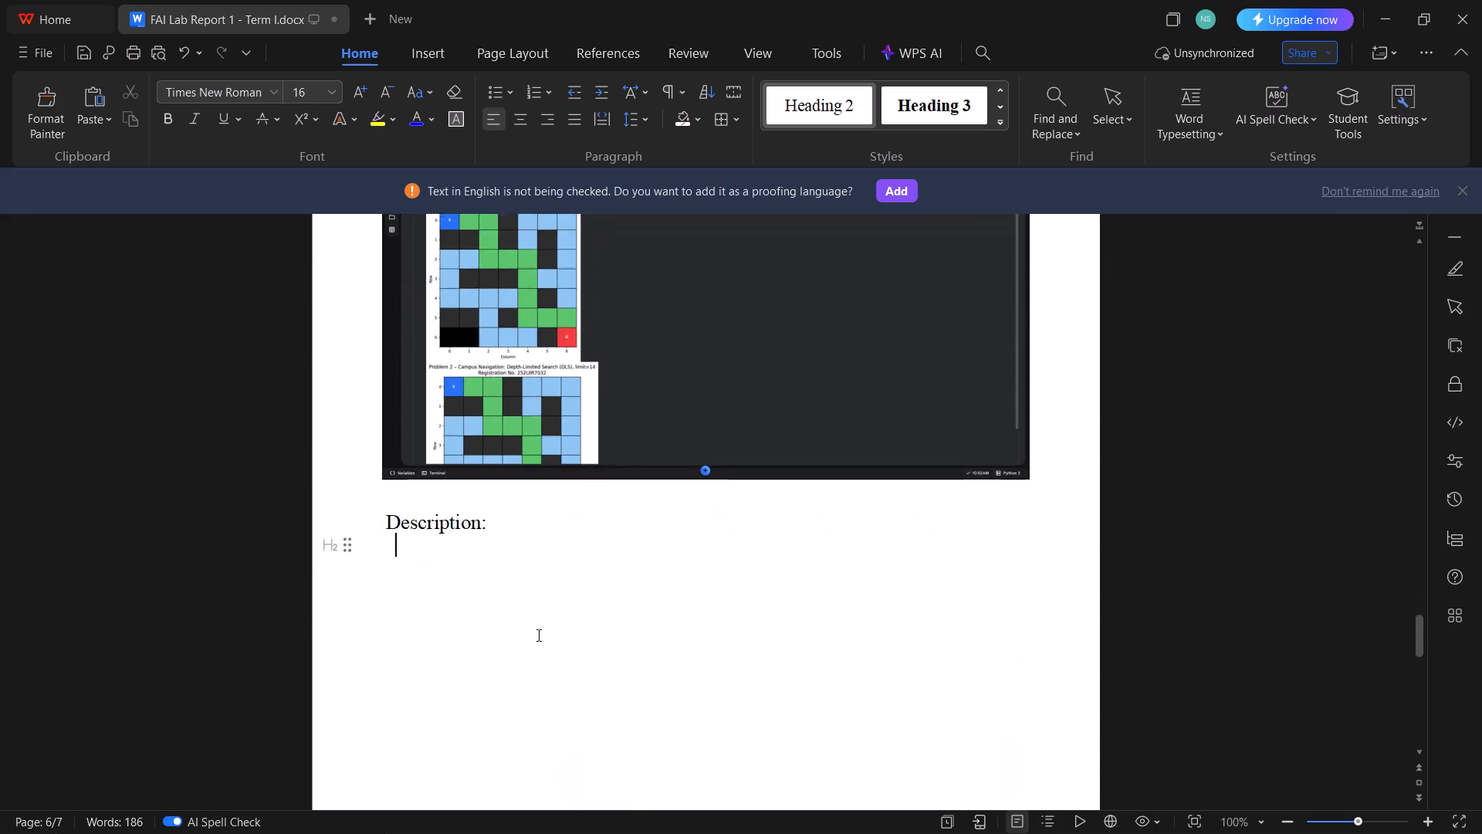
Add two blank lines below the picture under Question 2's Final Output:, and bring up the Problem 2: Comparison section in the Colab notebook.
click(1051, 640)
key(Return)
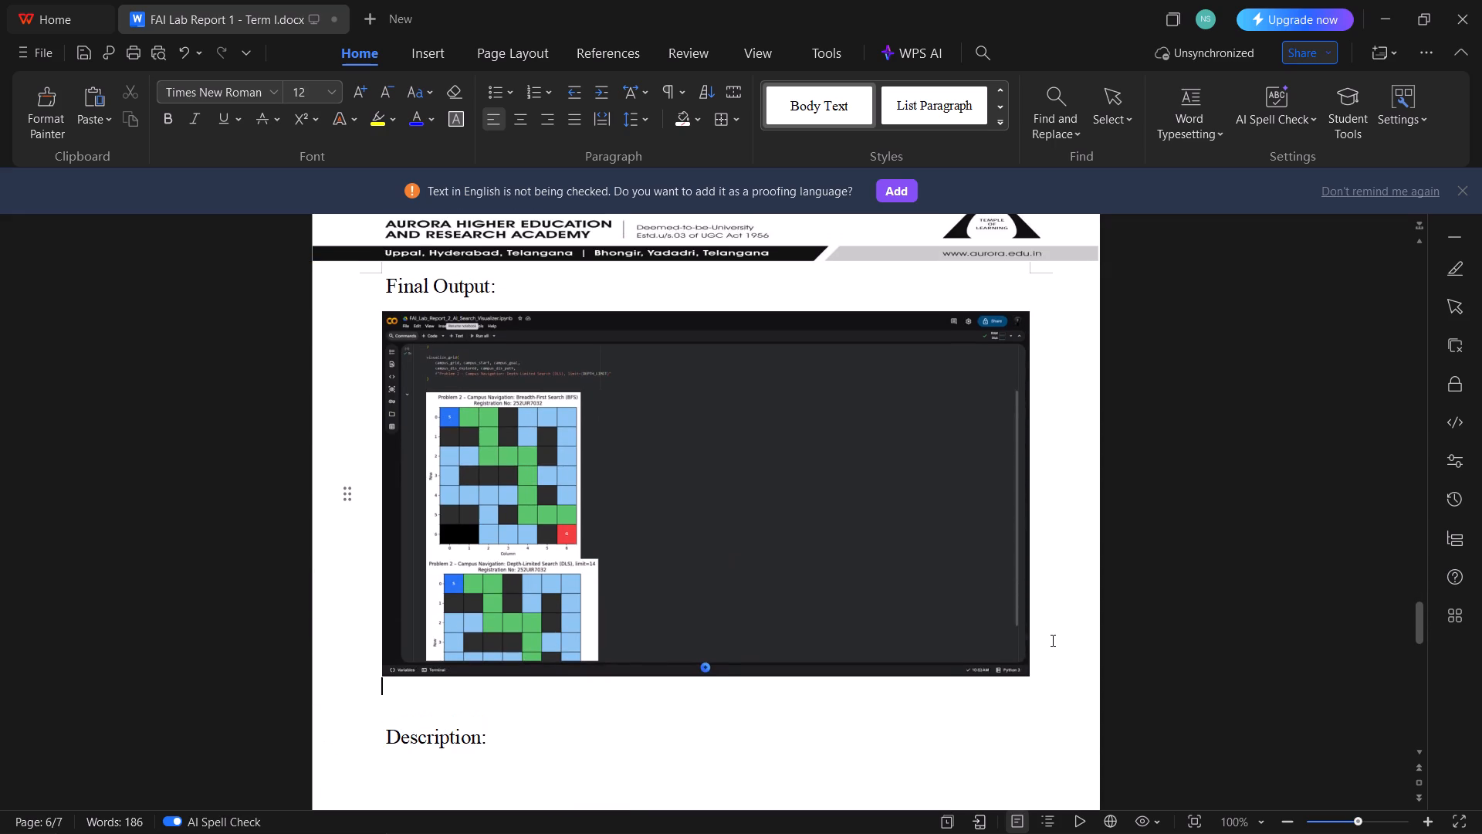
key(Return)
key(alt+Tab)
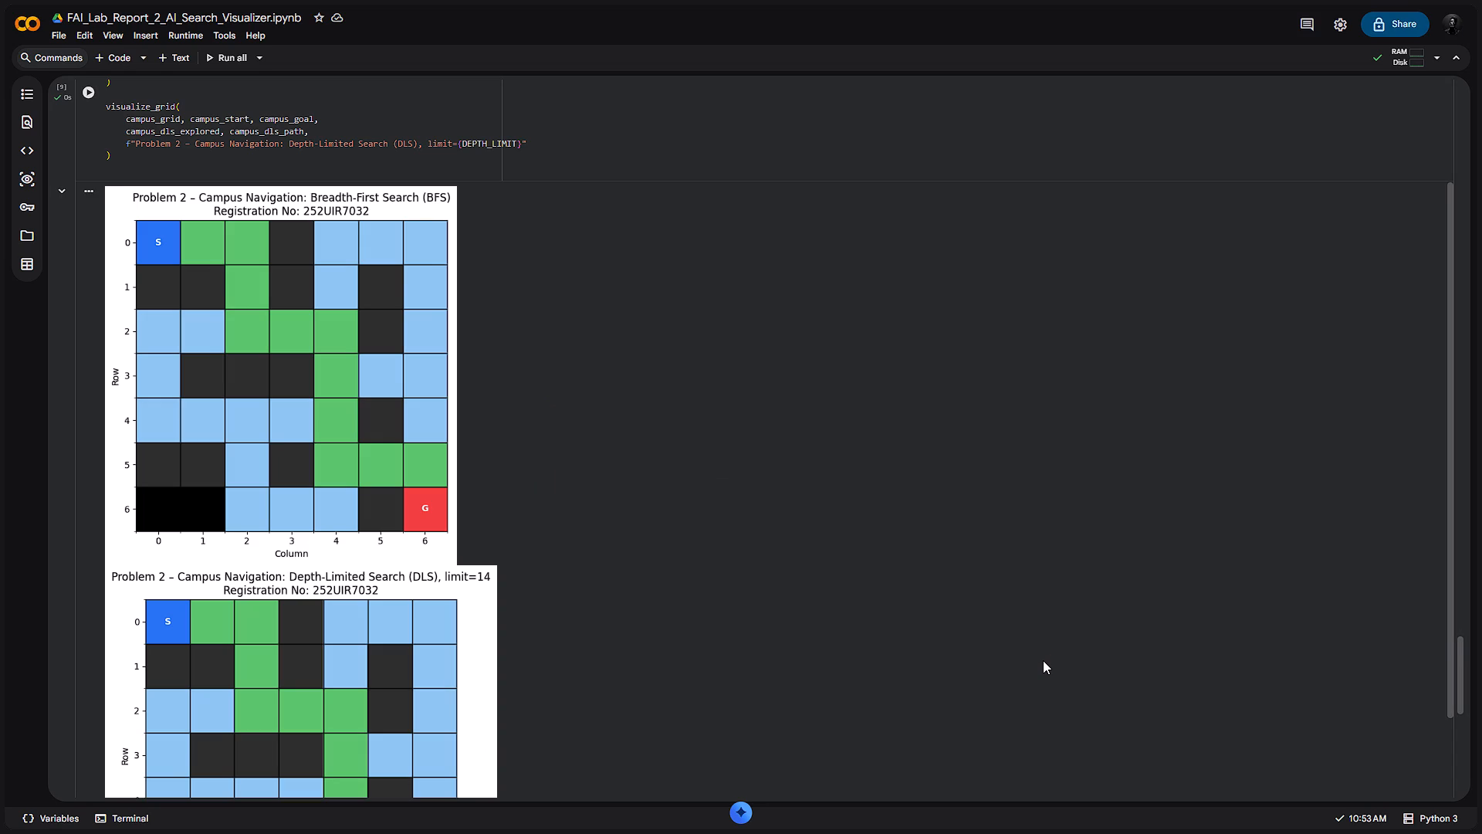
scroll(478, 482, down, 9)
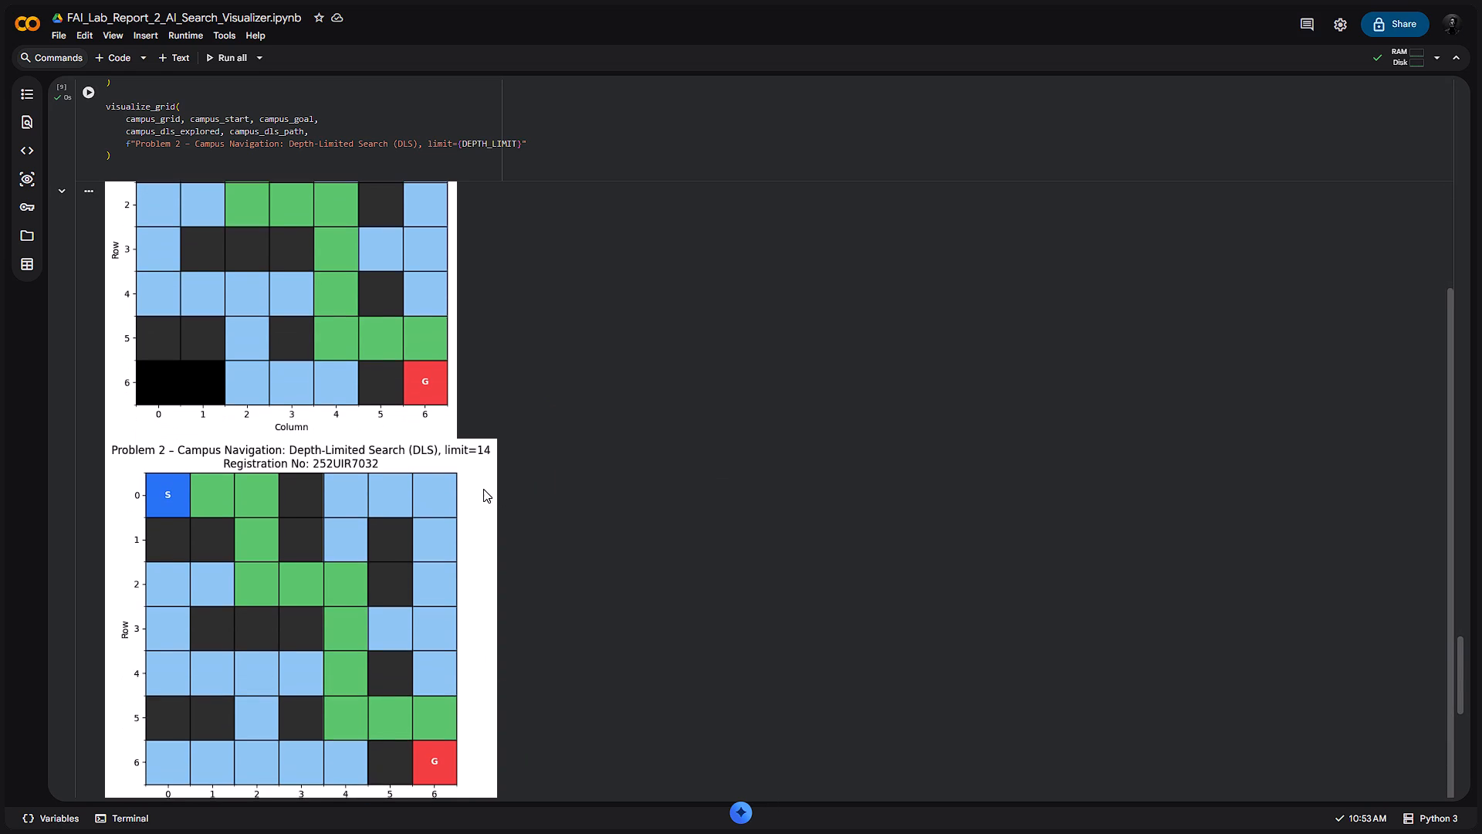
scroll(483, 489, down, 5)
scroll(582, 517, down, 1)
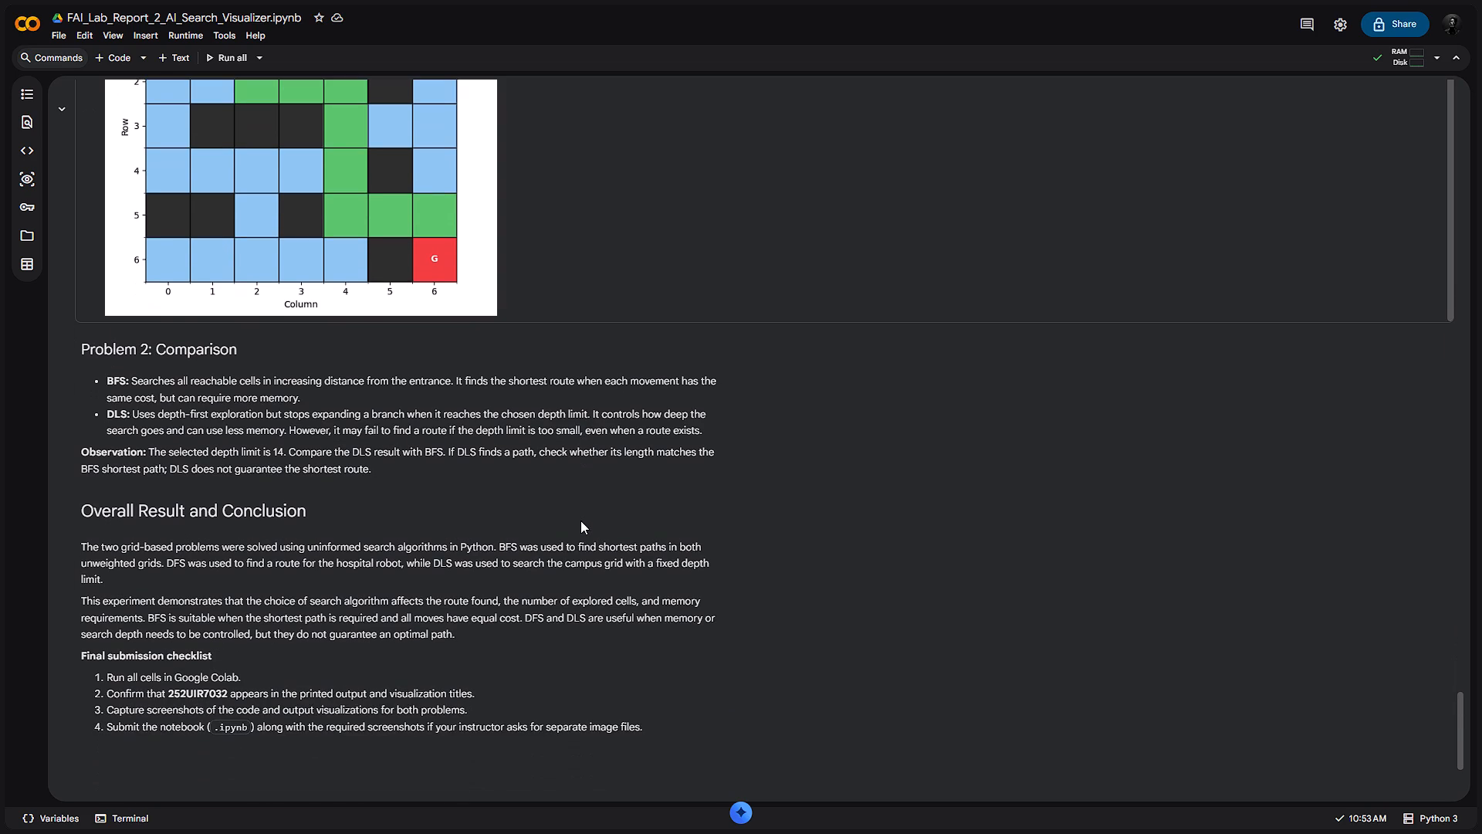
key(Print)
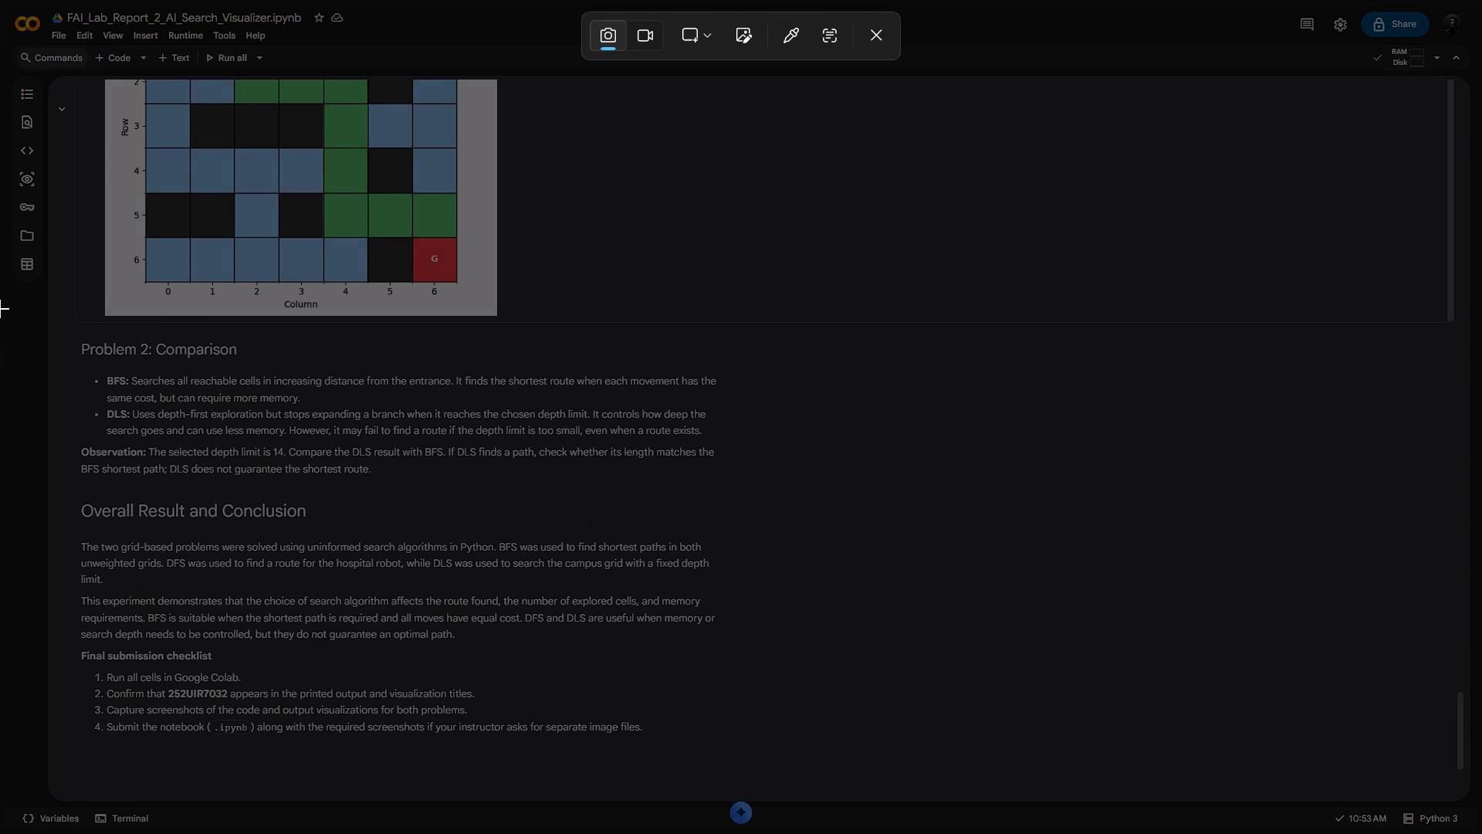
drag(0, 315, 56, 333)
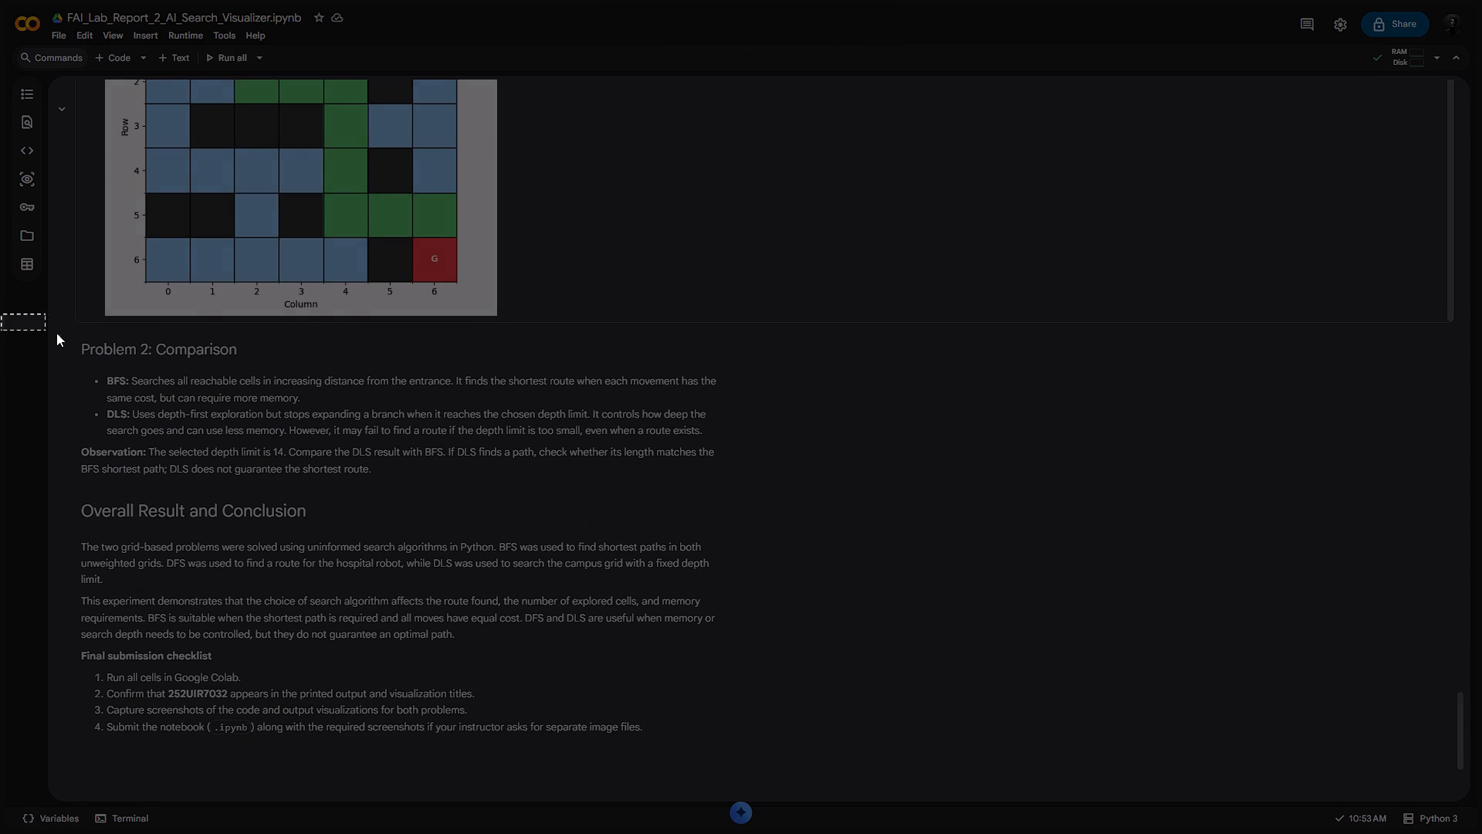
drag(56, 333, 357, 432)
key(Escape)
Capture the notebook's Problem 2: Comparison section as a full-width strip and paste it below the grid plots picture in the report.
key(Print)
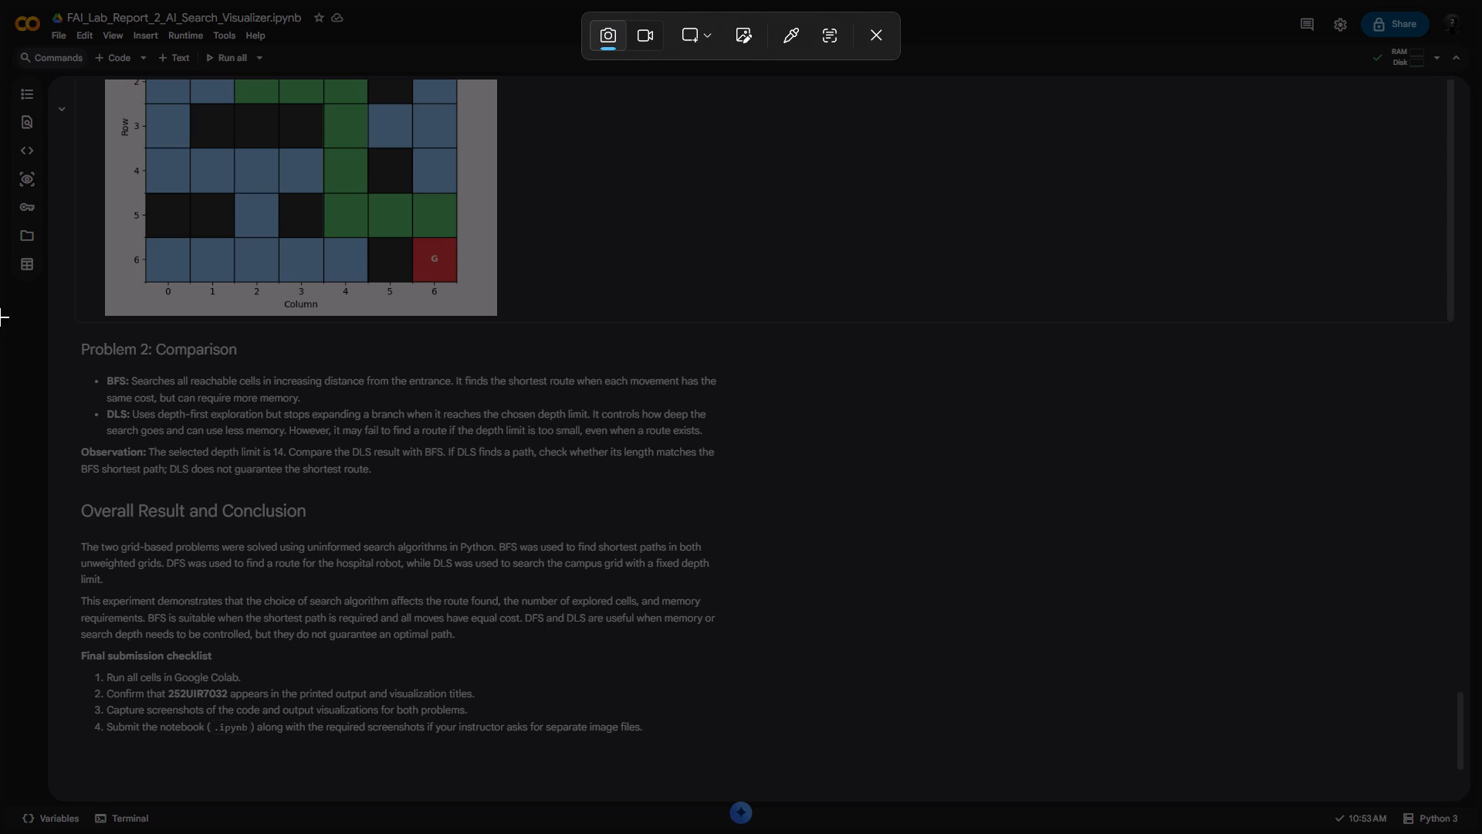
drag(0, 321, 1477, 490)
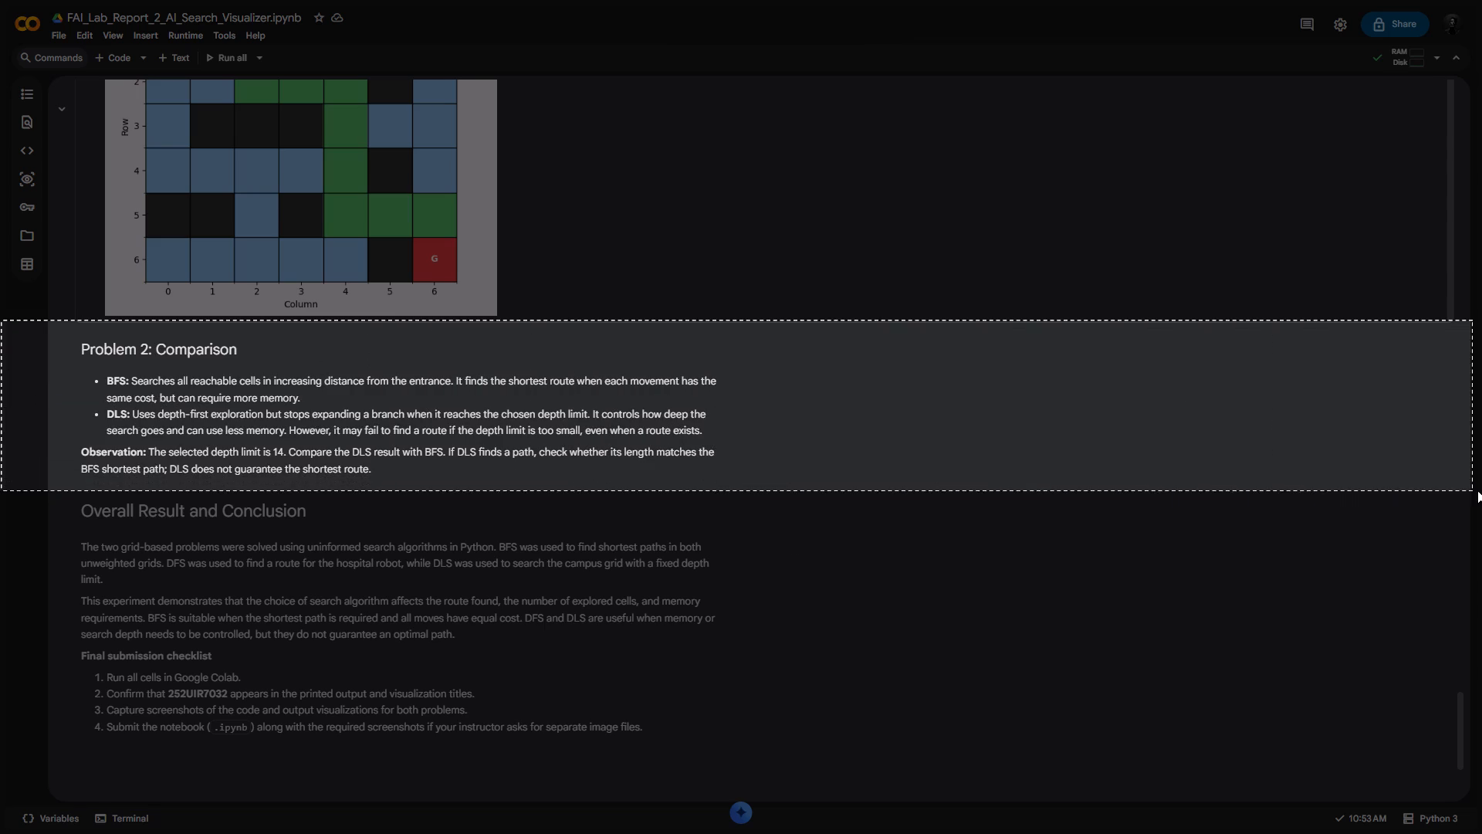
drag(1477, 490, 1219, 493)
key(alt+Tab)
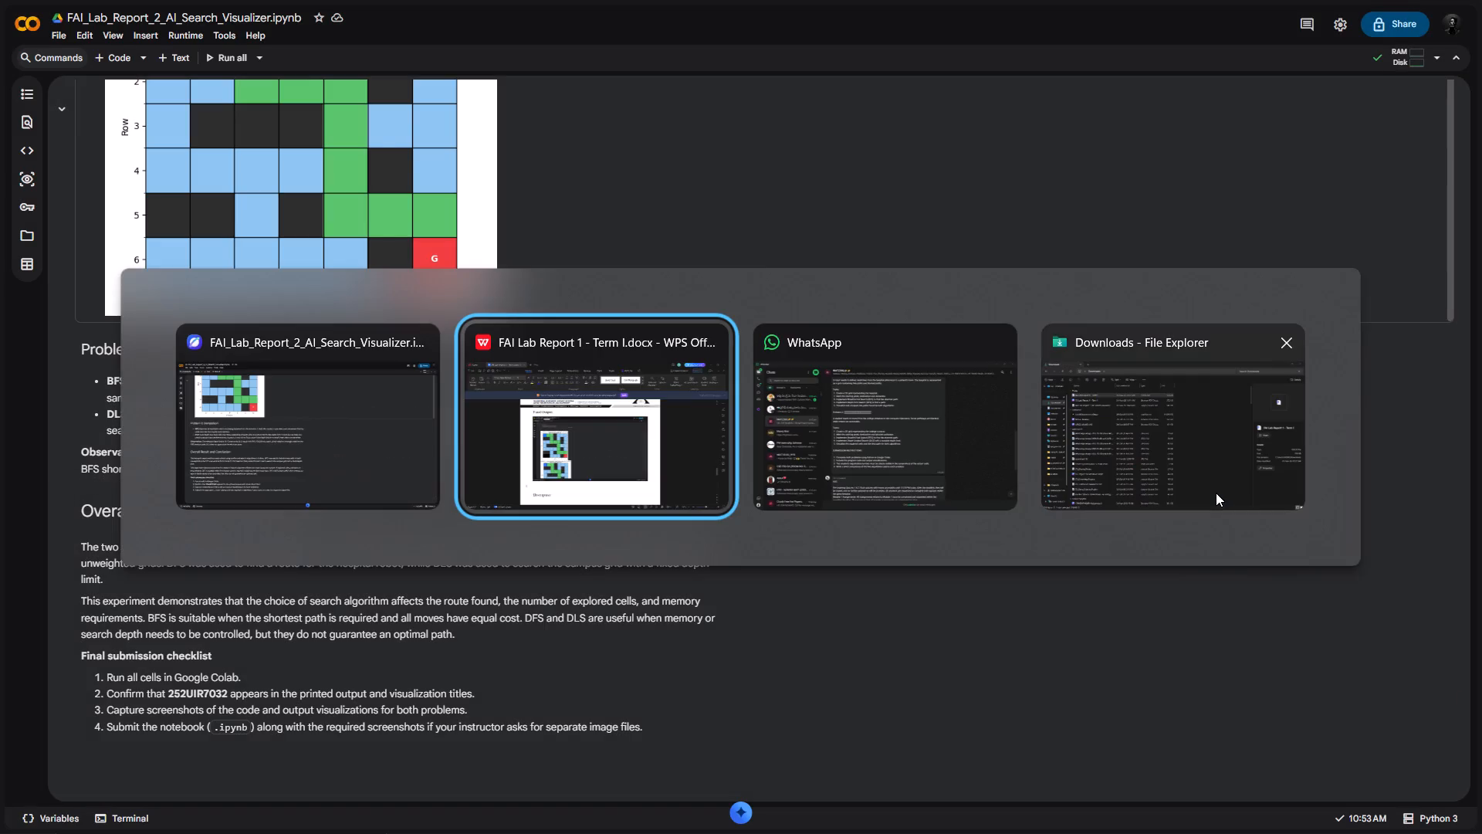
key(ctrl+v)
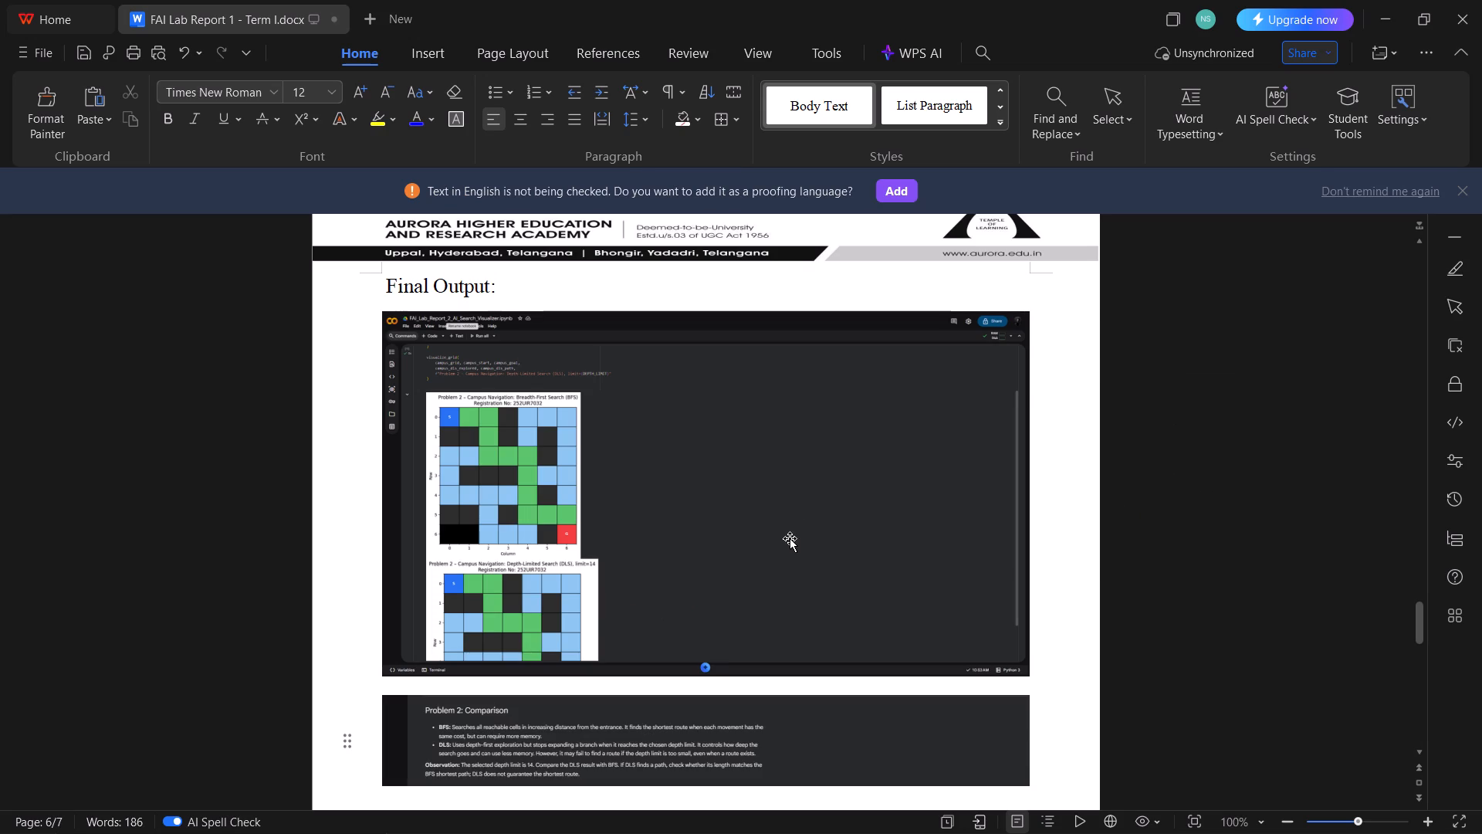
scroll(729, 557, down, 5)
scroll(511, 537, up, 2)
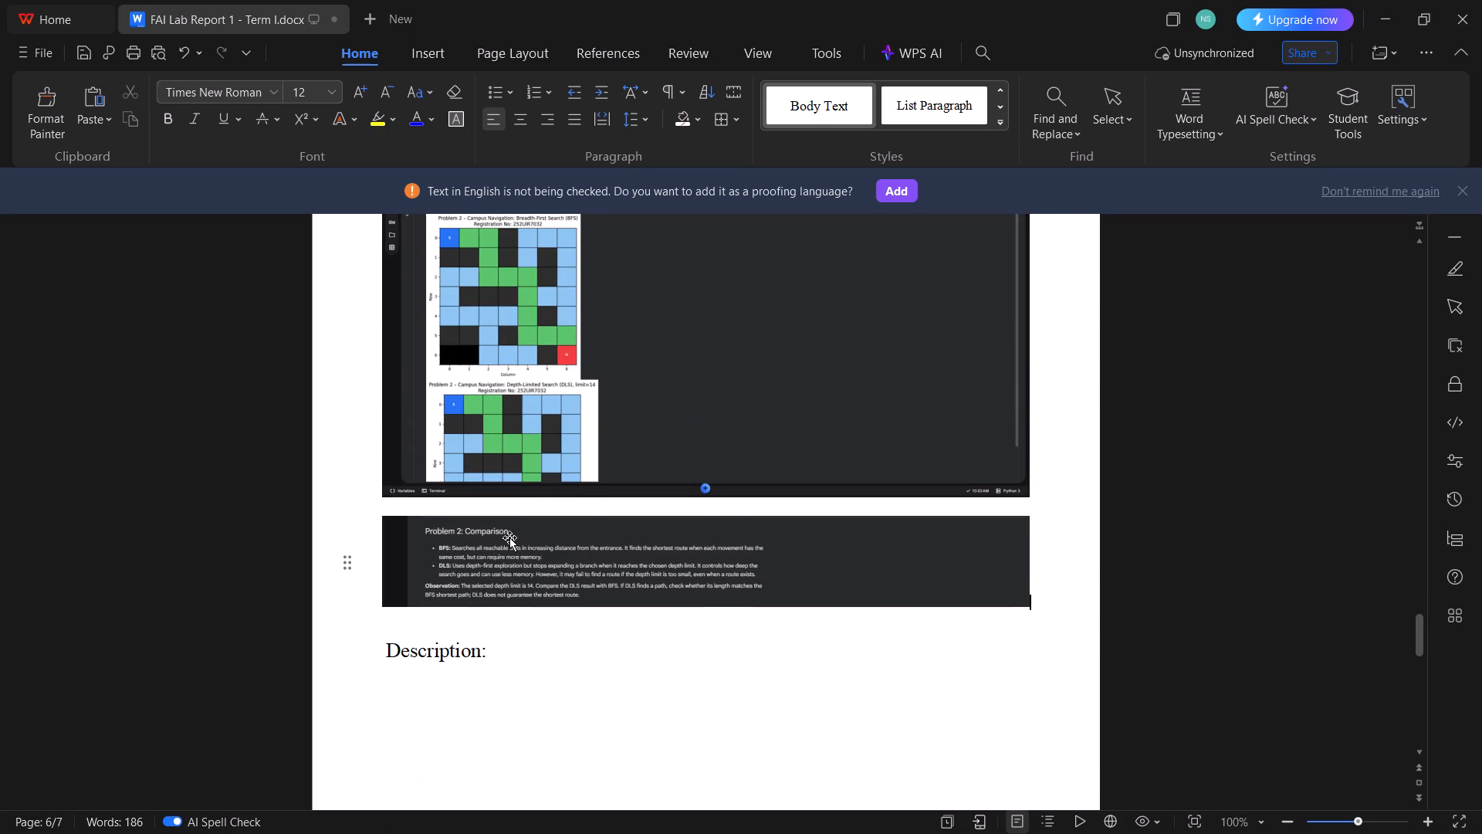
Delete Question 2's Description: heading below the comparison picture.
scroll(496, 540, down, 2)
click(513, 544)
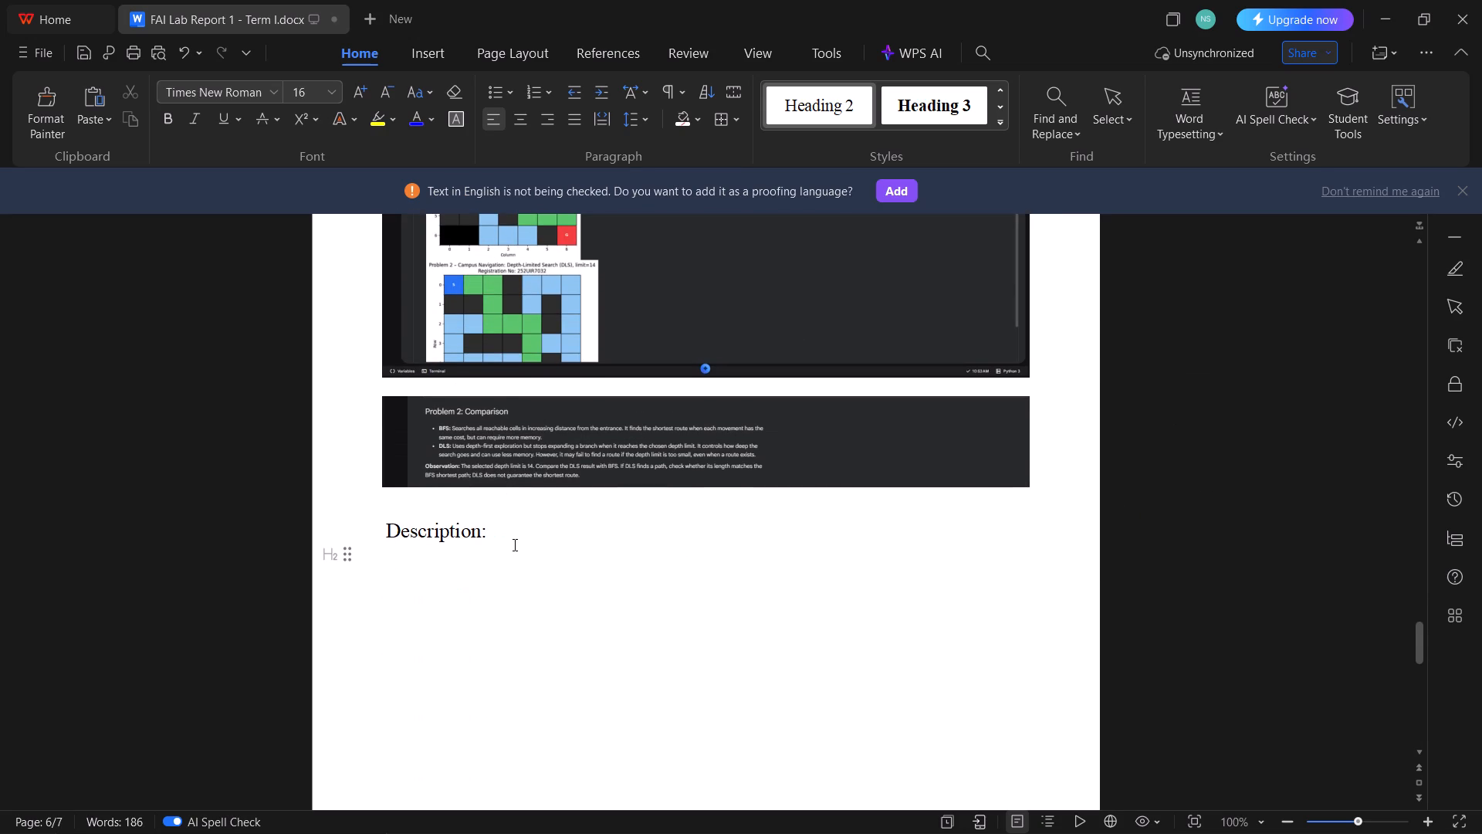
key(ctrl+BackSpace)
key(ctrl+BackSpace)
key(ctrl+BackSpace)
key(ctrl+BackSpace)
key(ctrl+BackSpace)
key(ctrl+BackSpace)
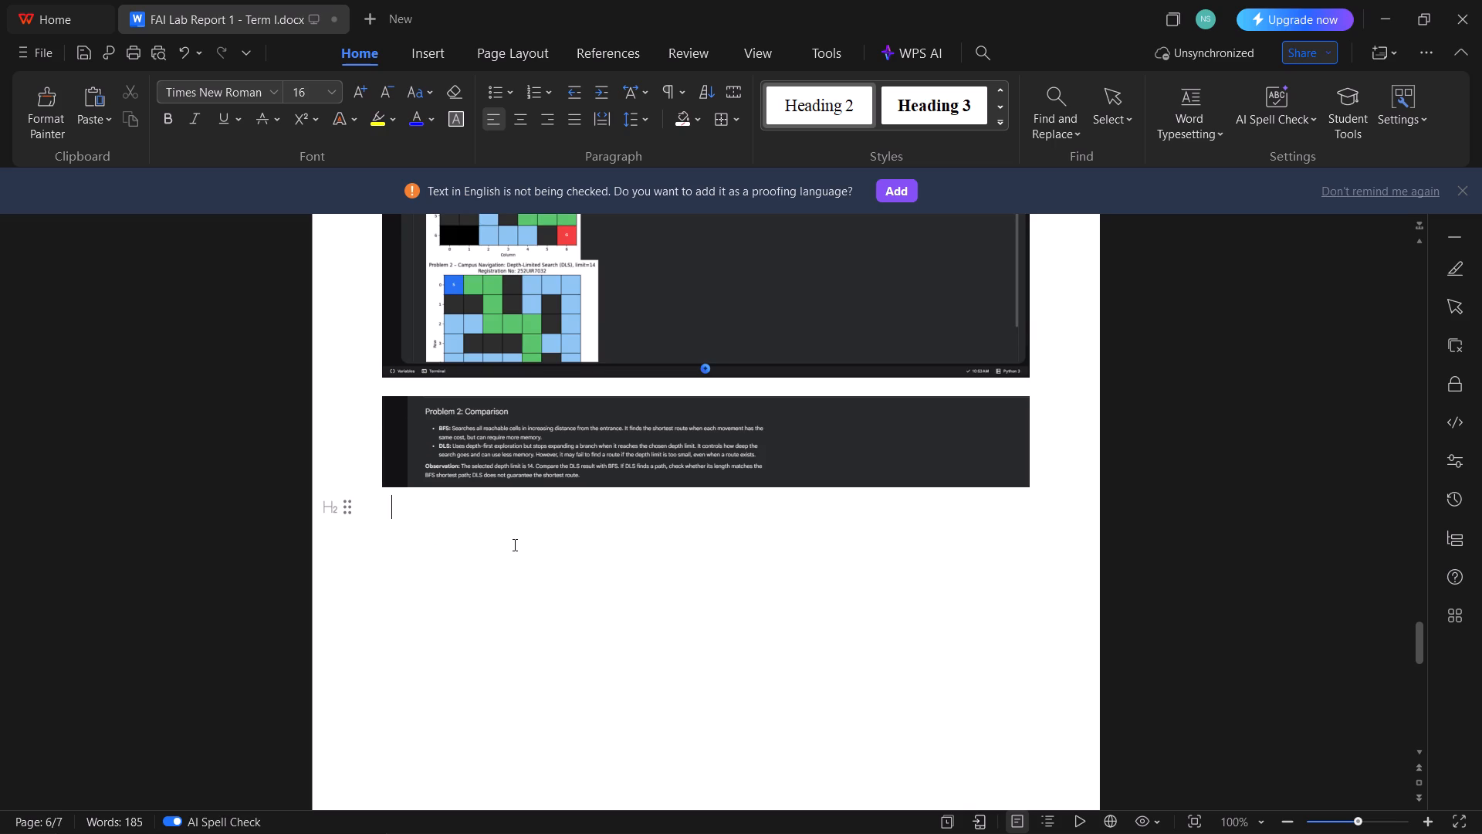
Delete the old Question Generator Assistant bullets at the end of the report, along with the leftover blank last page.
scroll(513, 544, down, 5)
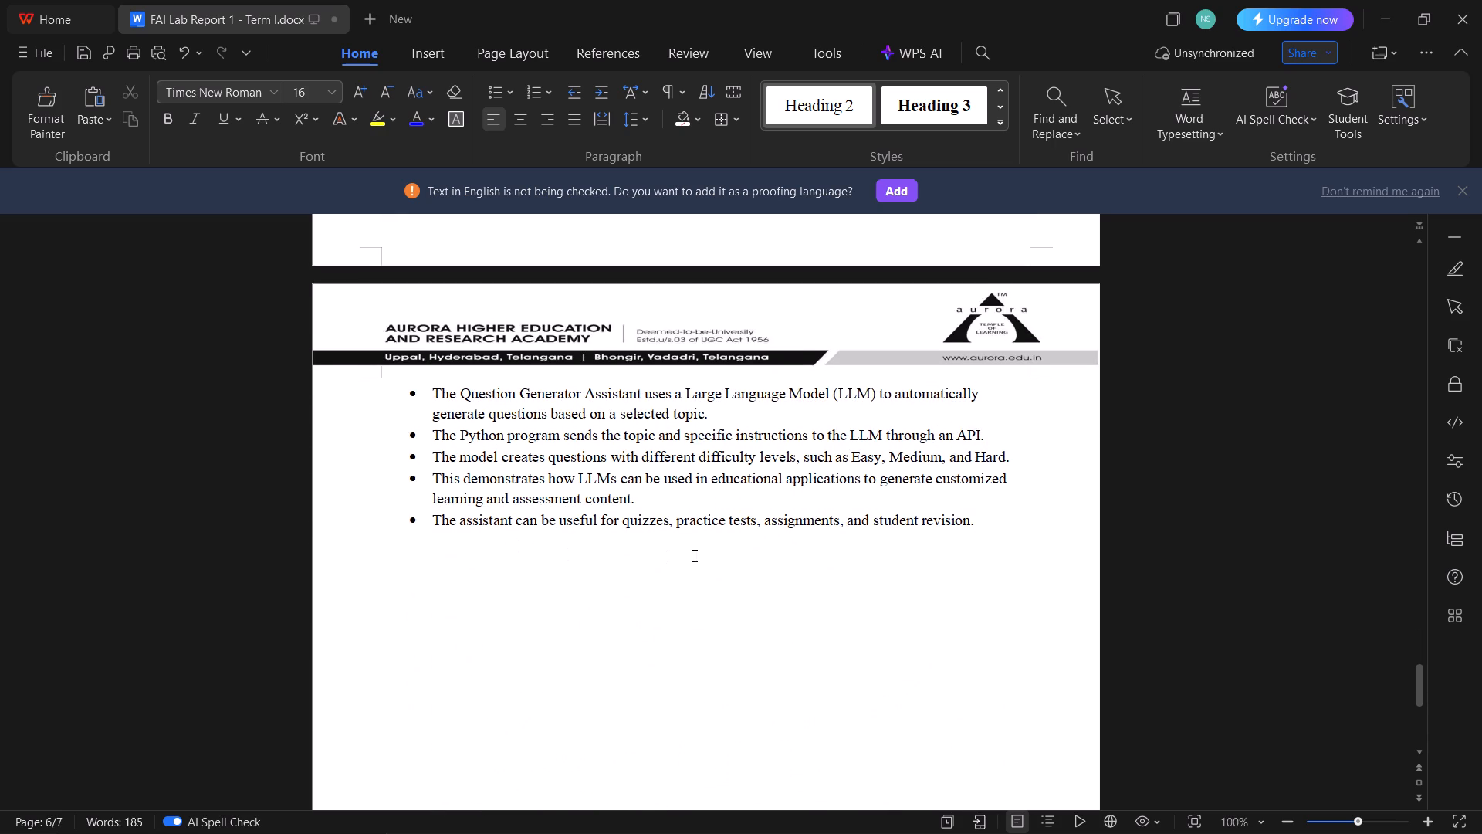
scroll(693, 555, down, 1)
drag(989, 568, 323, 385)
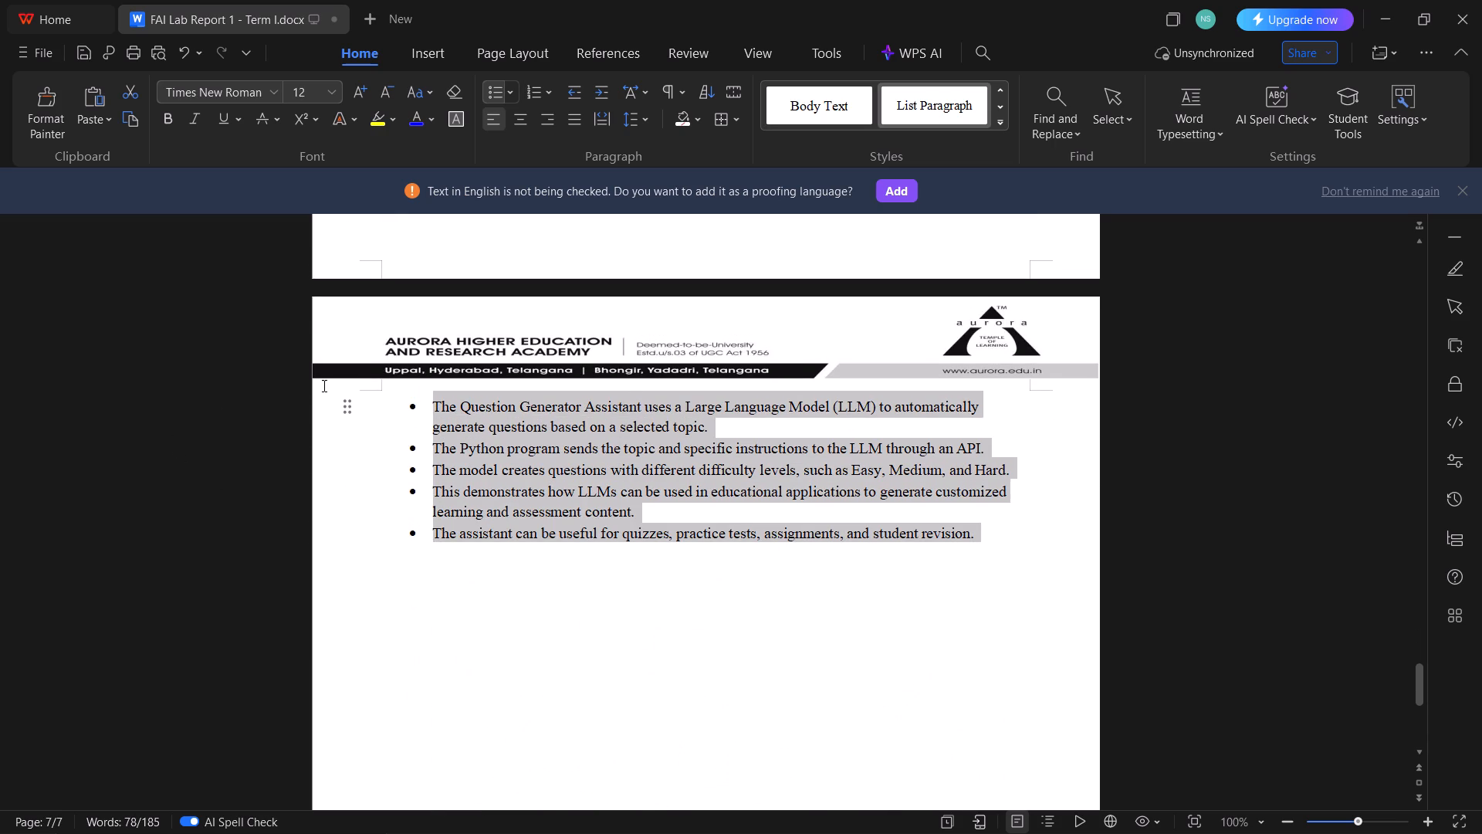
drag(323, 385, 323, 385)
key(BackSpace)
key(BackSpace)
key(BackSpace)
key(BackSpace)
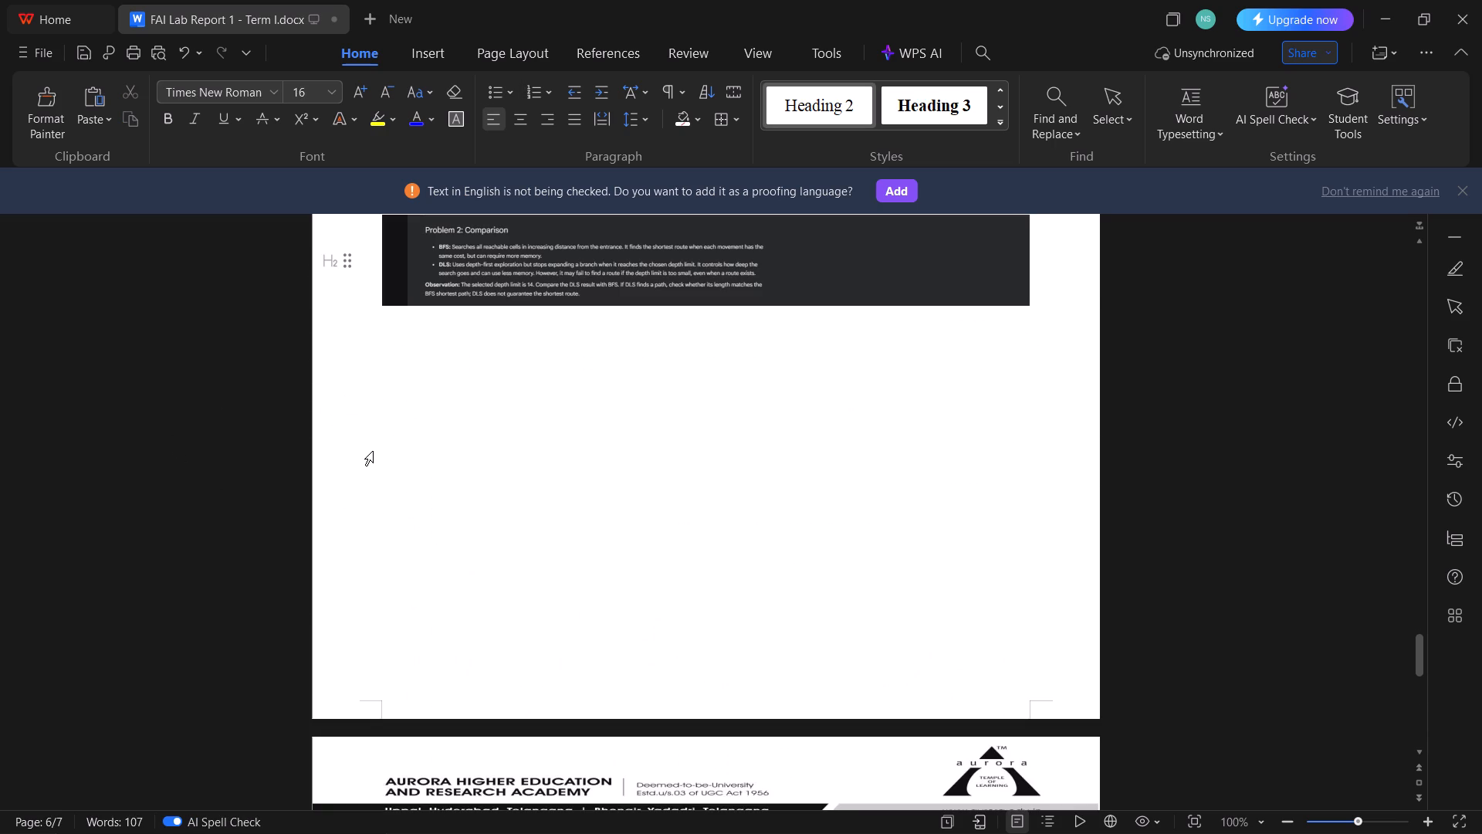
key(BackSpace)
scroll(483, 524, down, 5)
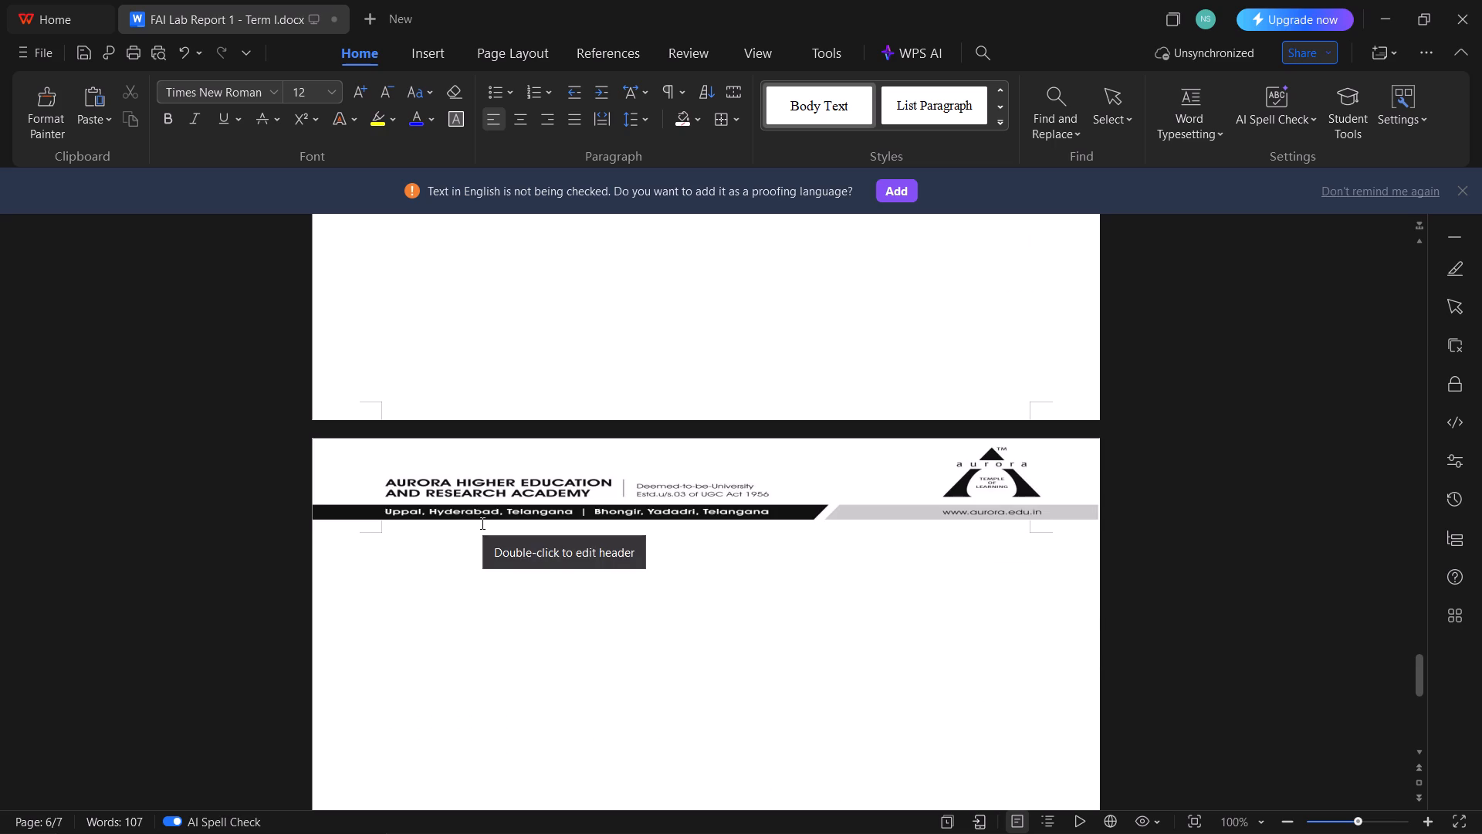
scroll(467, 525, up, 3)
key(Delete)
Review the layout of all report pages, and examine Question 2's grid plots and comparison pictures up close.
scroll(469, 522, up, 7)
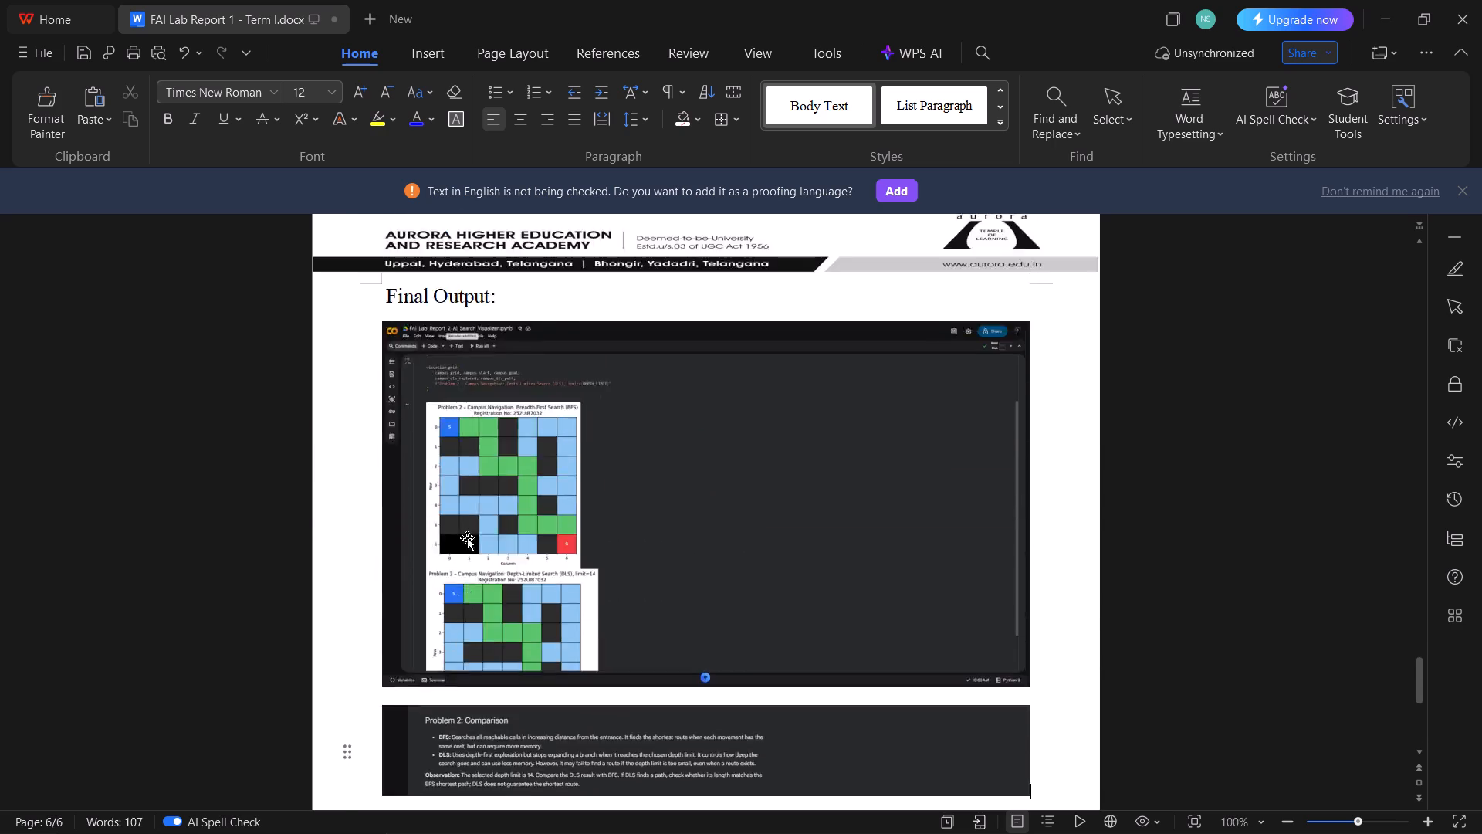
scroll(467, 537, up, 9)
ctrl+scroll(467, 541, up, 2)
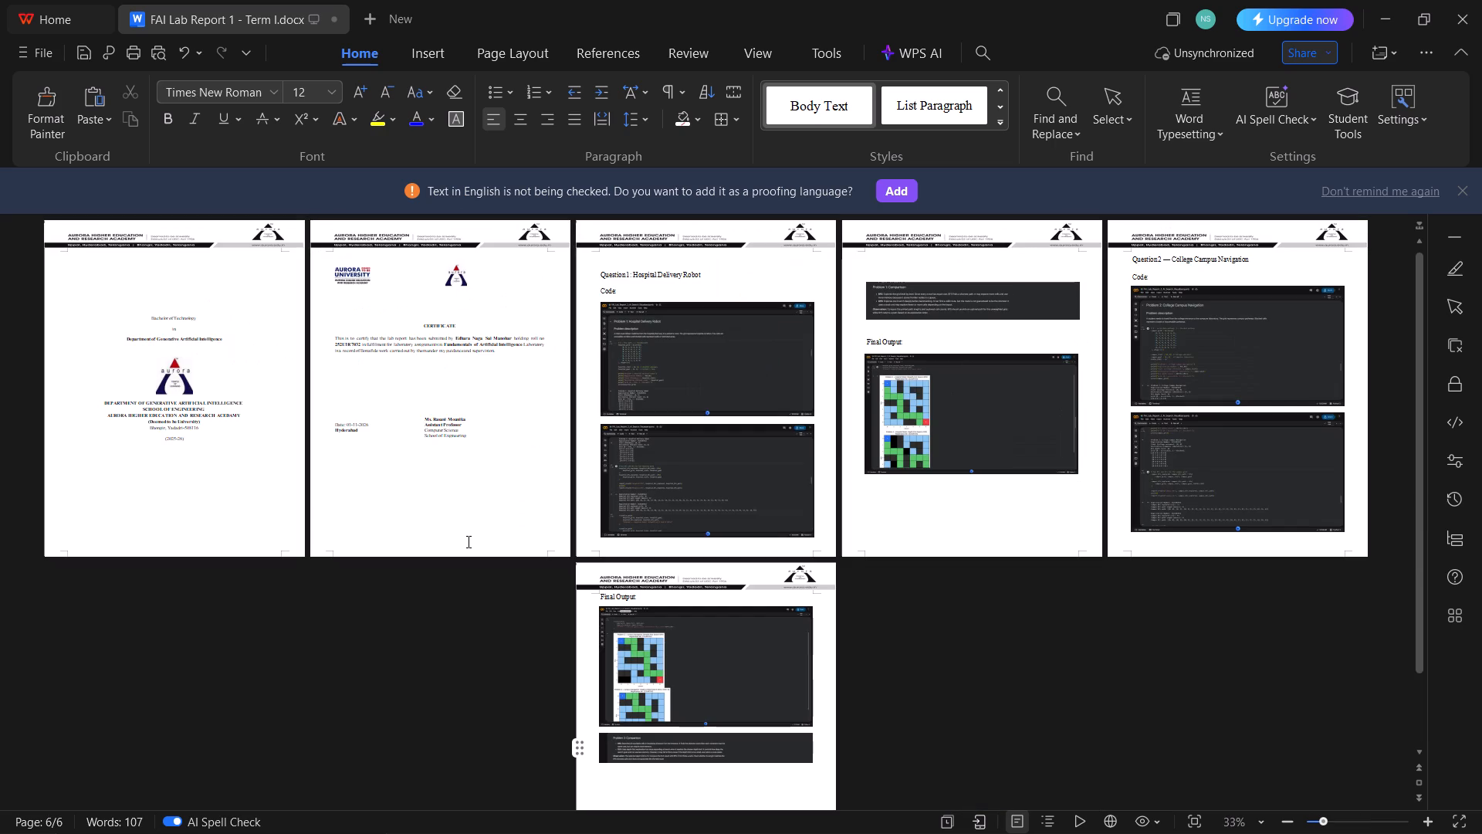
scroll(467, 541, up, 8)
ctrl+scroll(887, 729, up, 10)
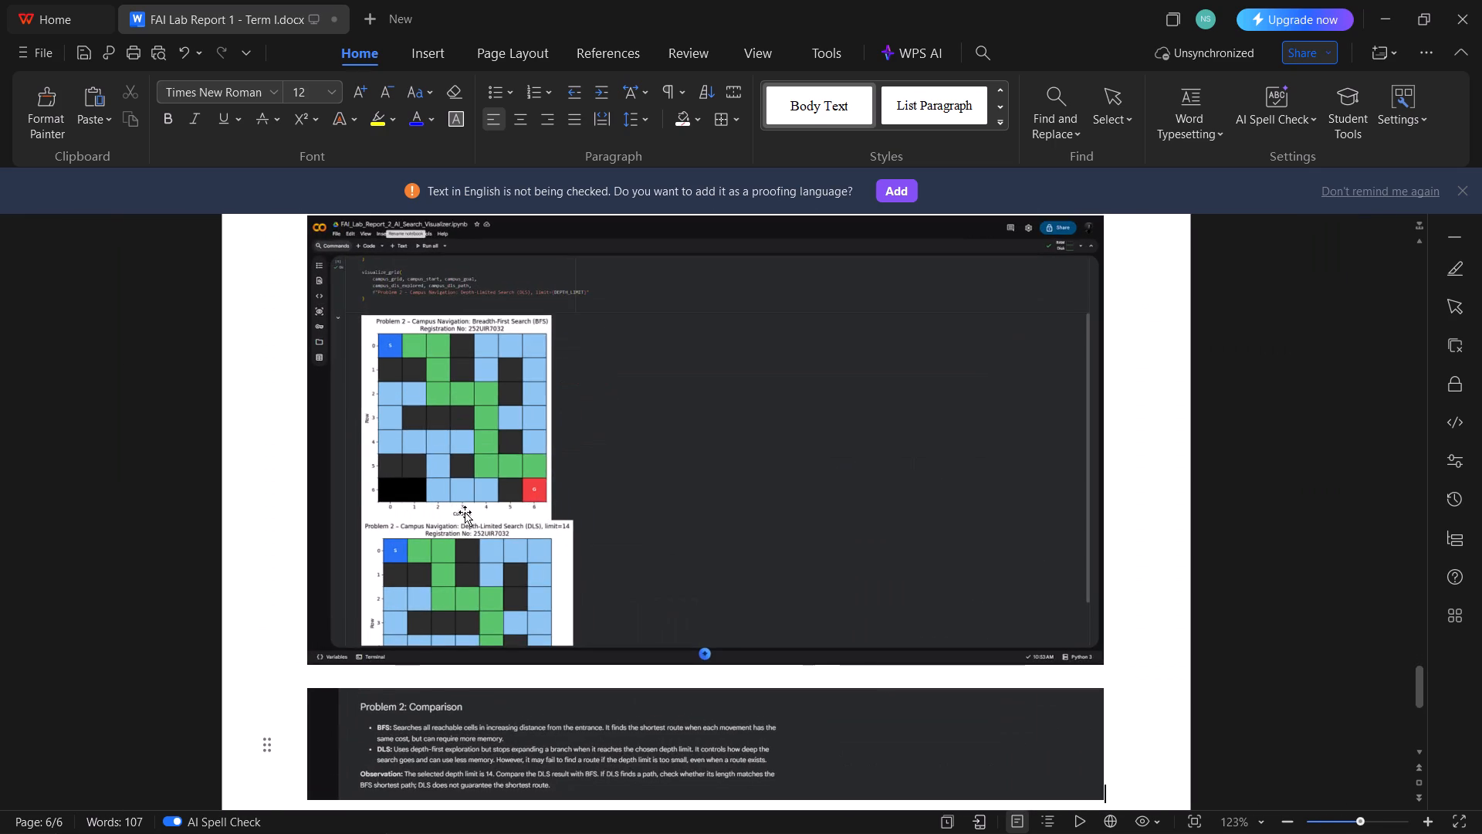
ctrl+scroll(475, 519, up, 9)
scroll(472, 525, right, 1)
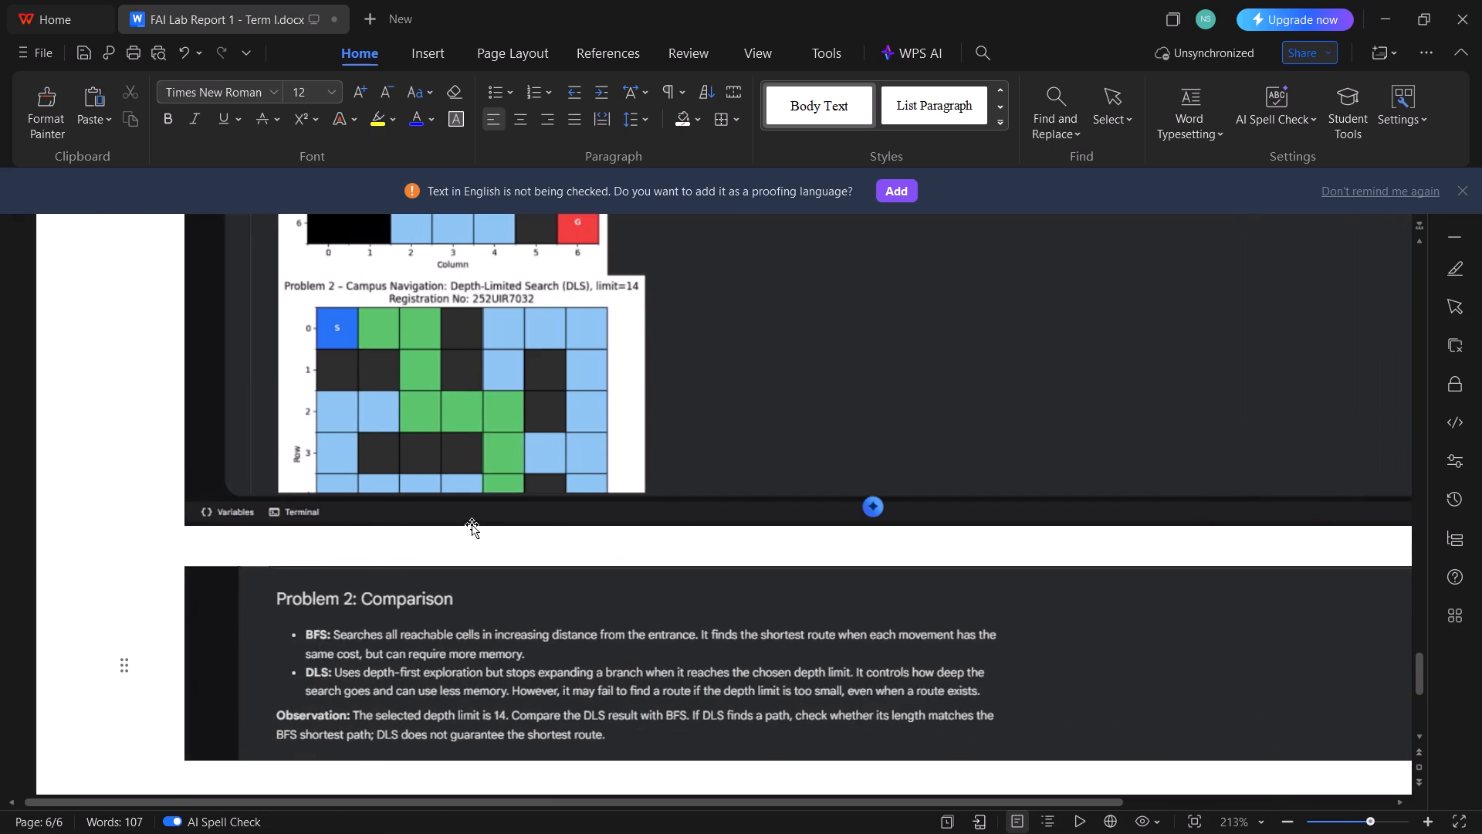
scroll(472, 524, right, 2)
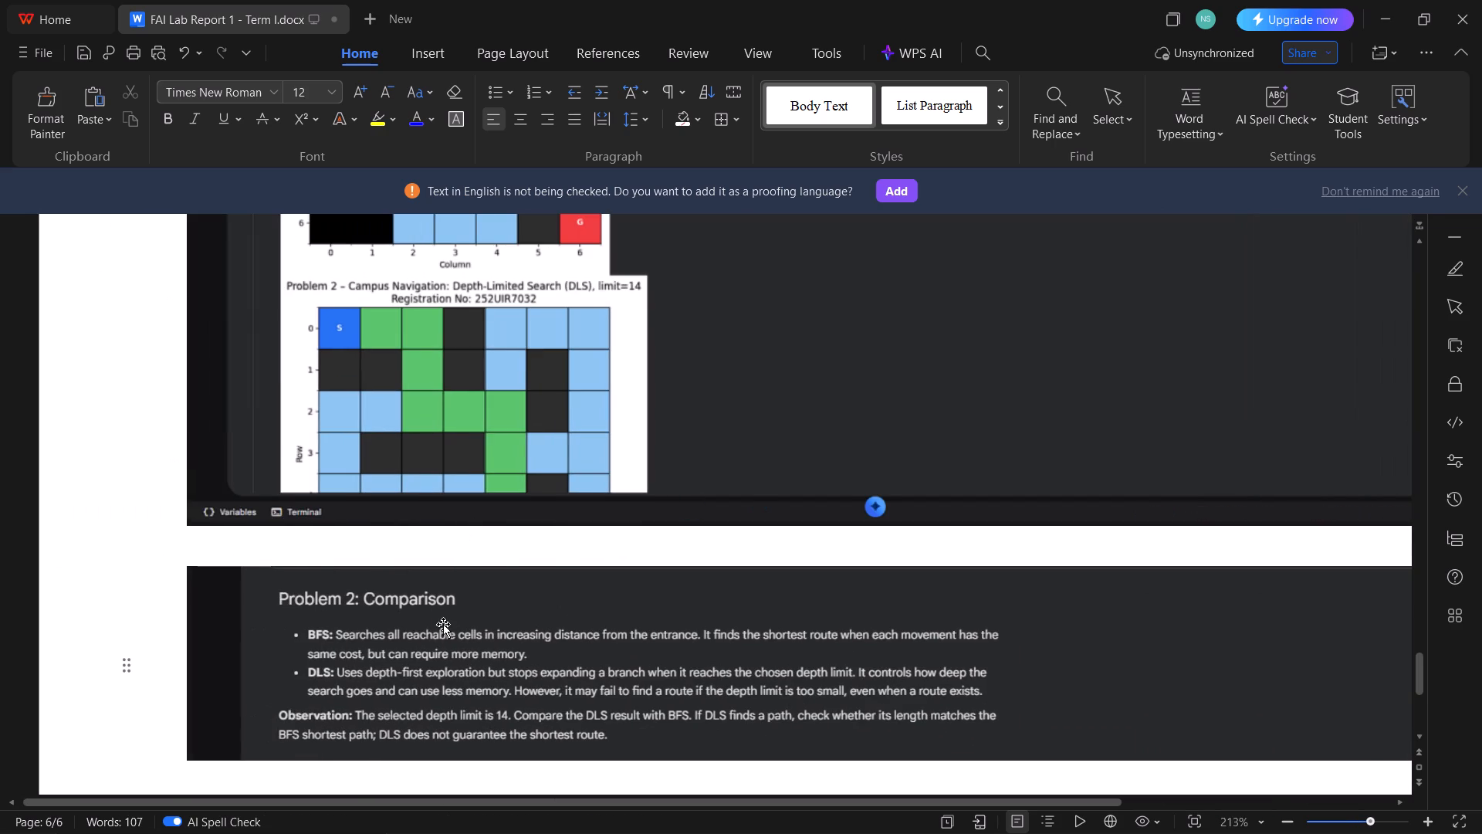
scroll(516, 428, up, 1)
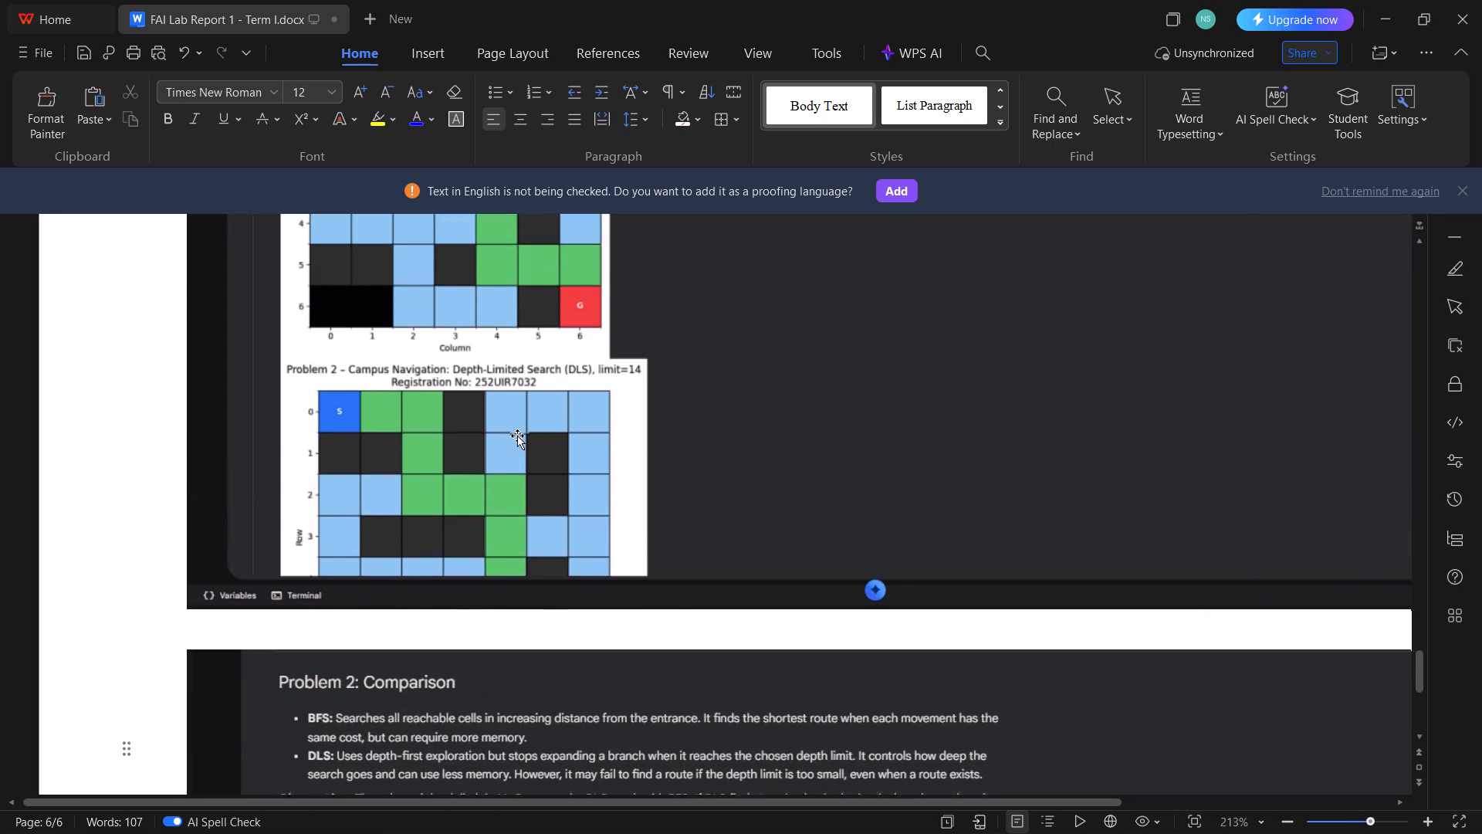
scroll(517, 436, up, 1)
ctrl+scroll(517, 446, down, 5)
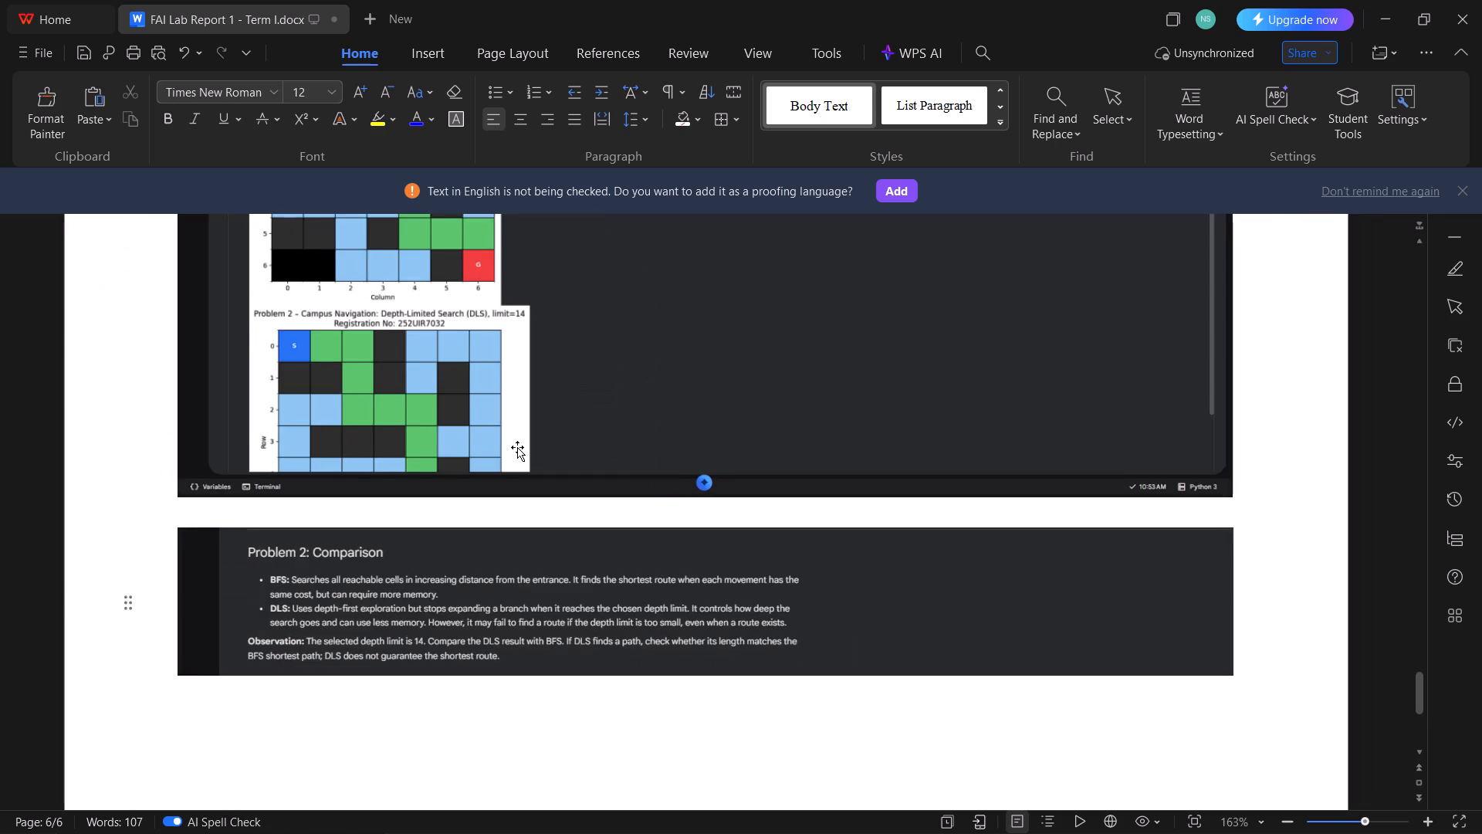
ctrl+scroll(517, 447, down, 4)
scroll(516, 447, up, 2)
key(alt+Tab)
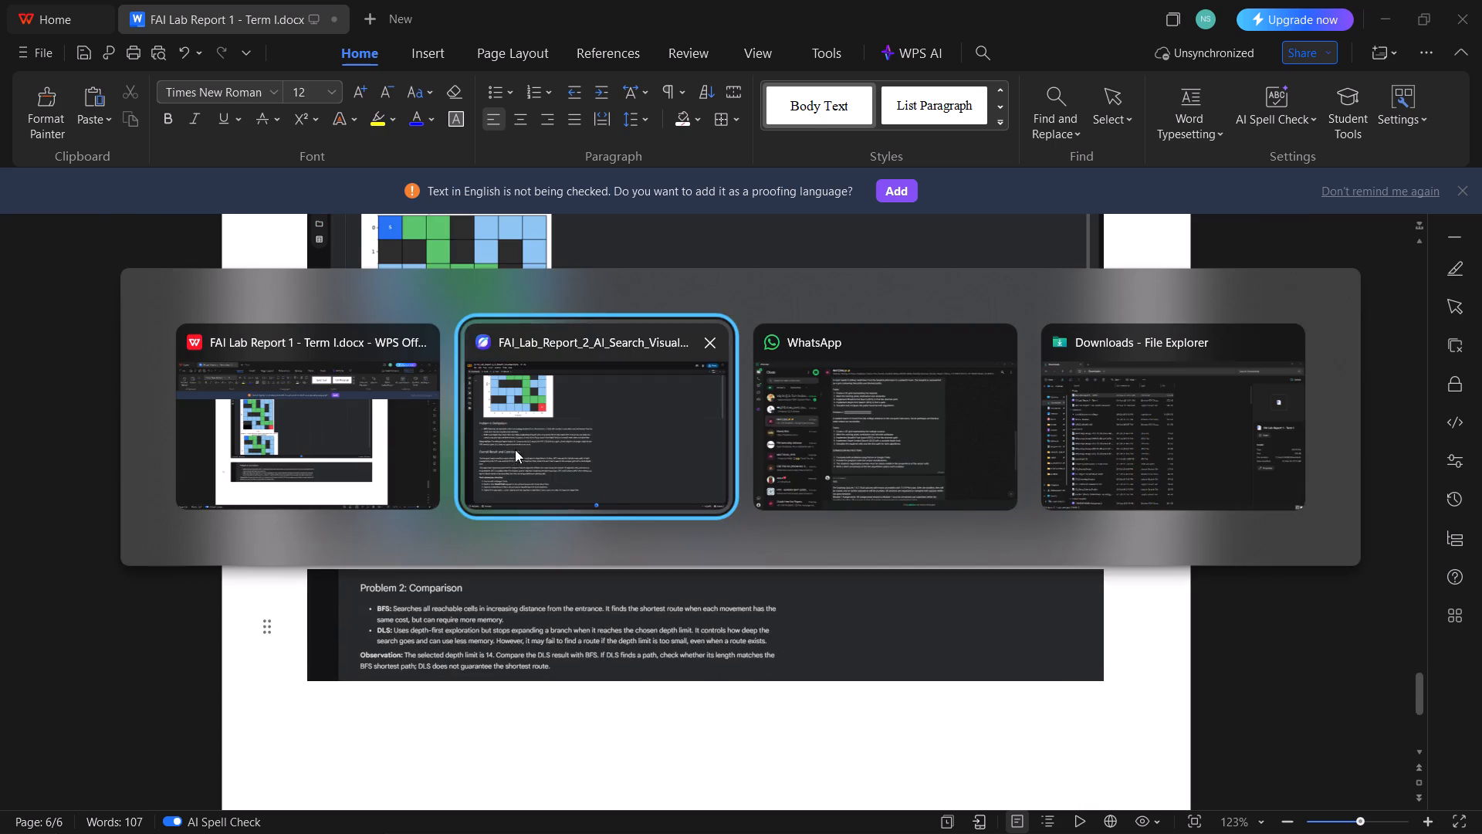
key(alt+Tab)
key(alt+Tab)
key(alt+Tab)
key(alt+Tab)
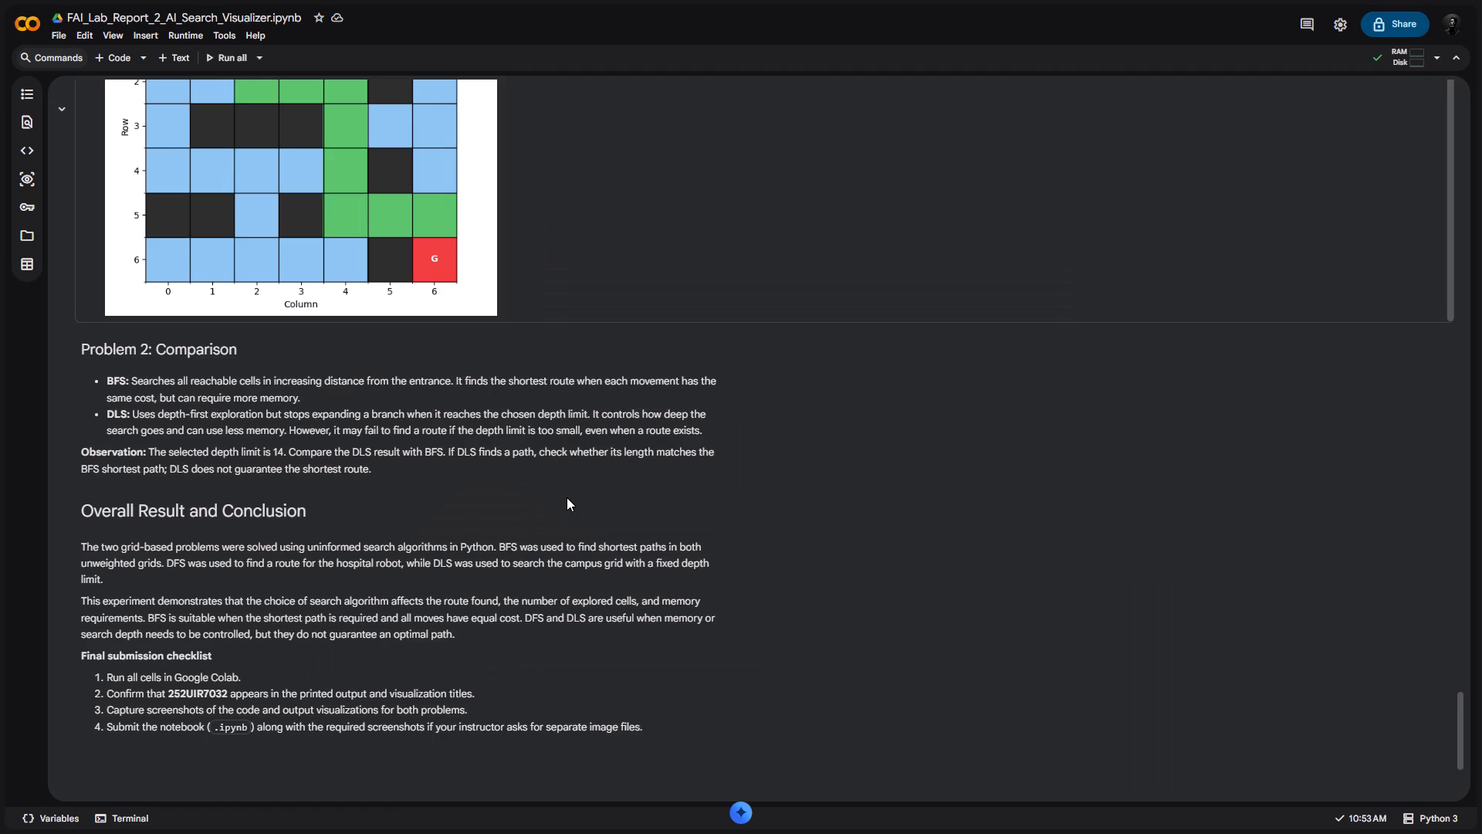
key(ctrl+Tab)
key(ctrl+Tab)
key(ctrl+Tab)
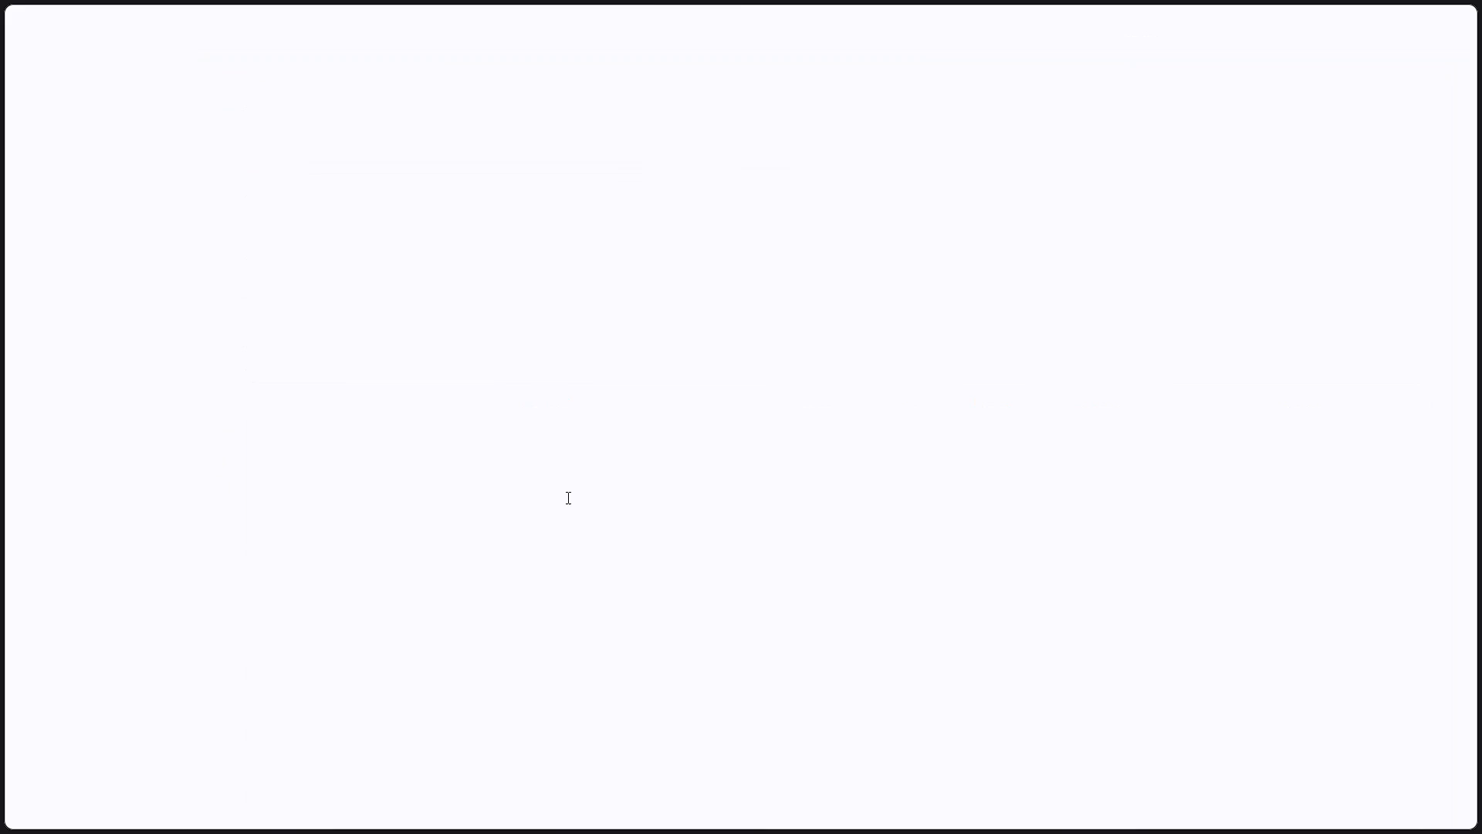
key(F11)
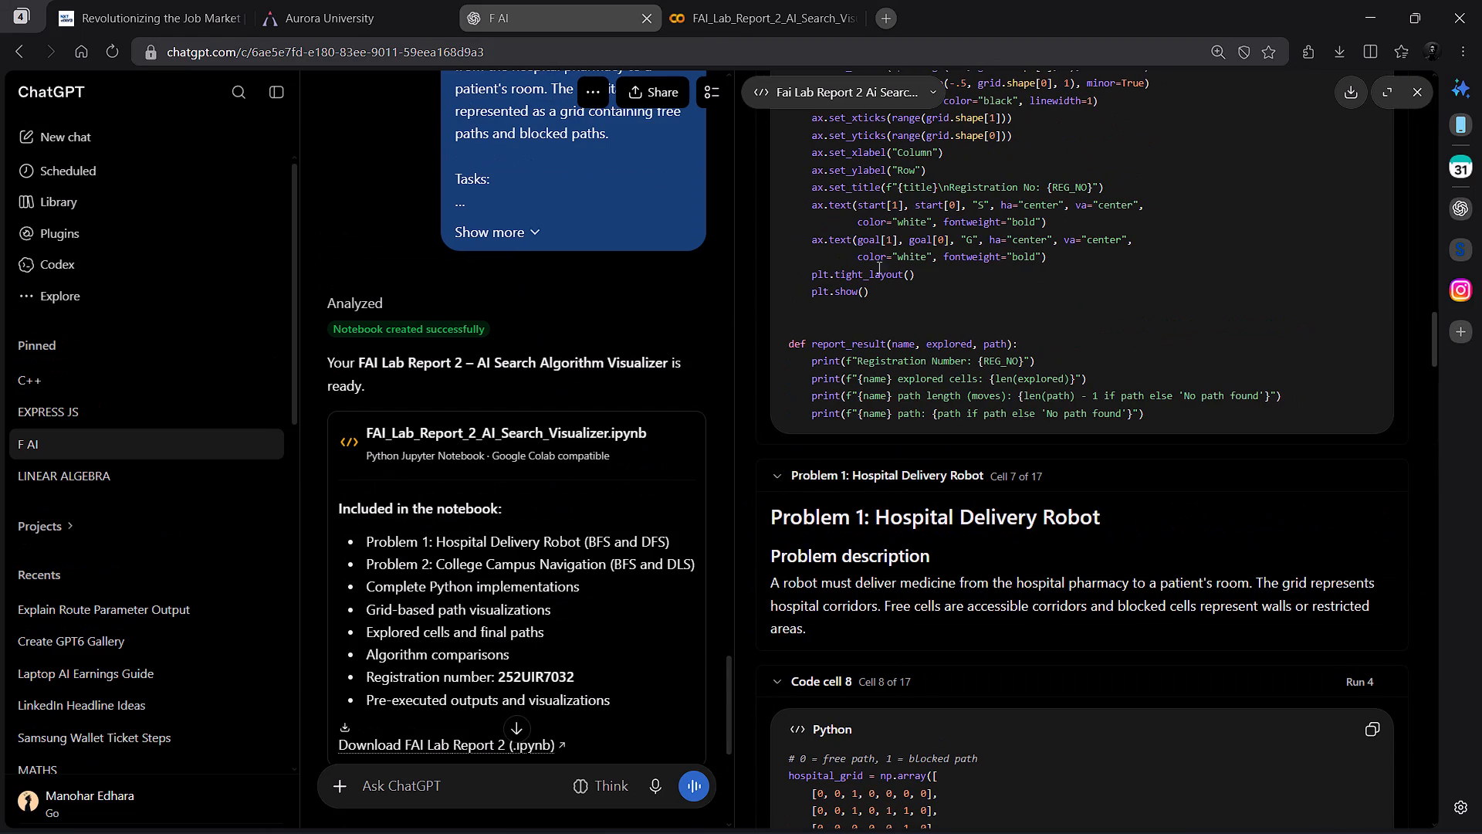
click(1415, 79)
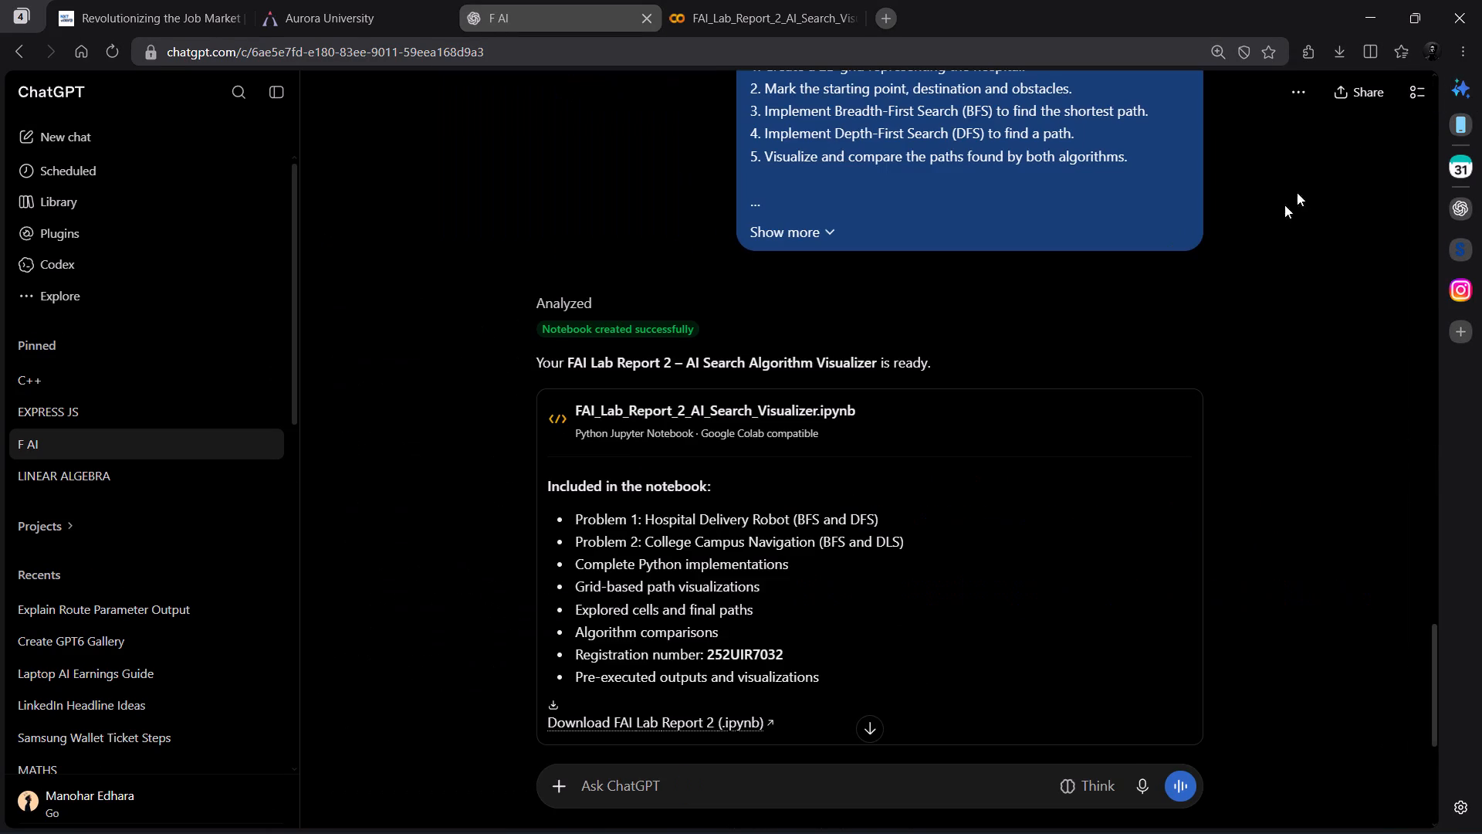
scroll(1132, 341, up, 5)
click(820, 712)
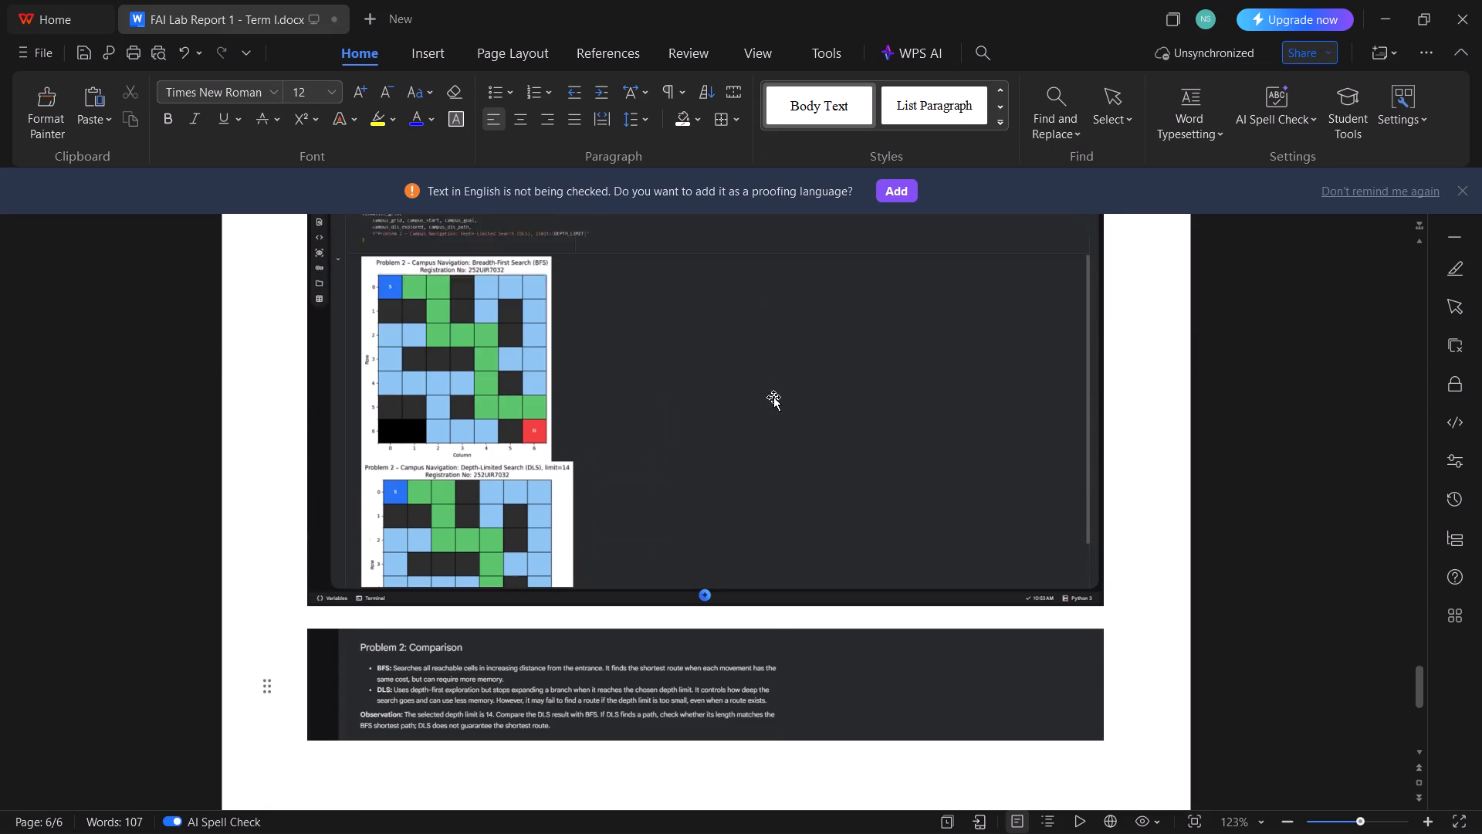
scroll(773, 397, up, 15)
scroll(763, 415, up, 7)
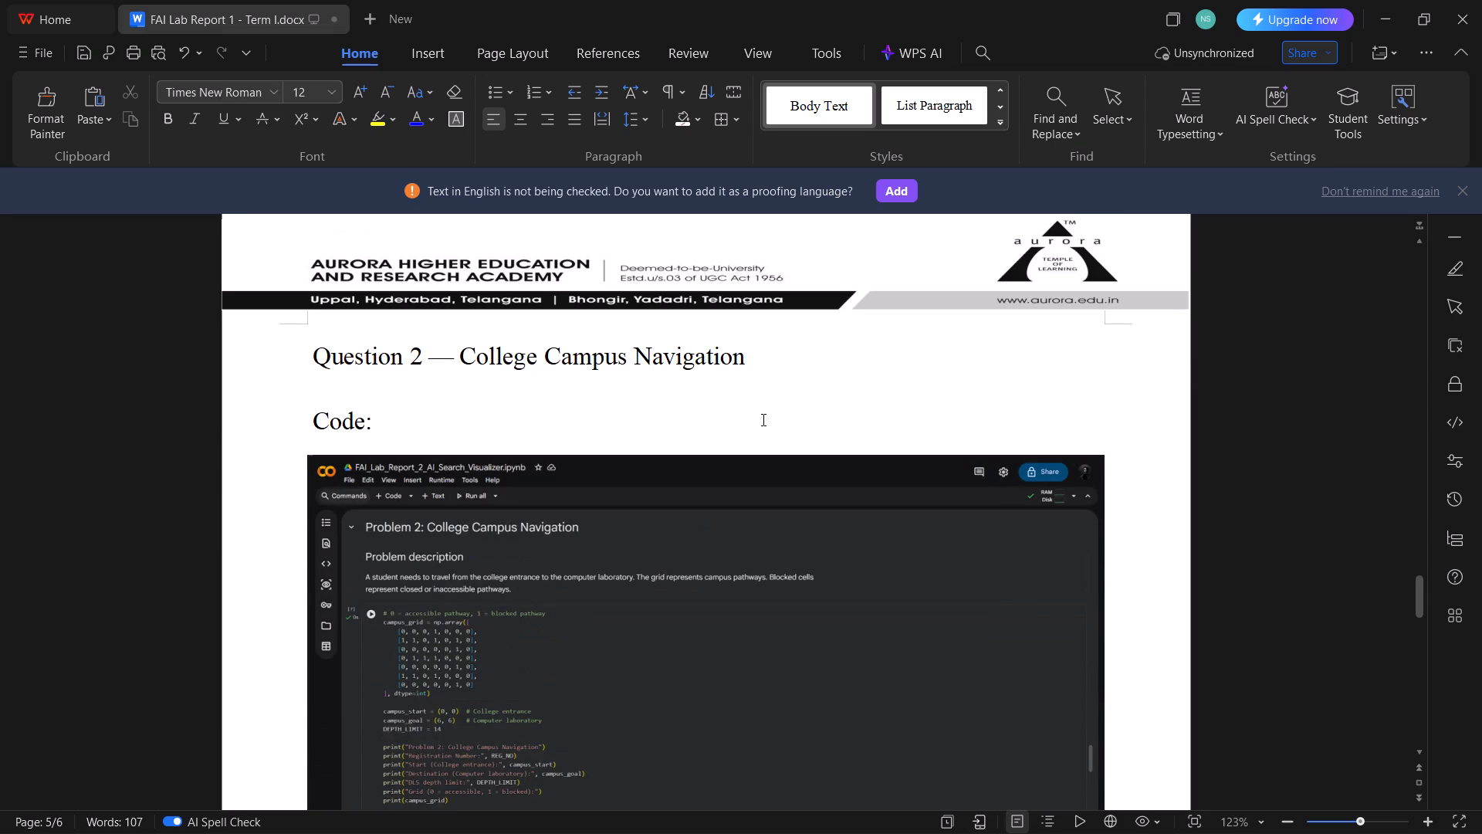
scroll(684, 433, up, 6)
scroll(684, 433, up, 20)
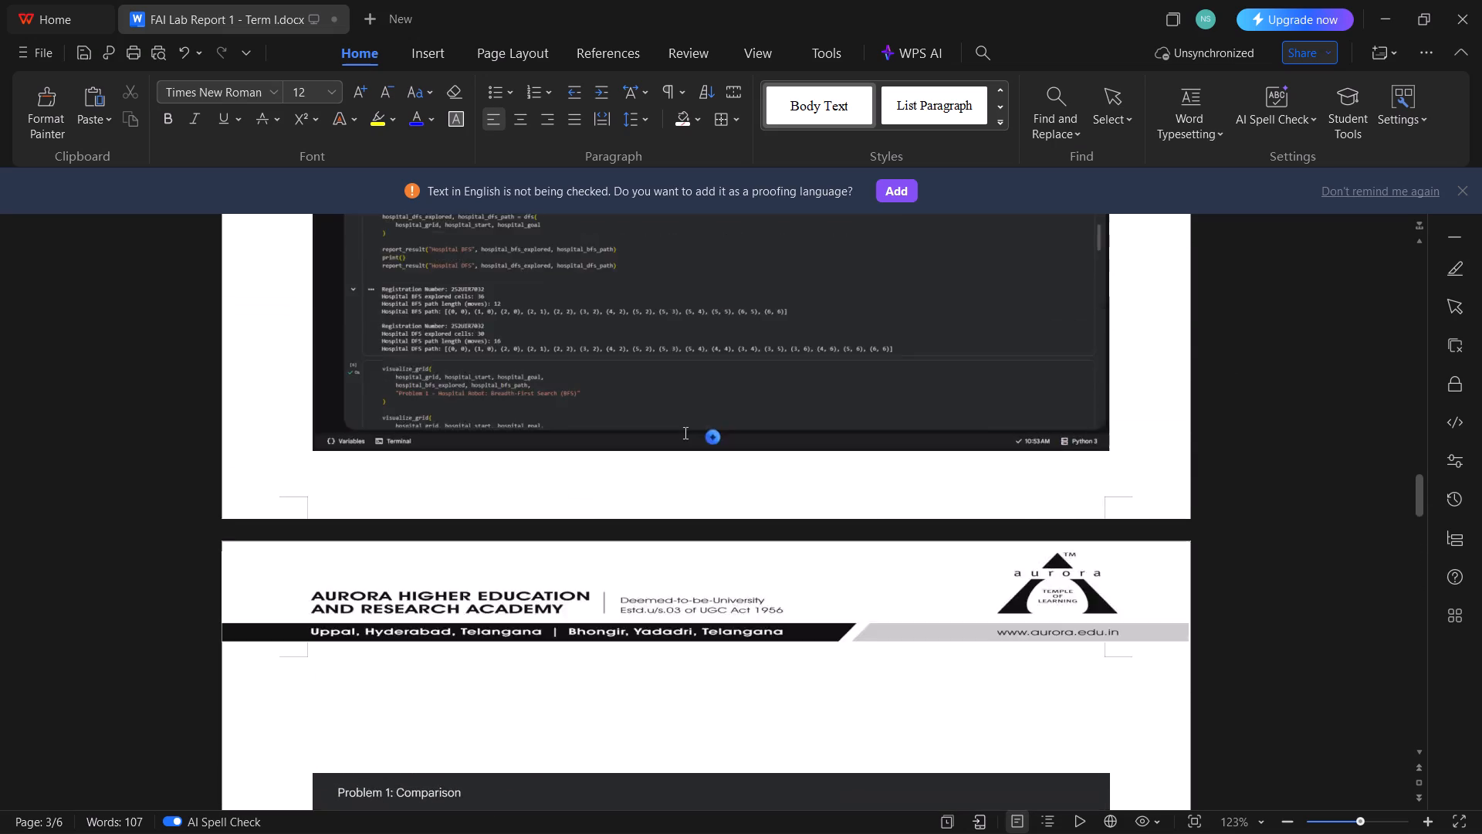
scroll(684, 432, up, 20)
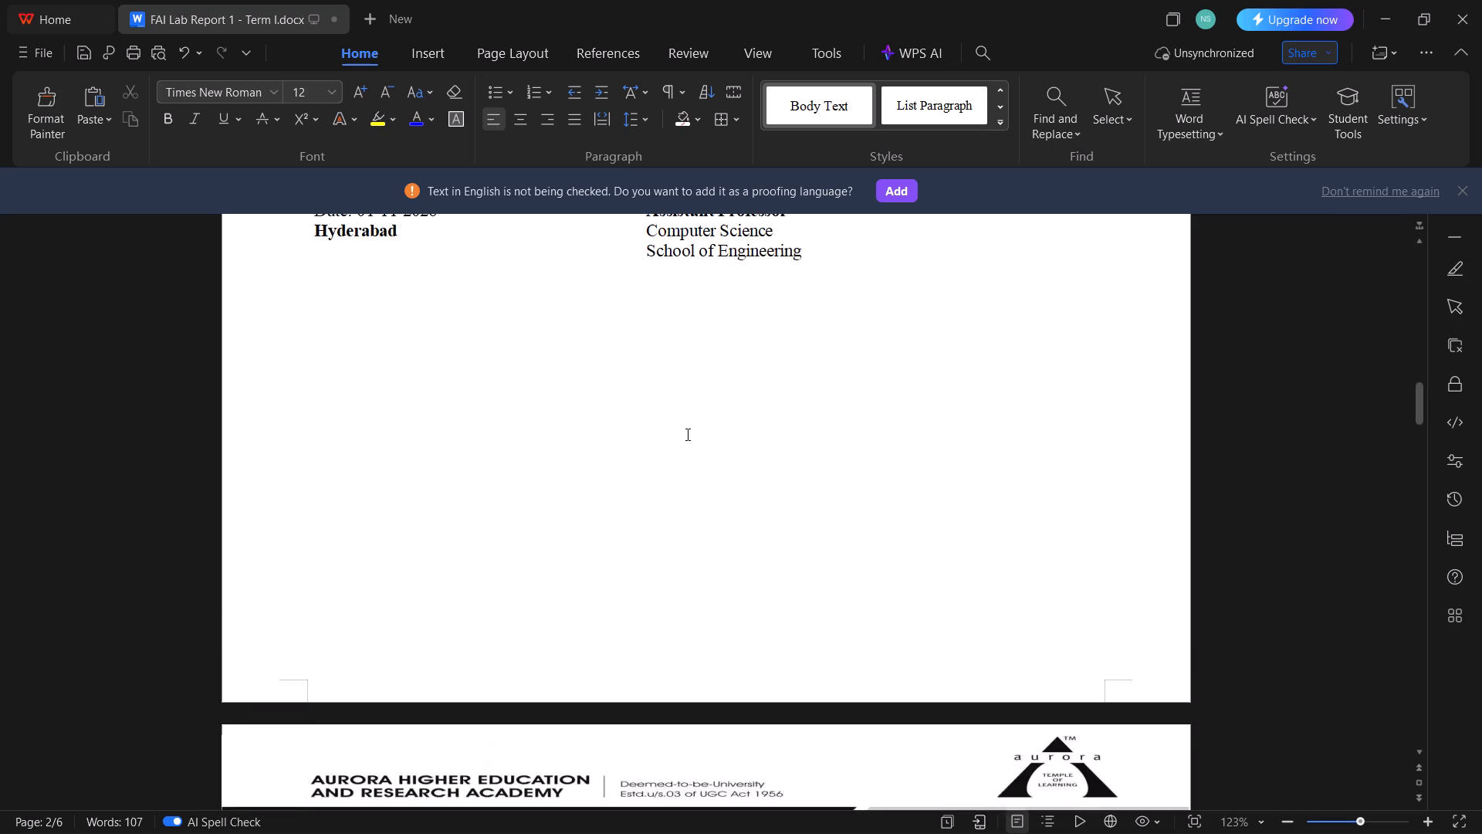
scroll(687, 434, up, 2)
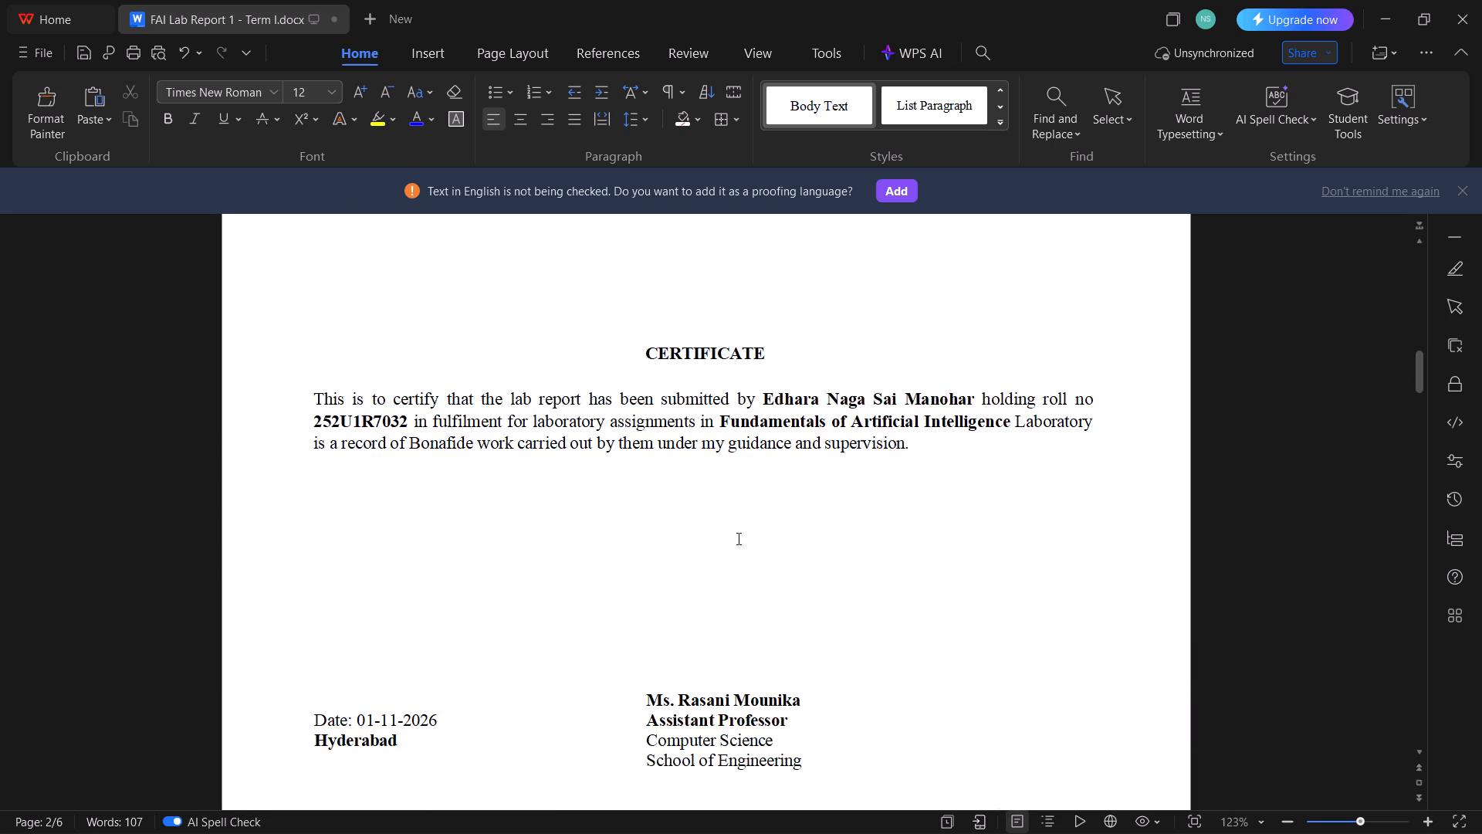
scroll(737, 538, up, 10)
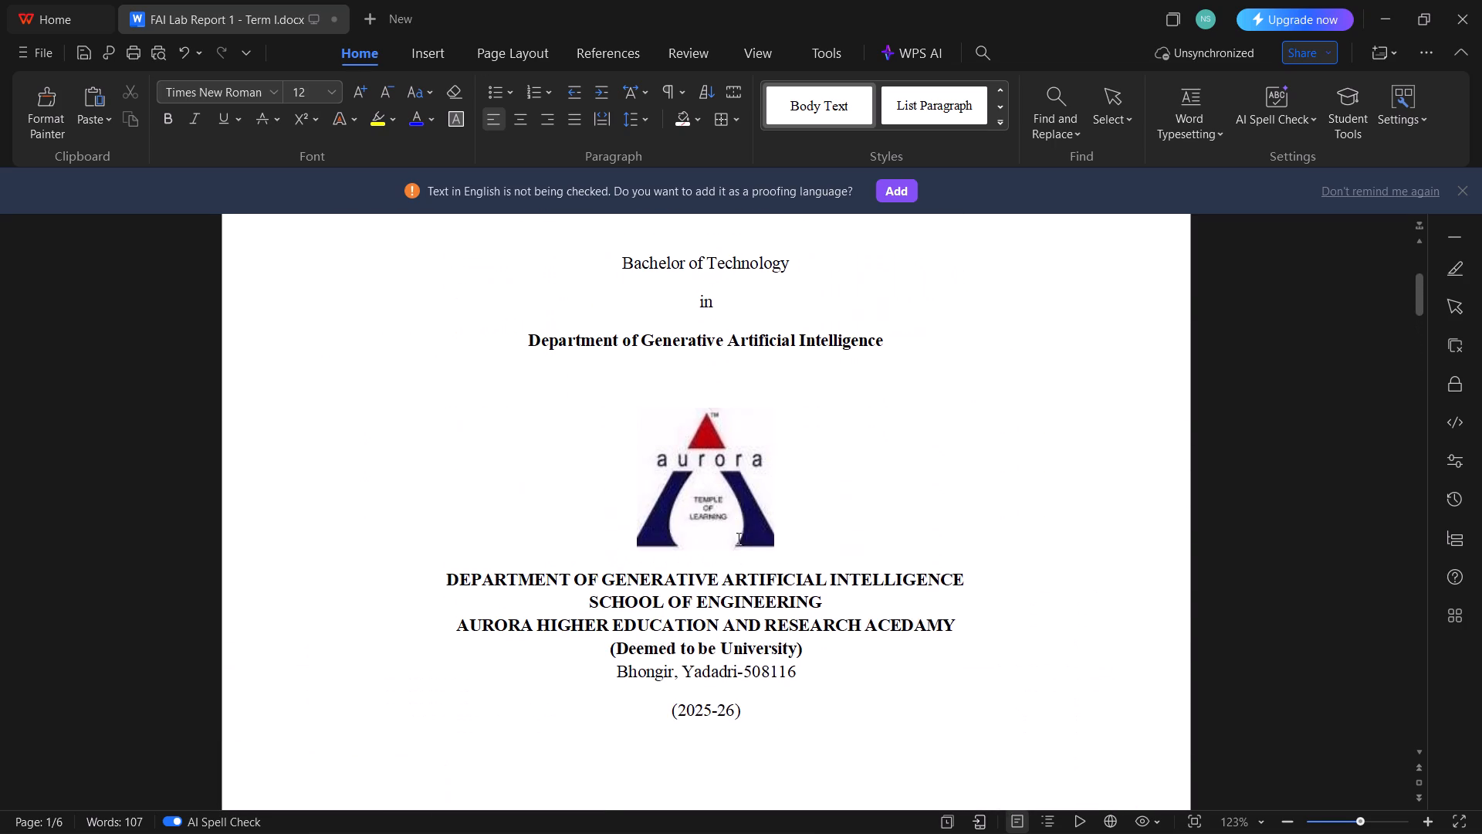
scroll(737, 538, up, 2)
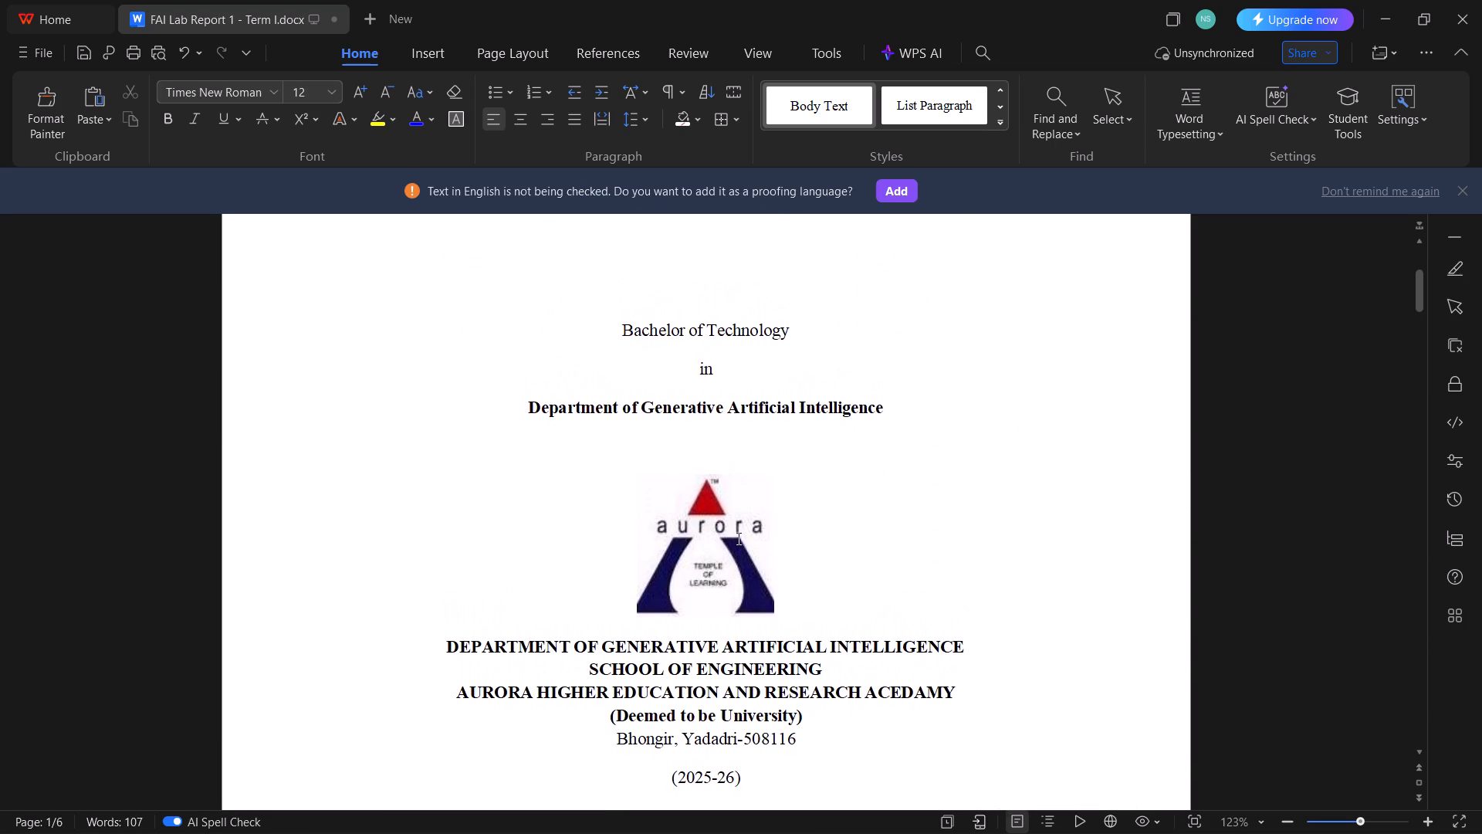
scroll(737, 538, up, 6)
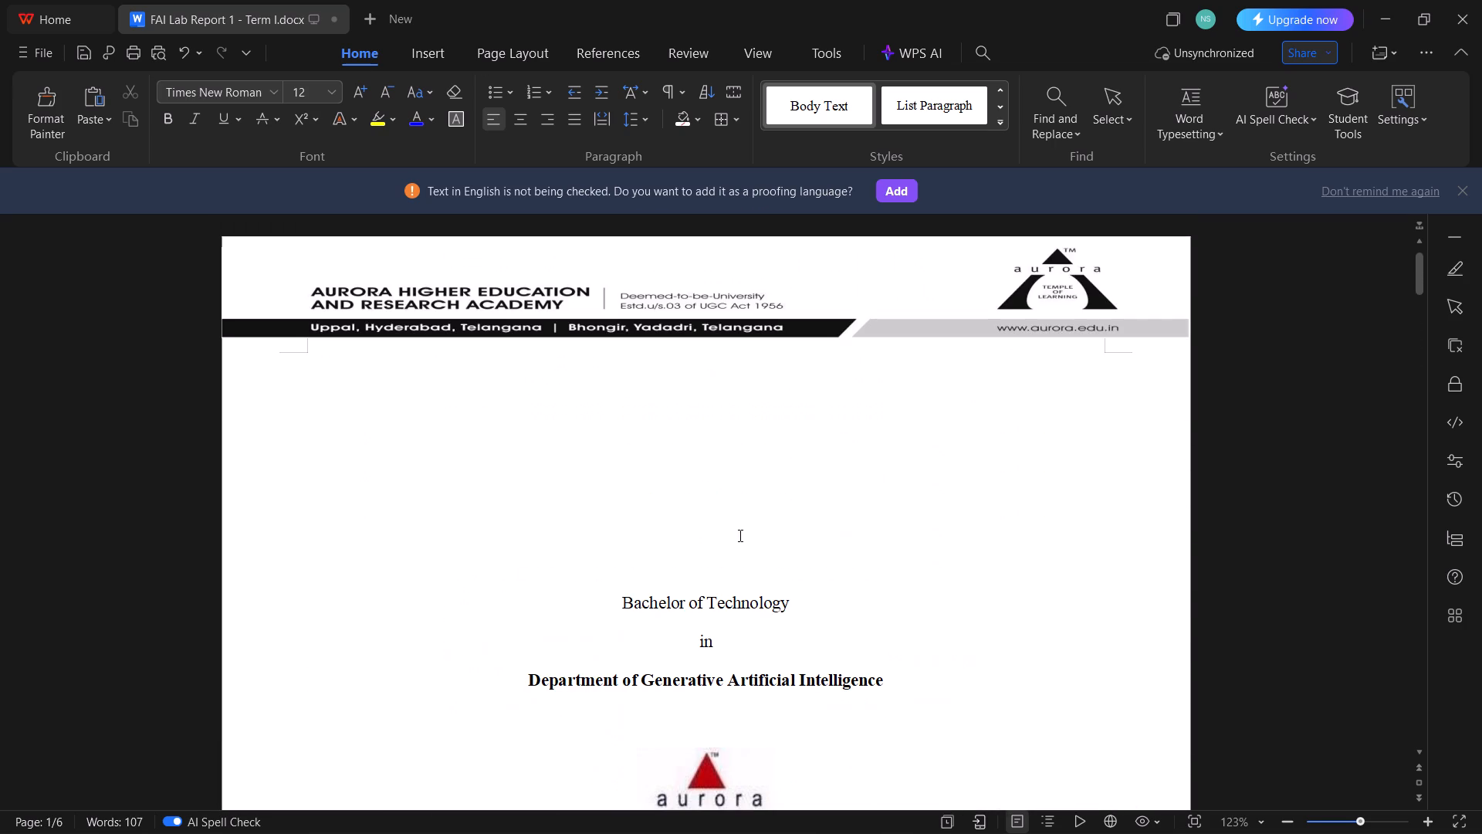
Review the report's cover page and certificate page, including the student details, date and supervisor block.
scroll(733, 348, down, 3)
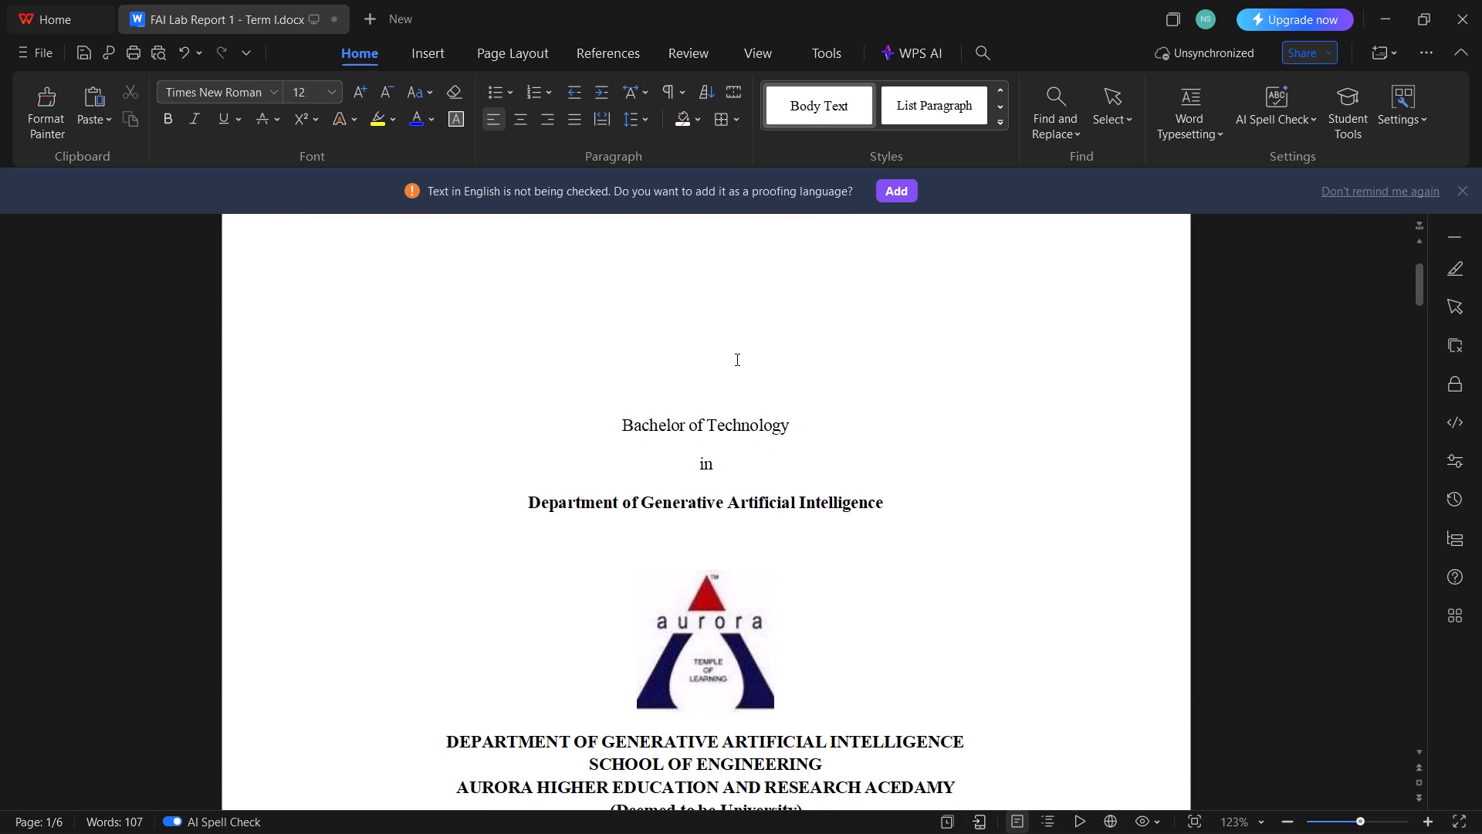
scroll(736, 359, down, 4)
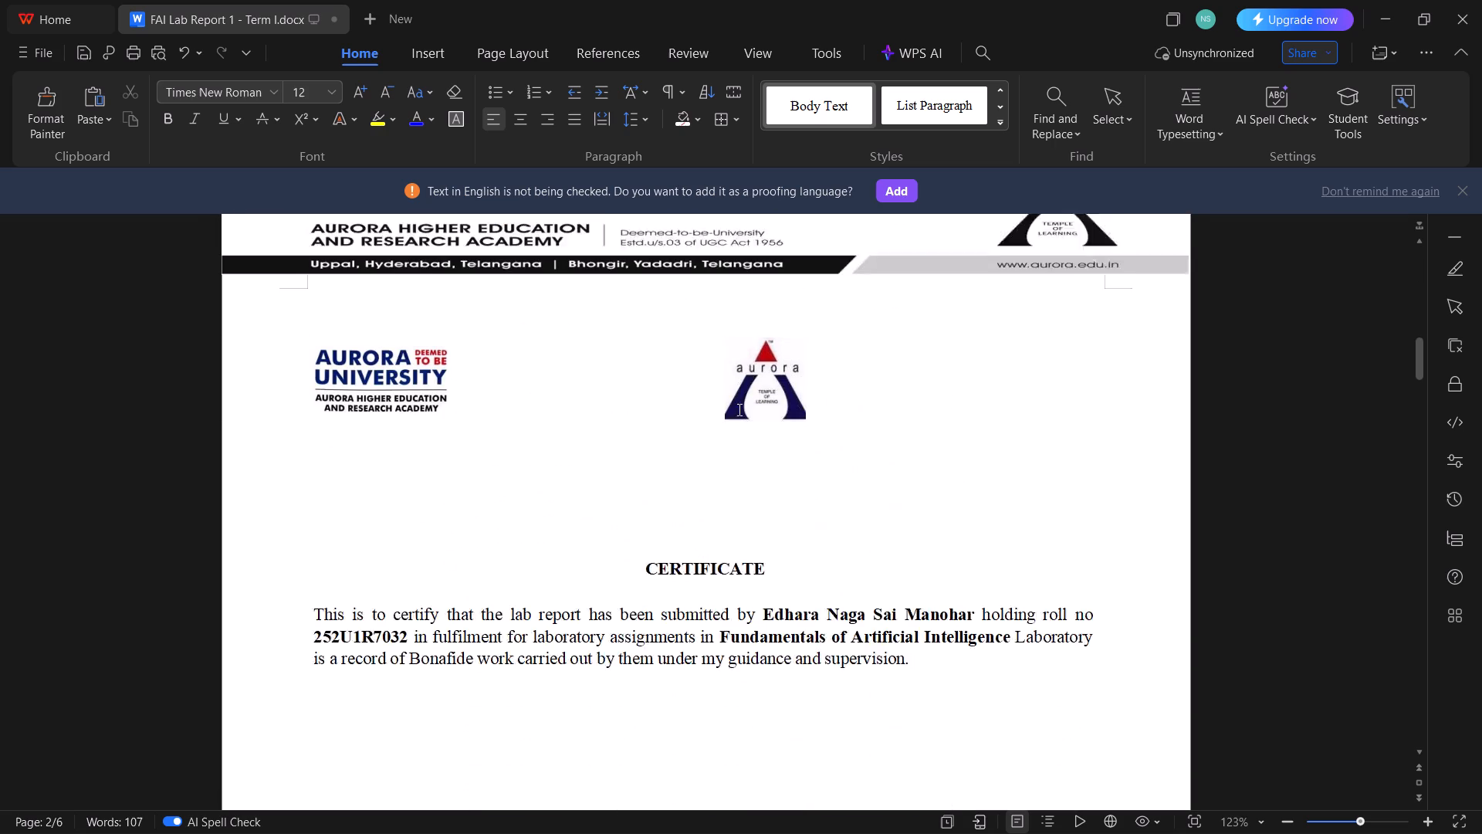
scroll(738, 409, down, 2)
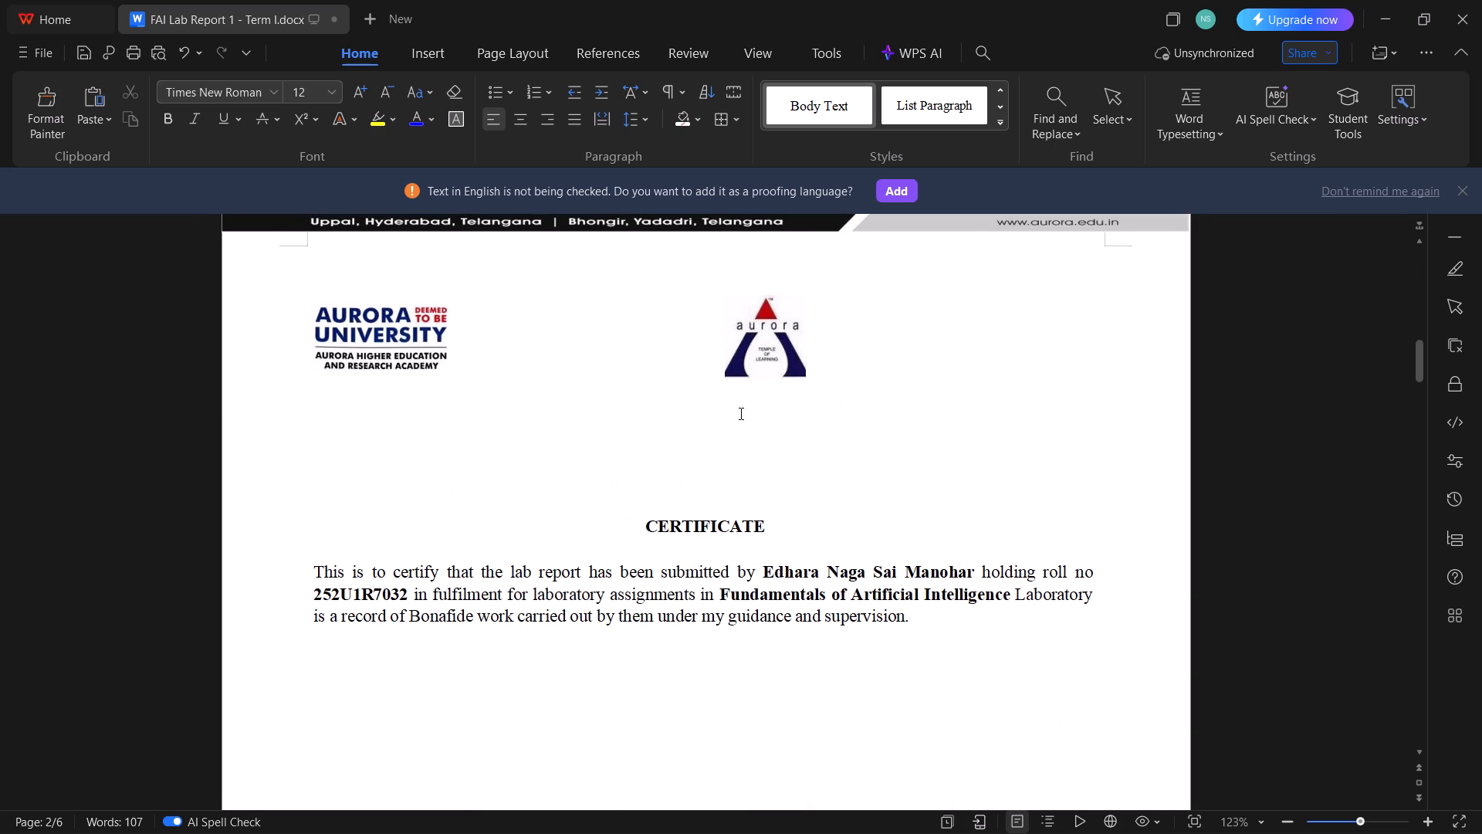
scroll(739, 412, down, 1)
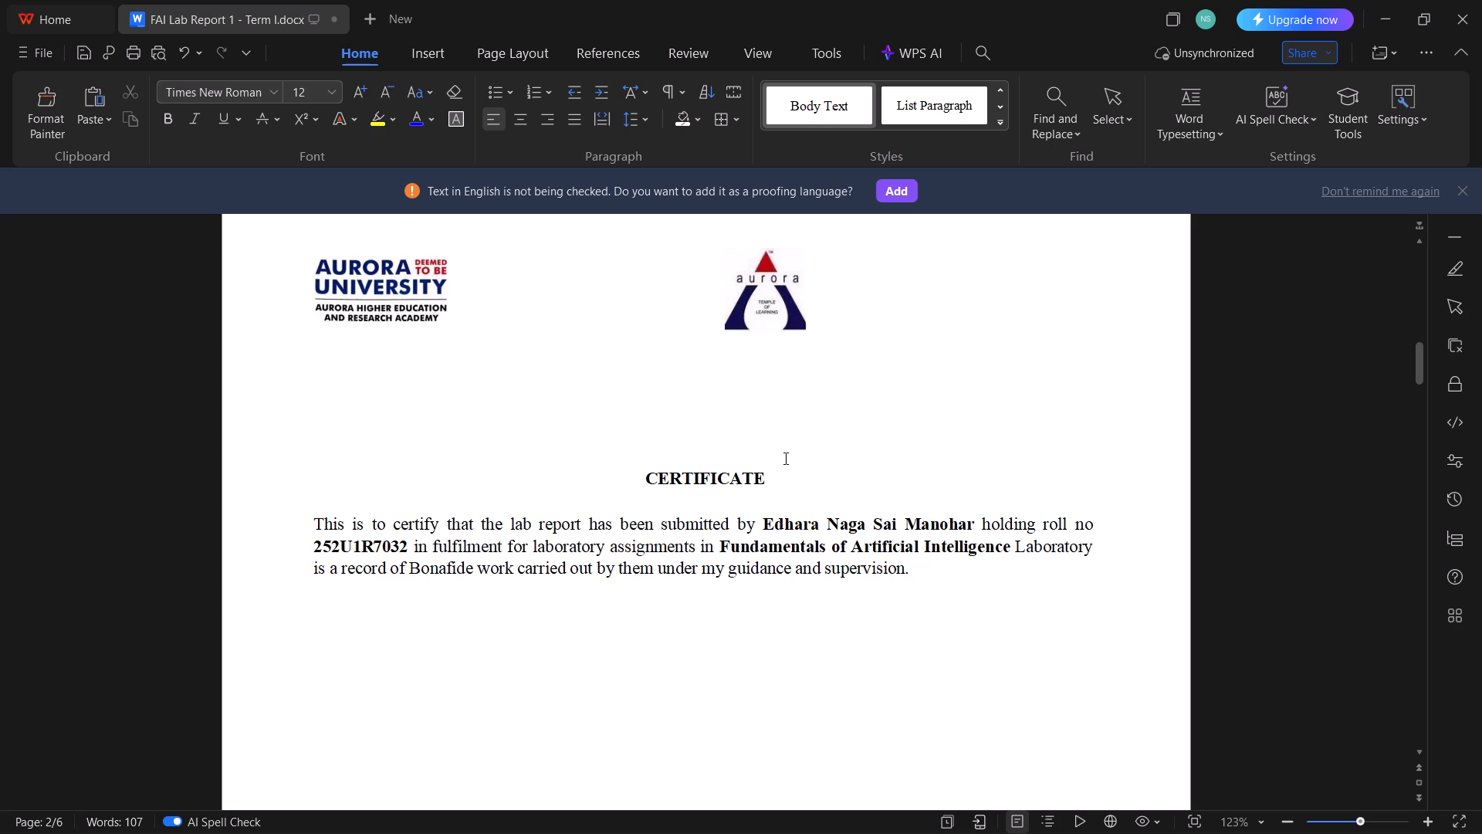
scroll(784, 458, down, 5)
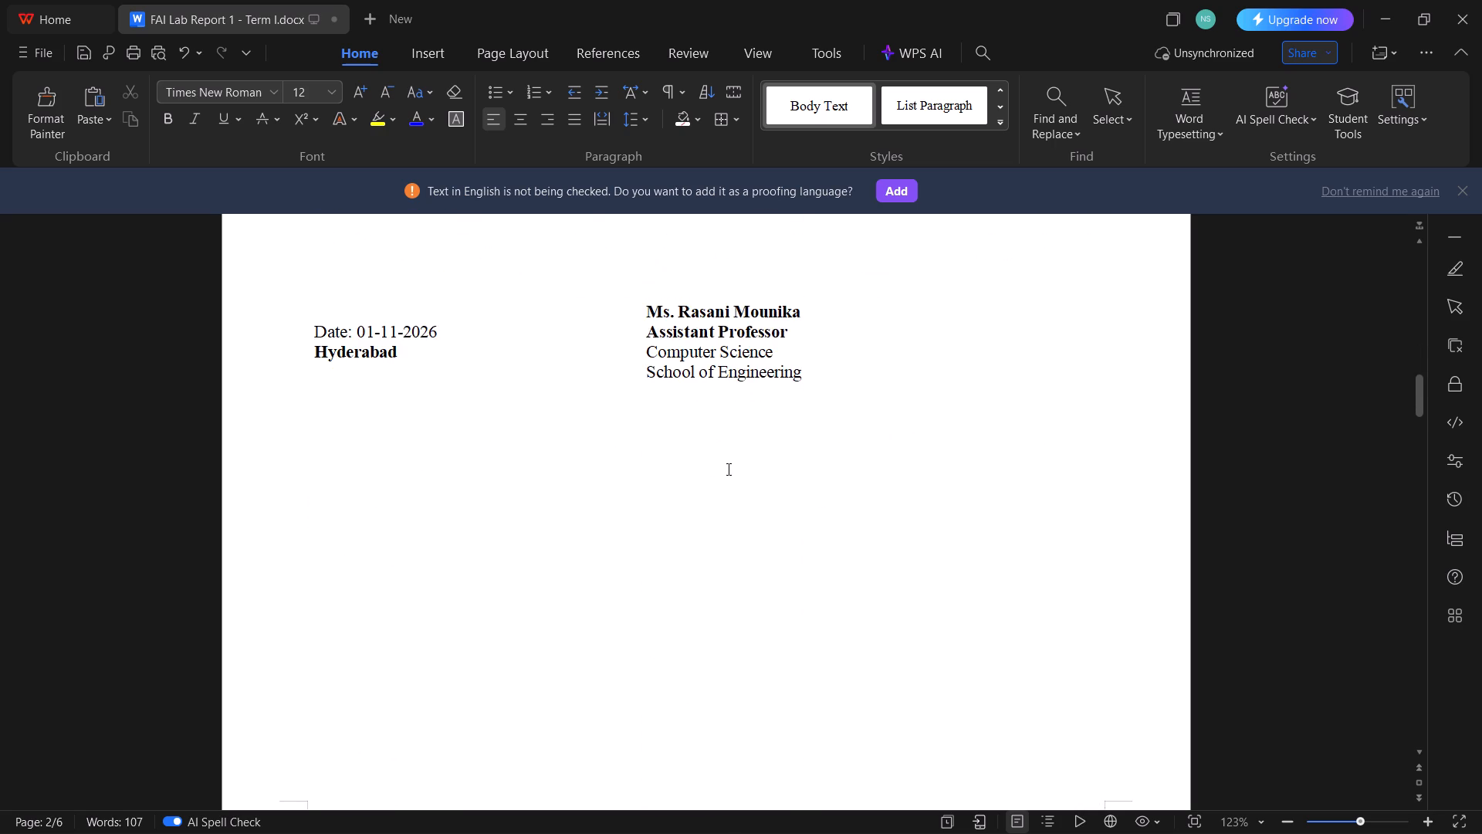
scroll(718, 461, down, 5)
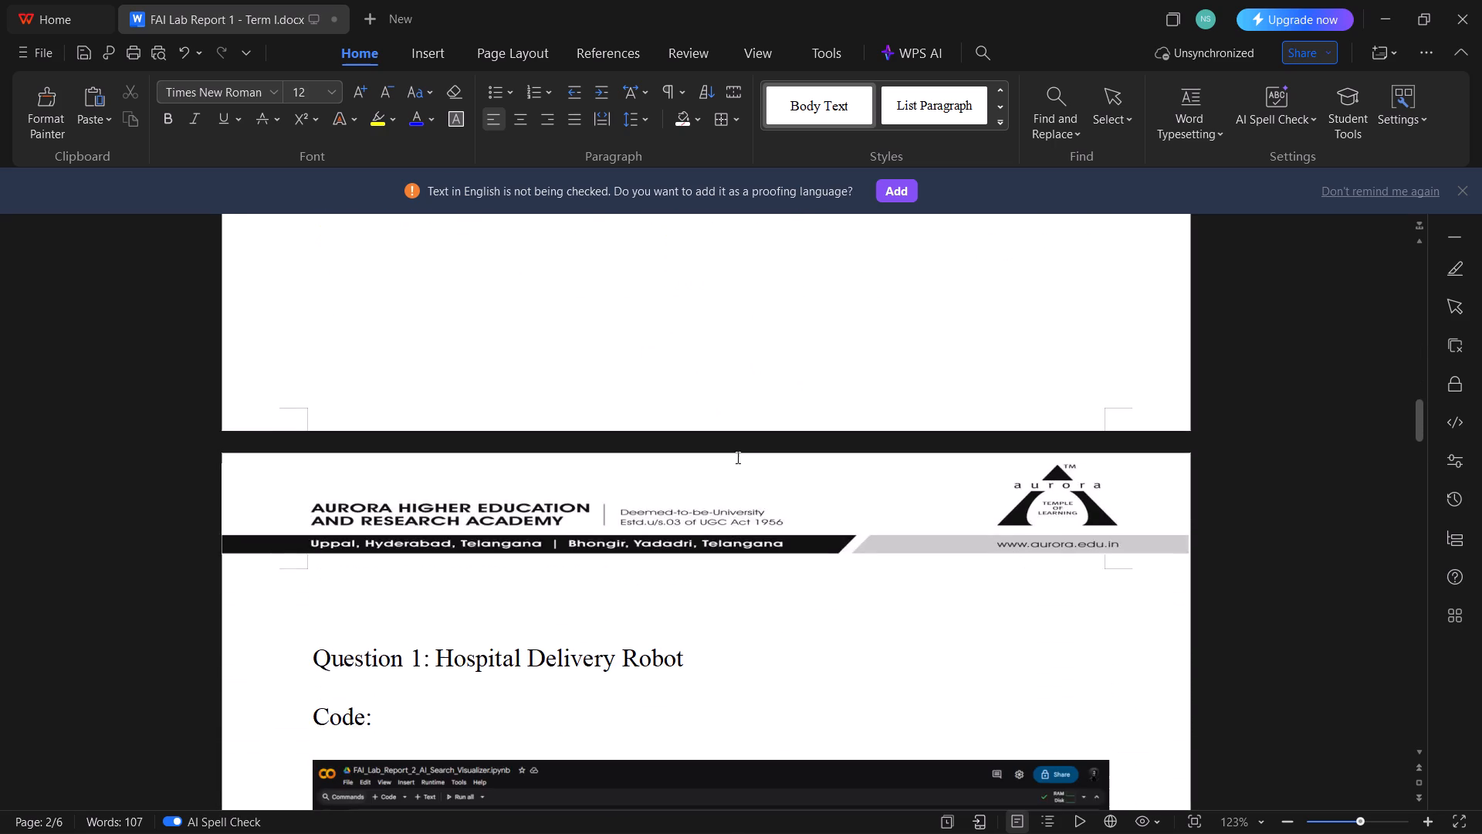
Review the Question 1 and Question 2 code, comparison and output screenshots in the report, and return to the cover page.
scroll(736, 457, down, 6)
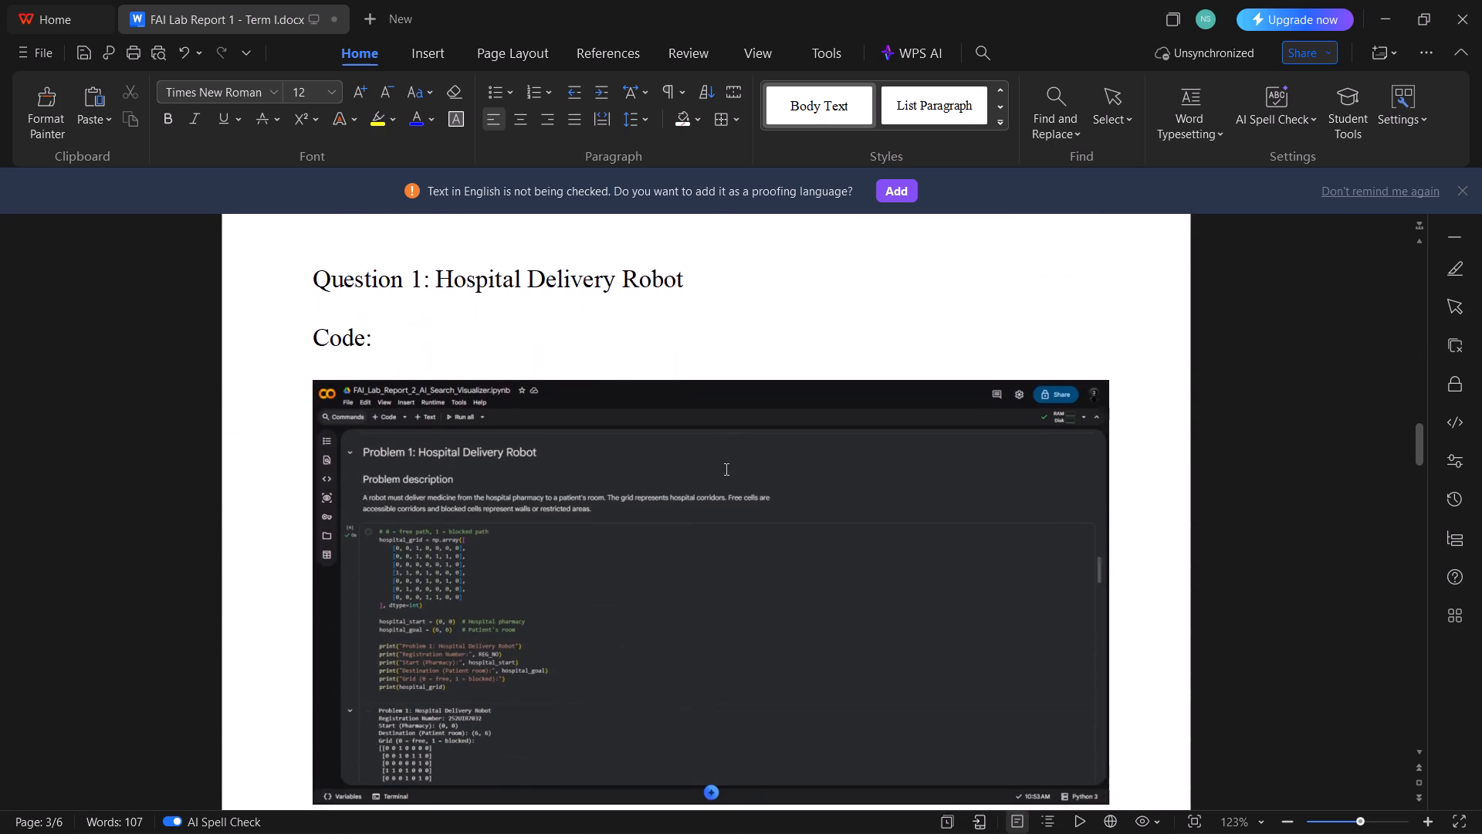
scroll(725, 469, down, 3)
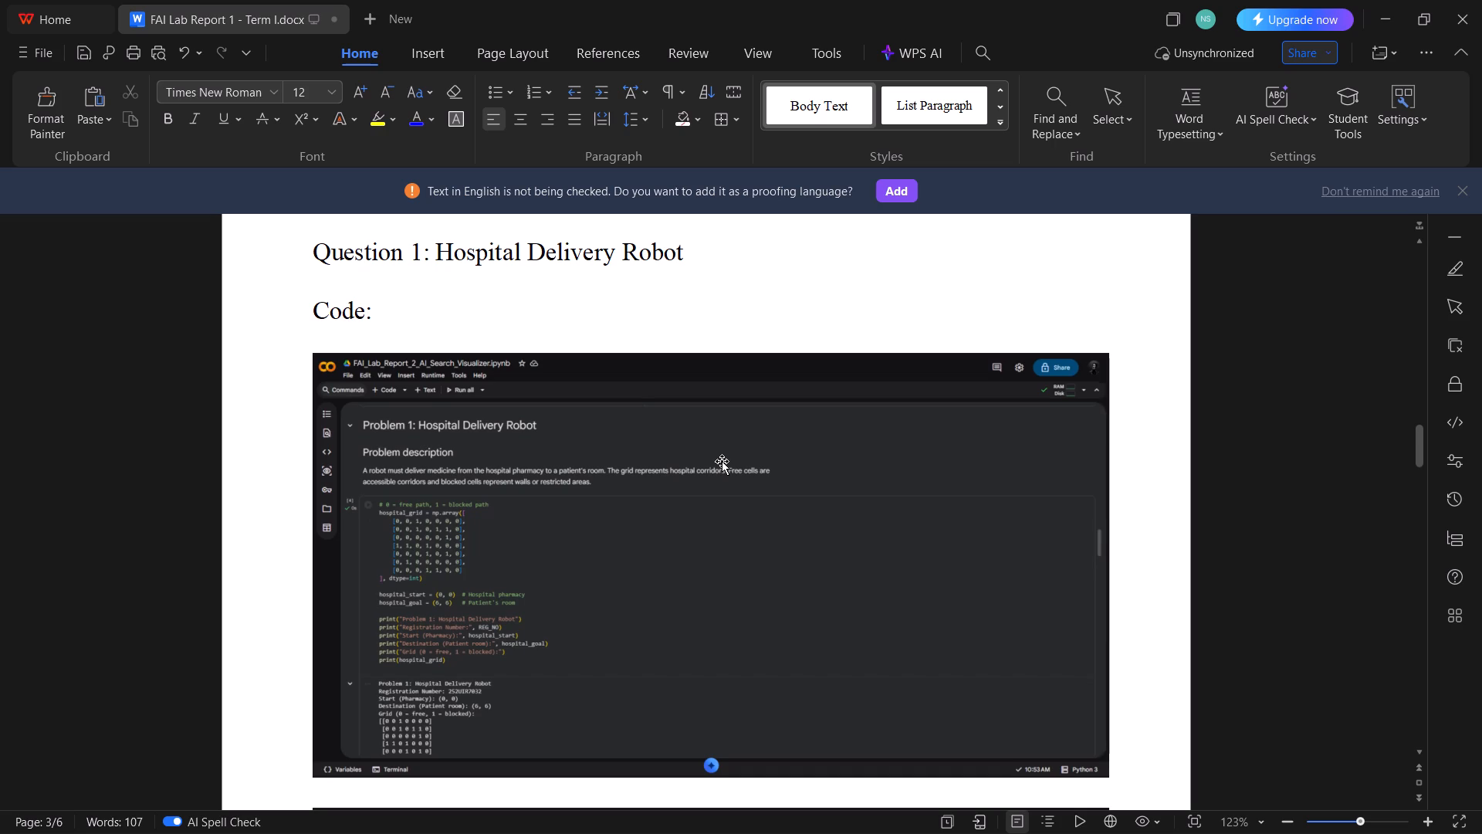
scroll(722, 461, down, 4)
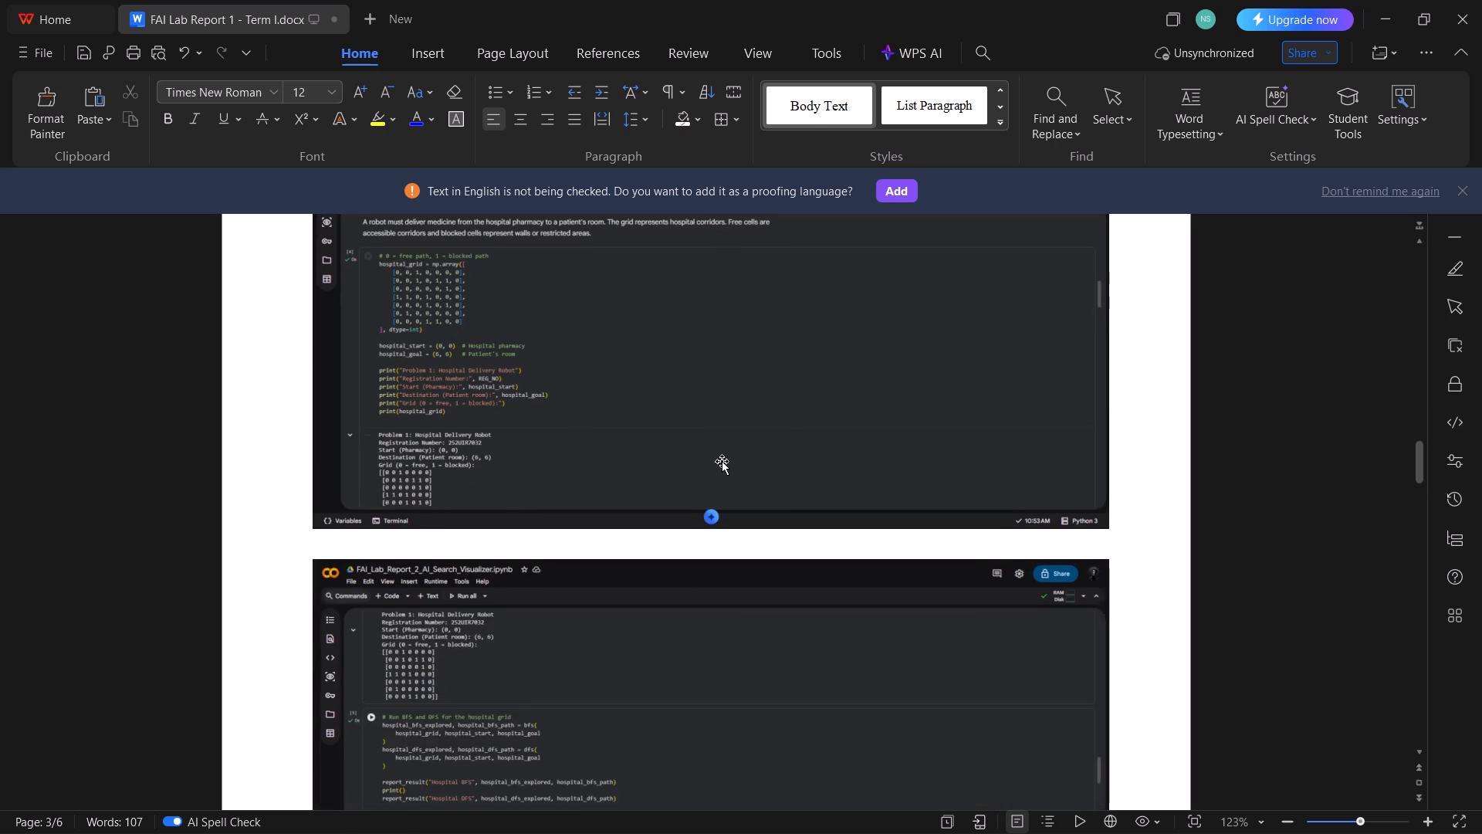
scroll(722, 461, down, 4)
scroll(722, 461, up, 1)
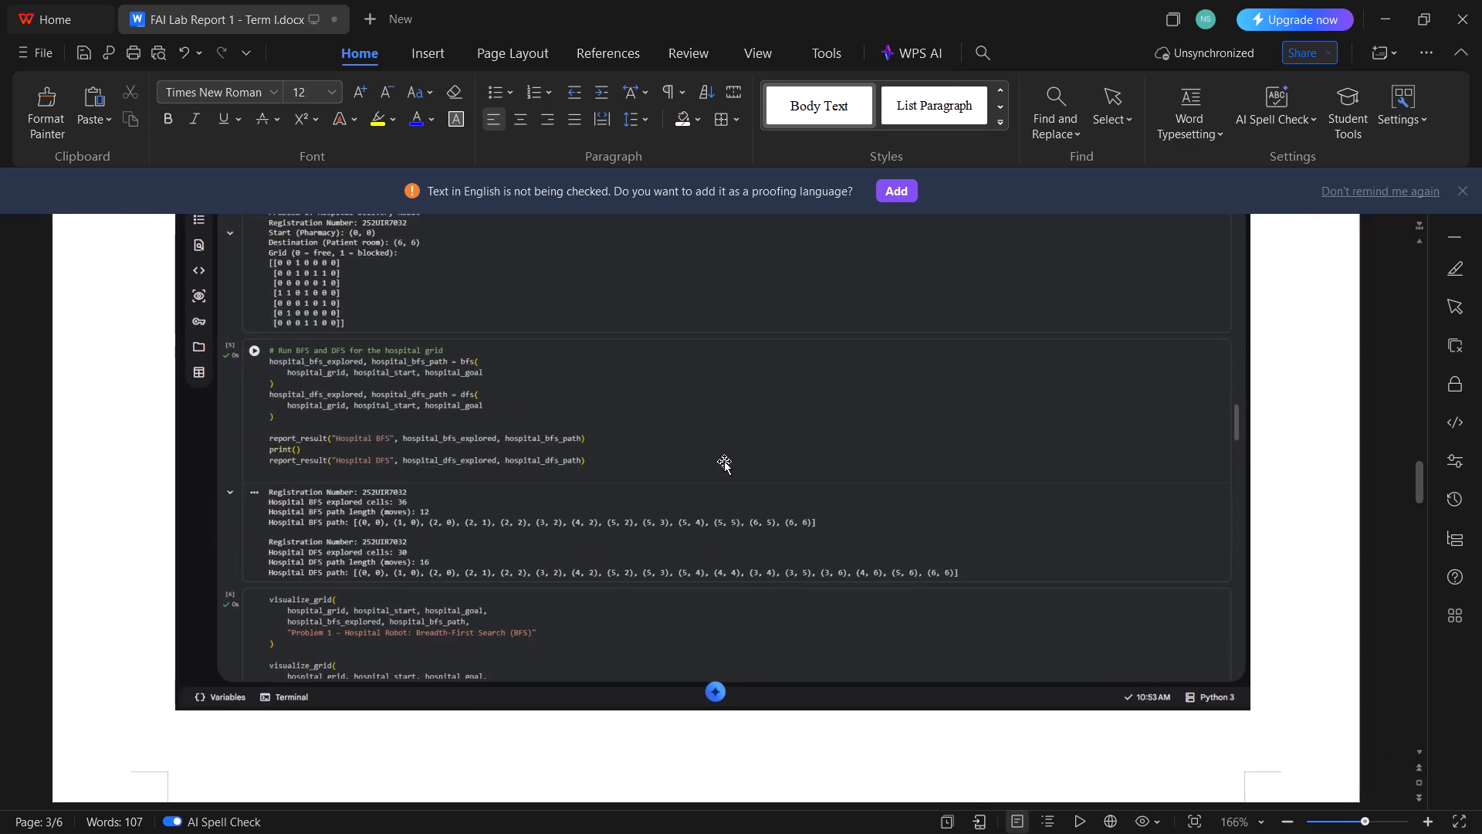
scroll(724, 461, down, 4)
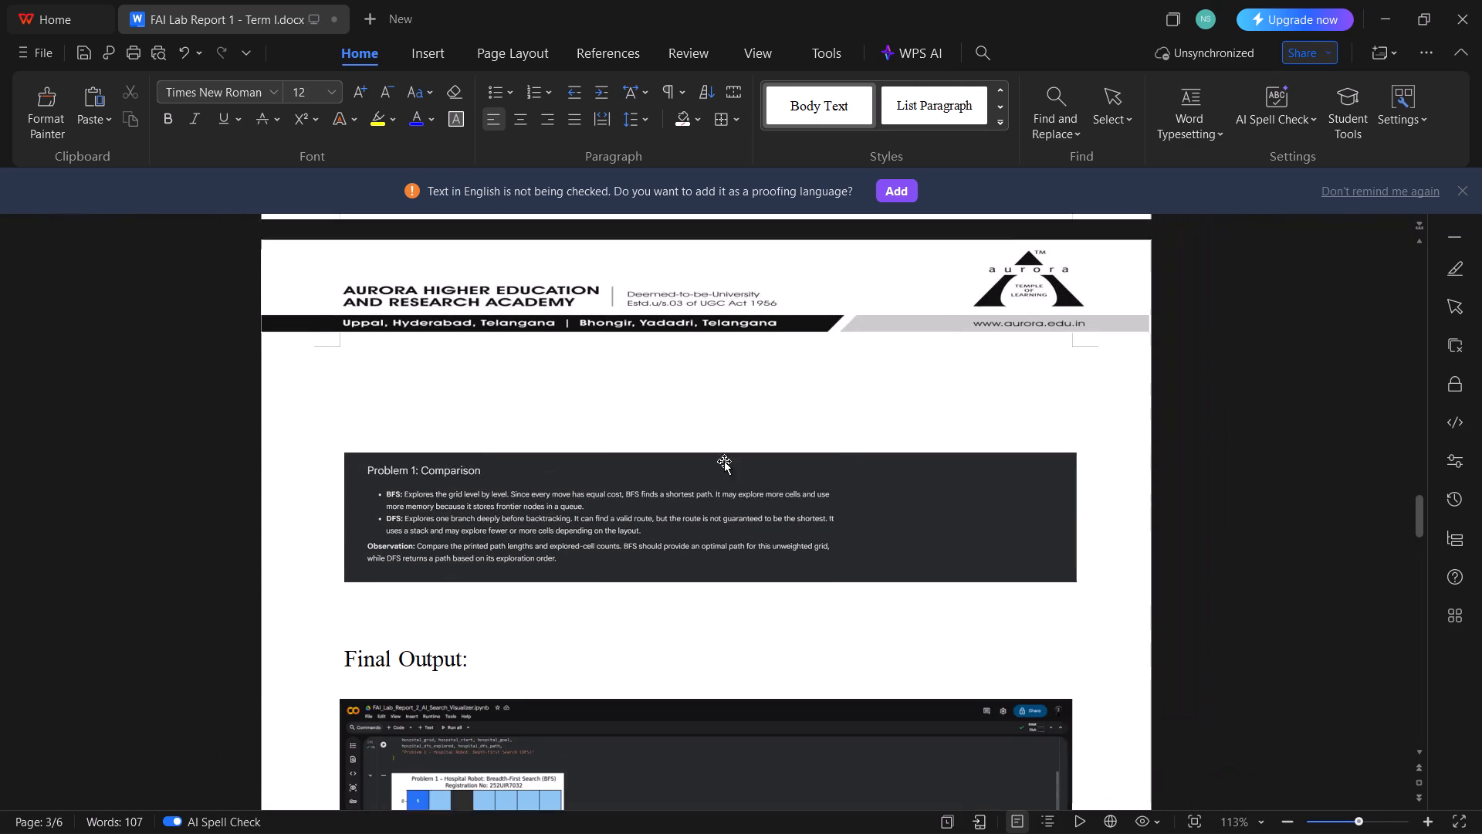
scroll(724, 461, down, 4)
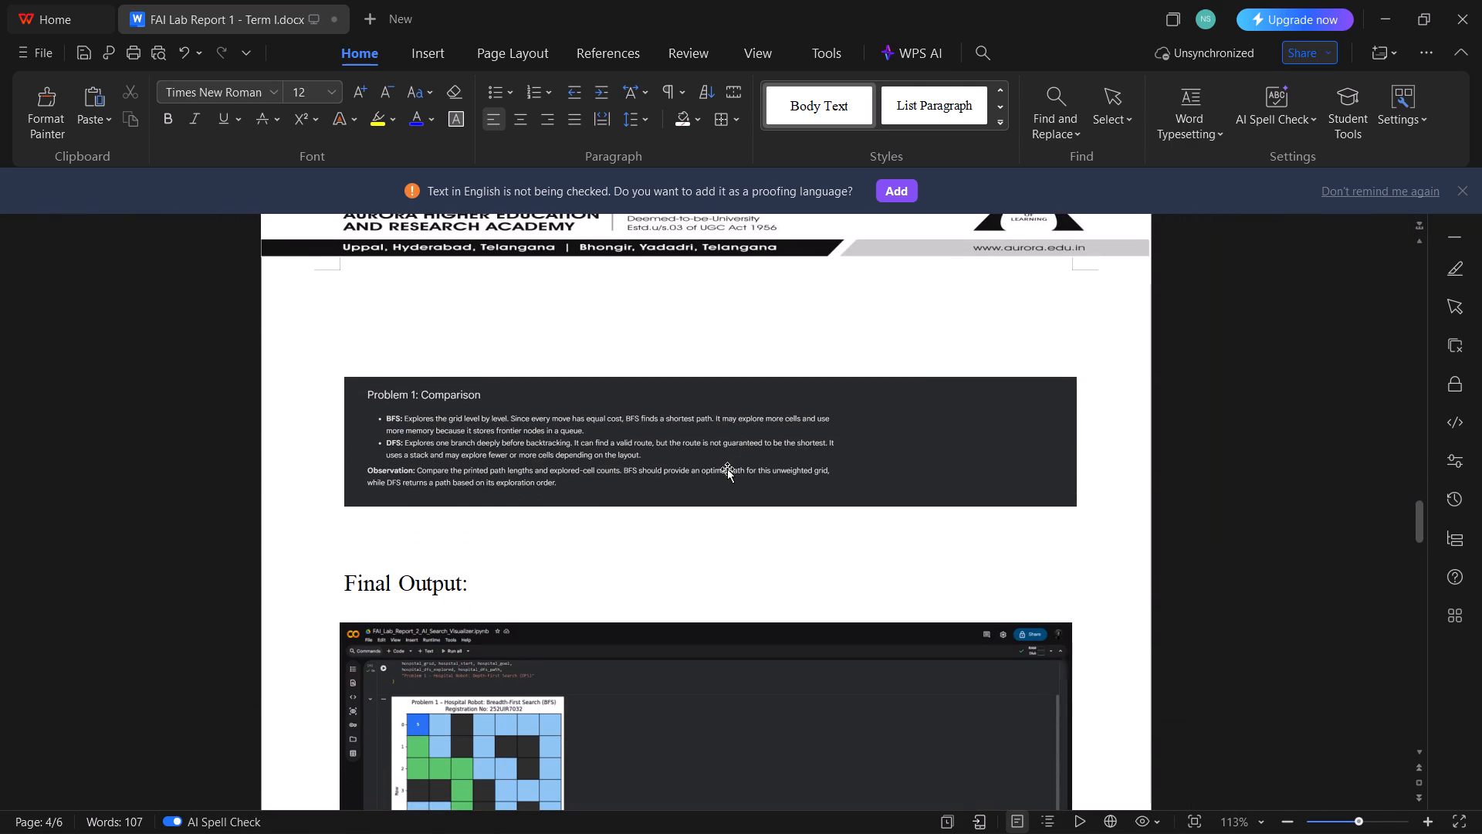
scroll(727, 469, down, 10)
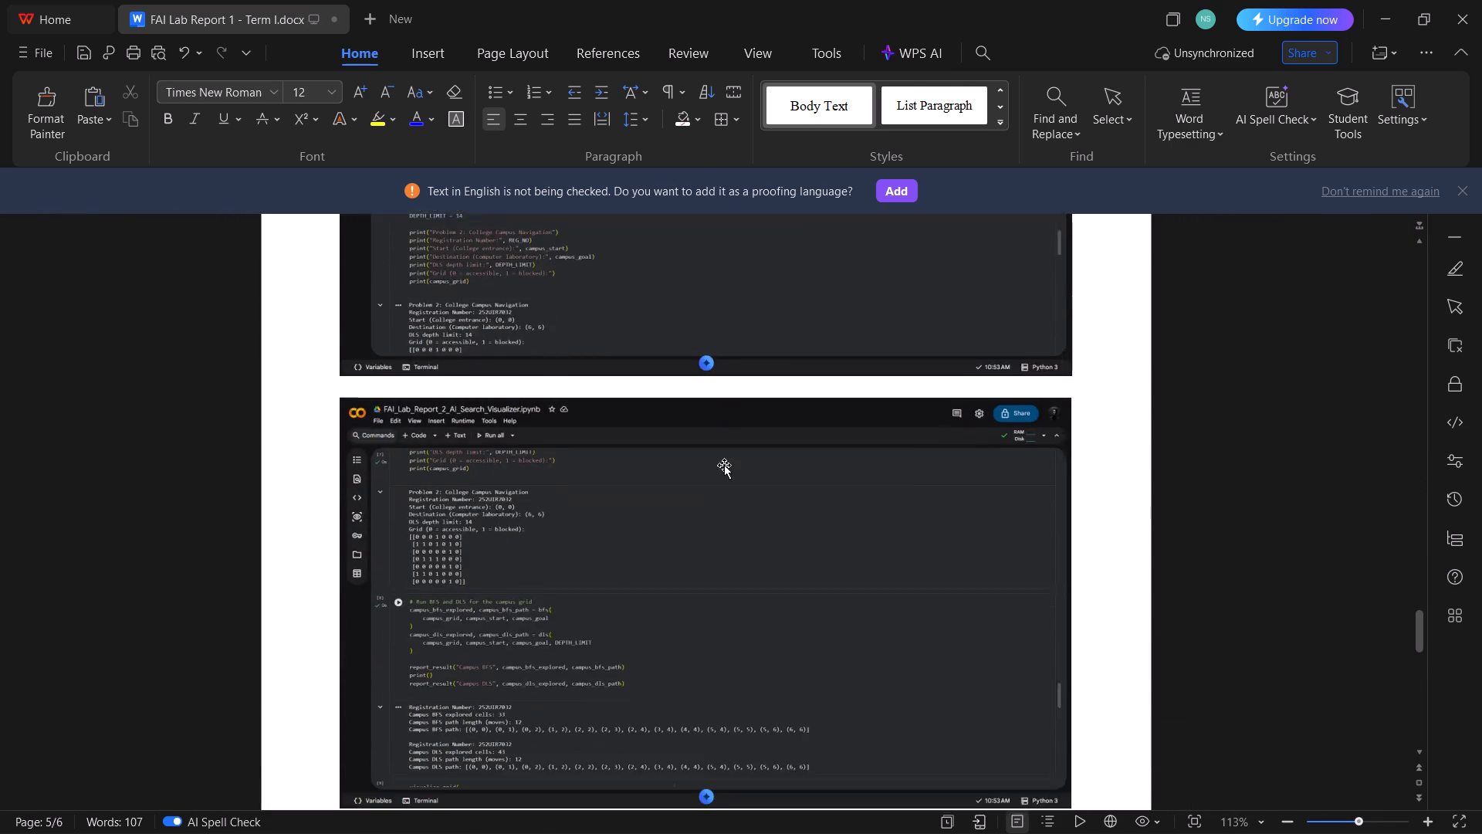
scroll(724, 466, down, 3)
scroll(724, 466, up, 9)
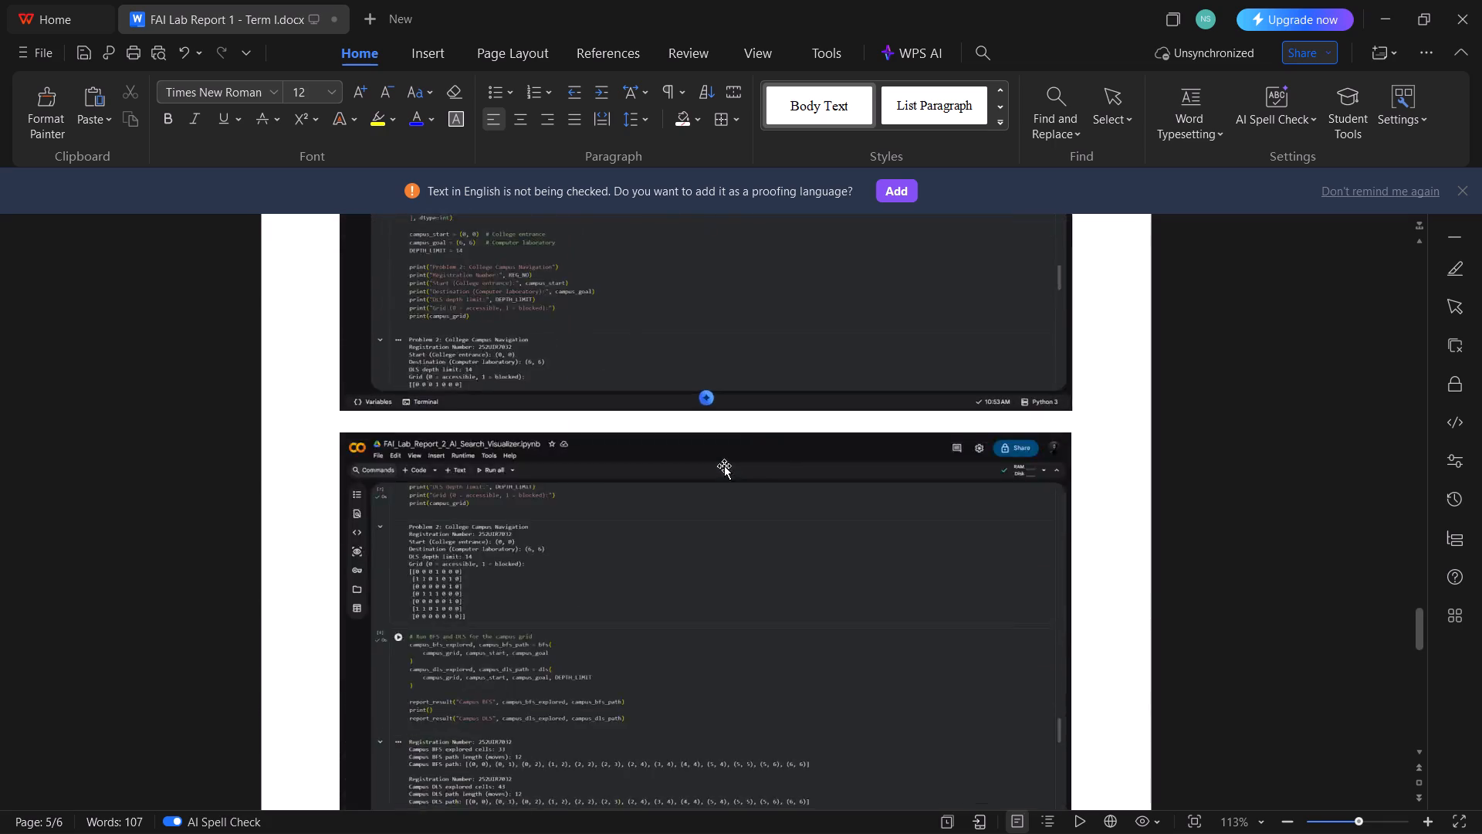
scroll(724, 466, up, 15)
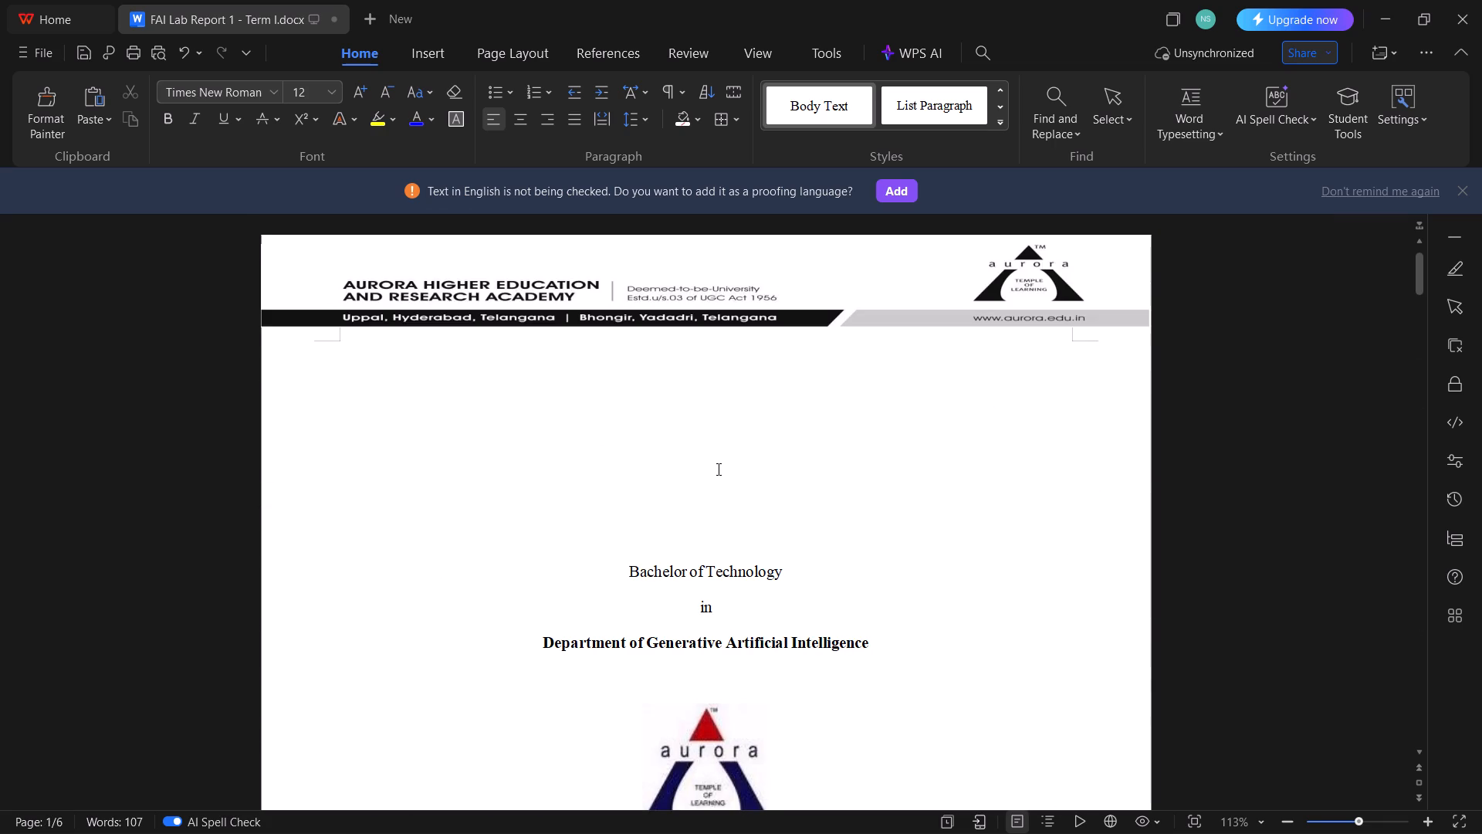
Save the FAI Lab Report 1 - Term I document and close WPS Office.
click(669, 515)
key(ctrl+s)
click(1481, 0)
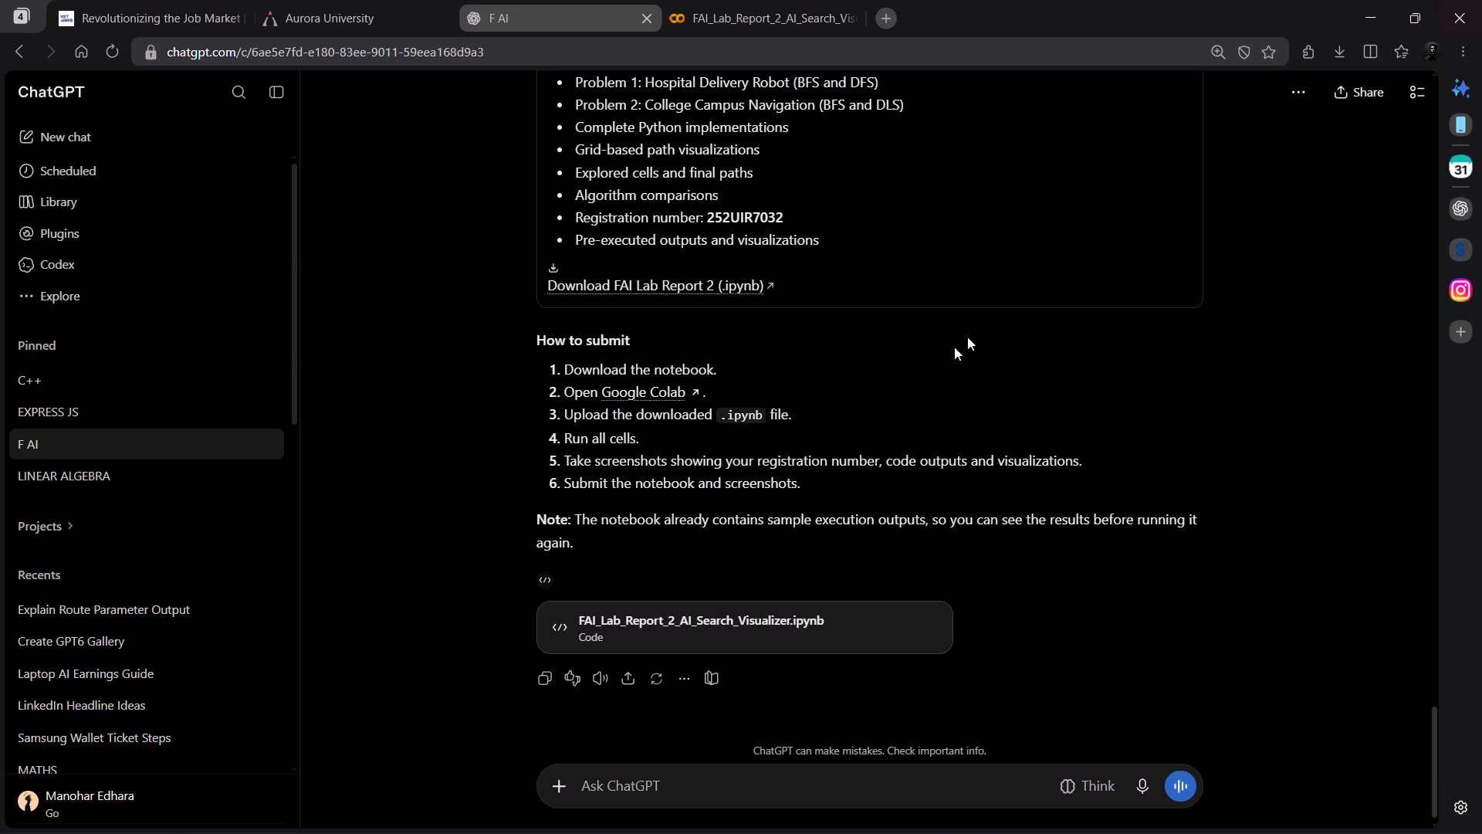
Reopen the FAI Lab Report 1 - Term I DOCX from the Downloads folder, check its saved pages, and close it.
key(alt+Tab)
key(alt+Tab)
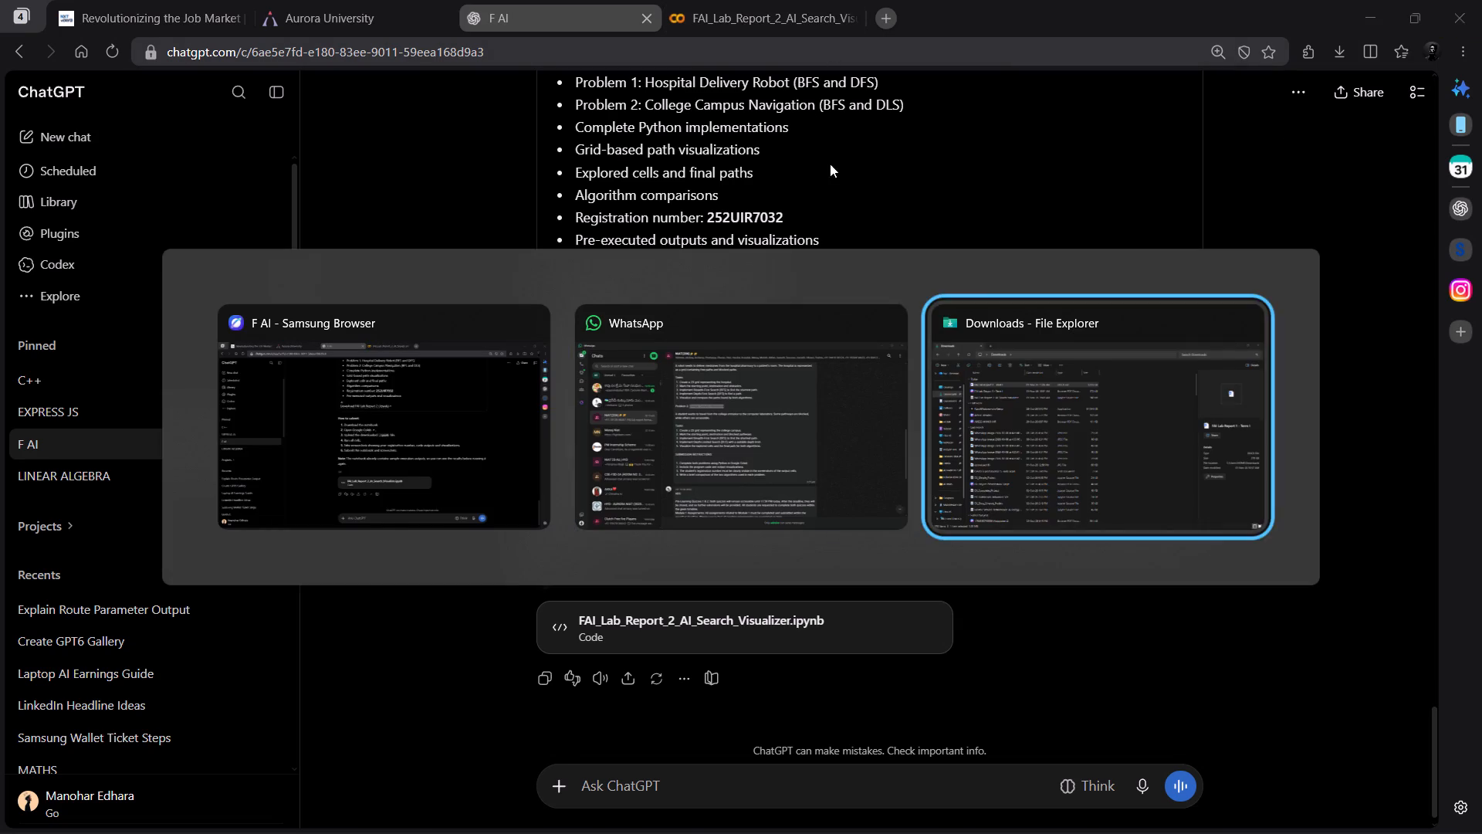
click(1145, 344)
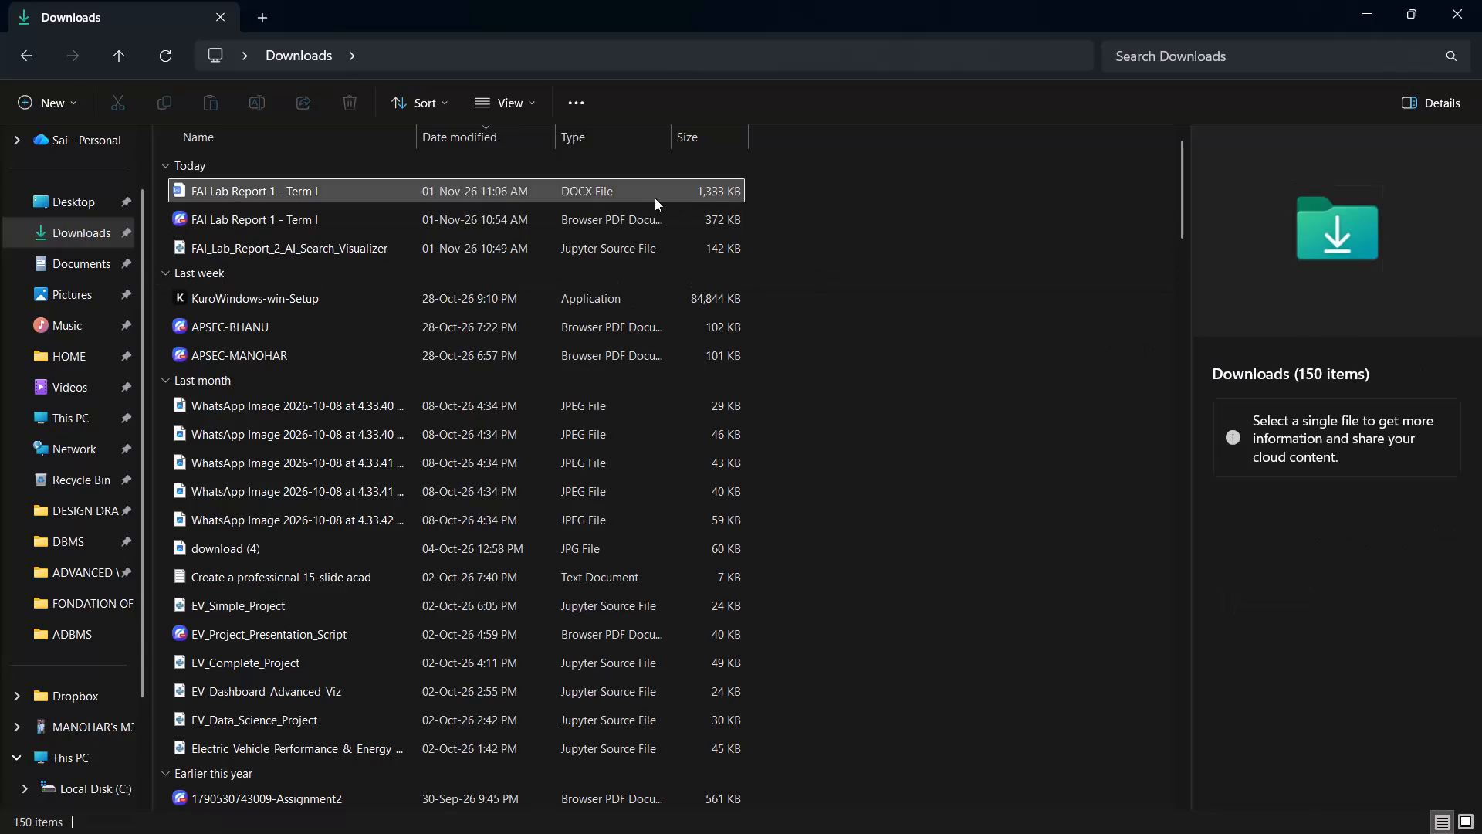
double_click(655, 198)
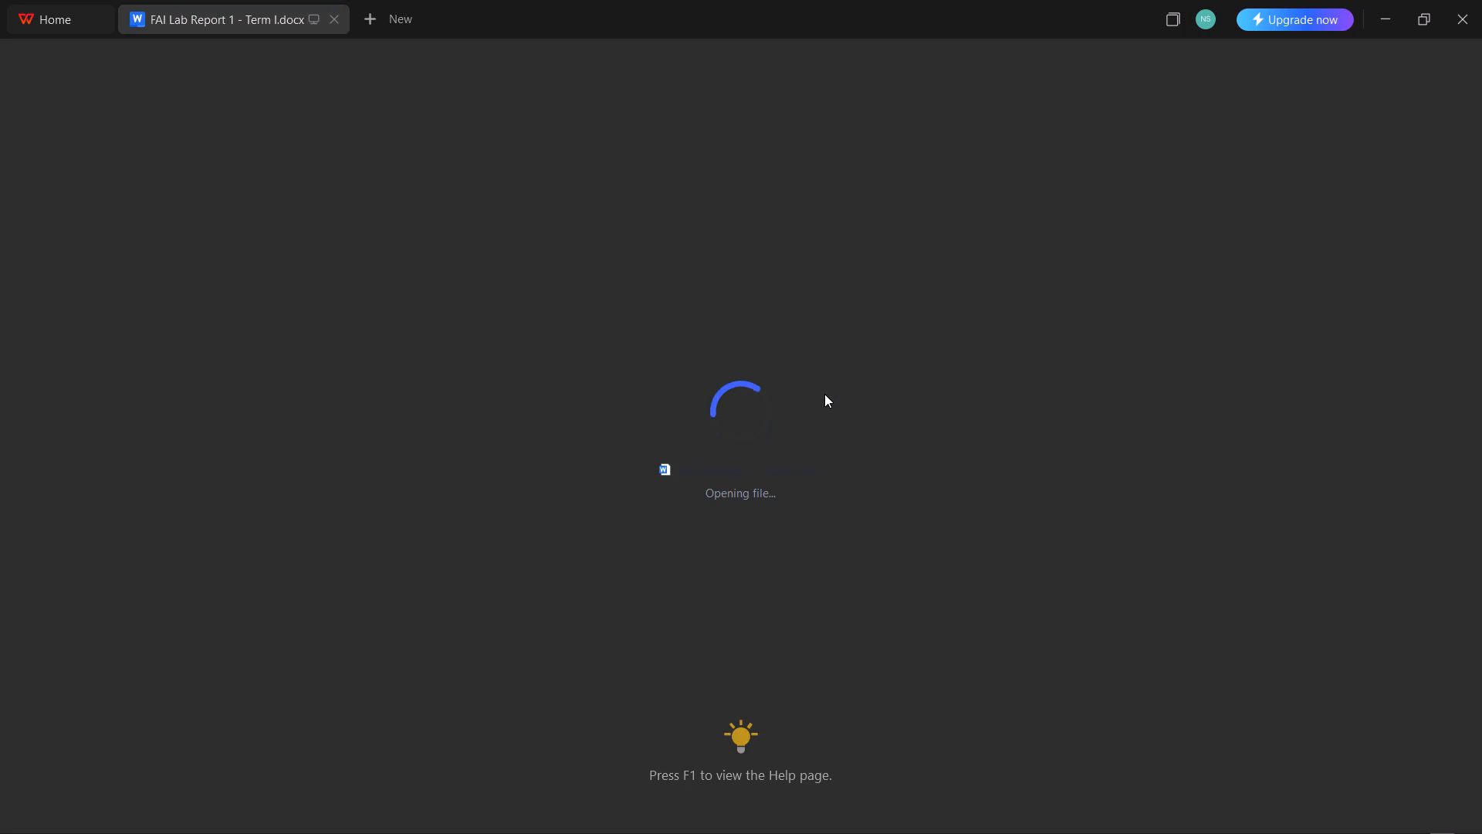
scroll(818, 399, down, 17)
scroll(817, 399, down, 6)
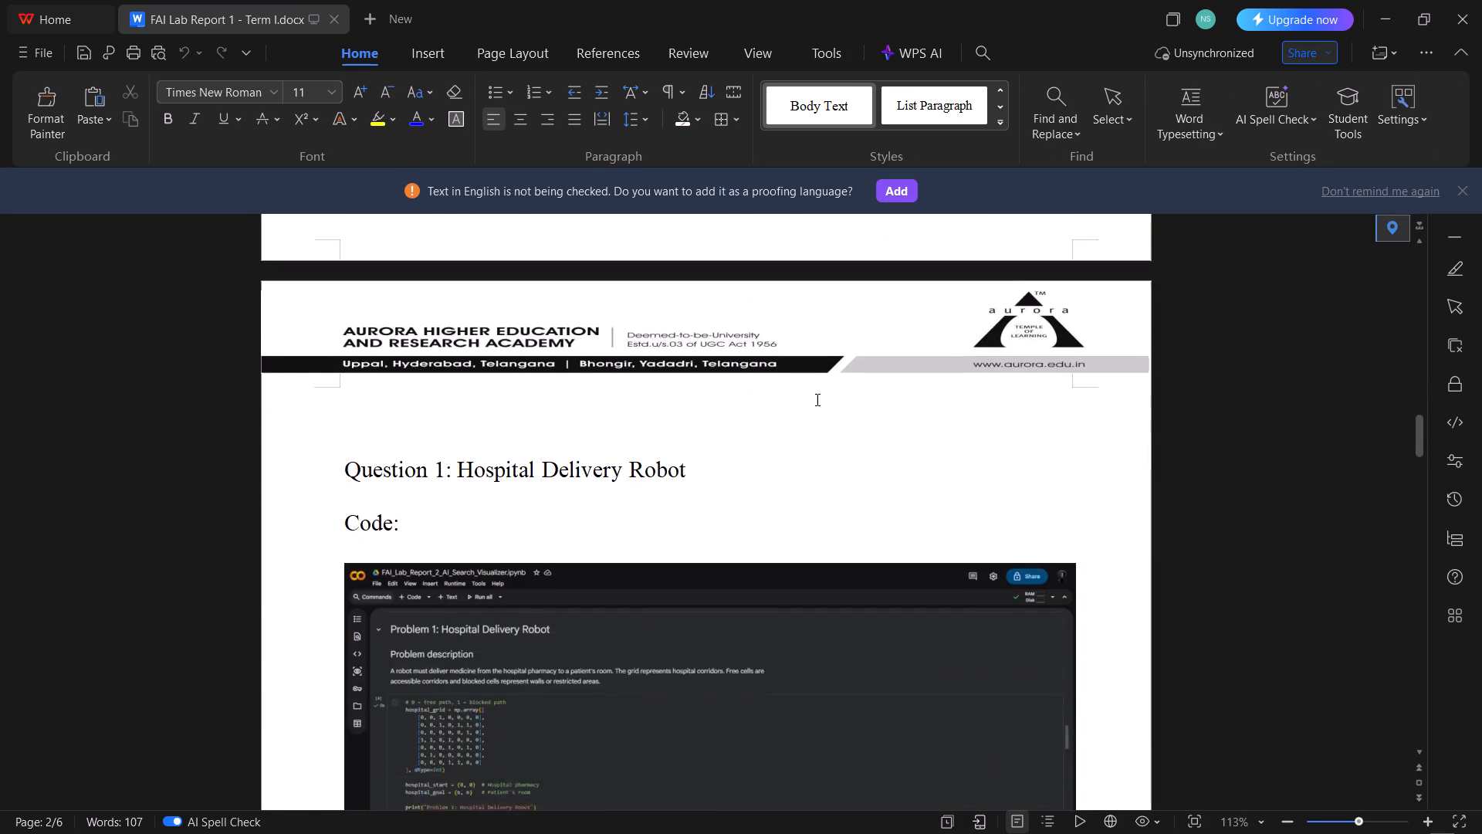
scroll(816, 399, down, 2)
scroll(1383, 143, down, 3)
scroll(1411, 19, down, 5)
click(1457, 13)
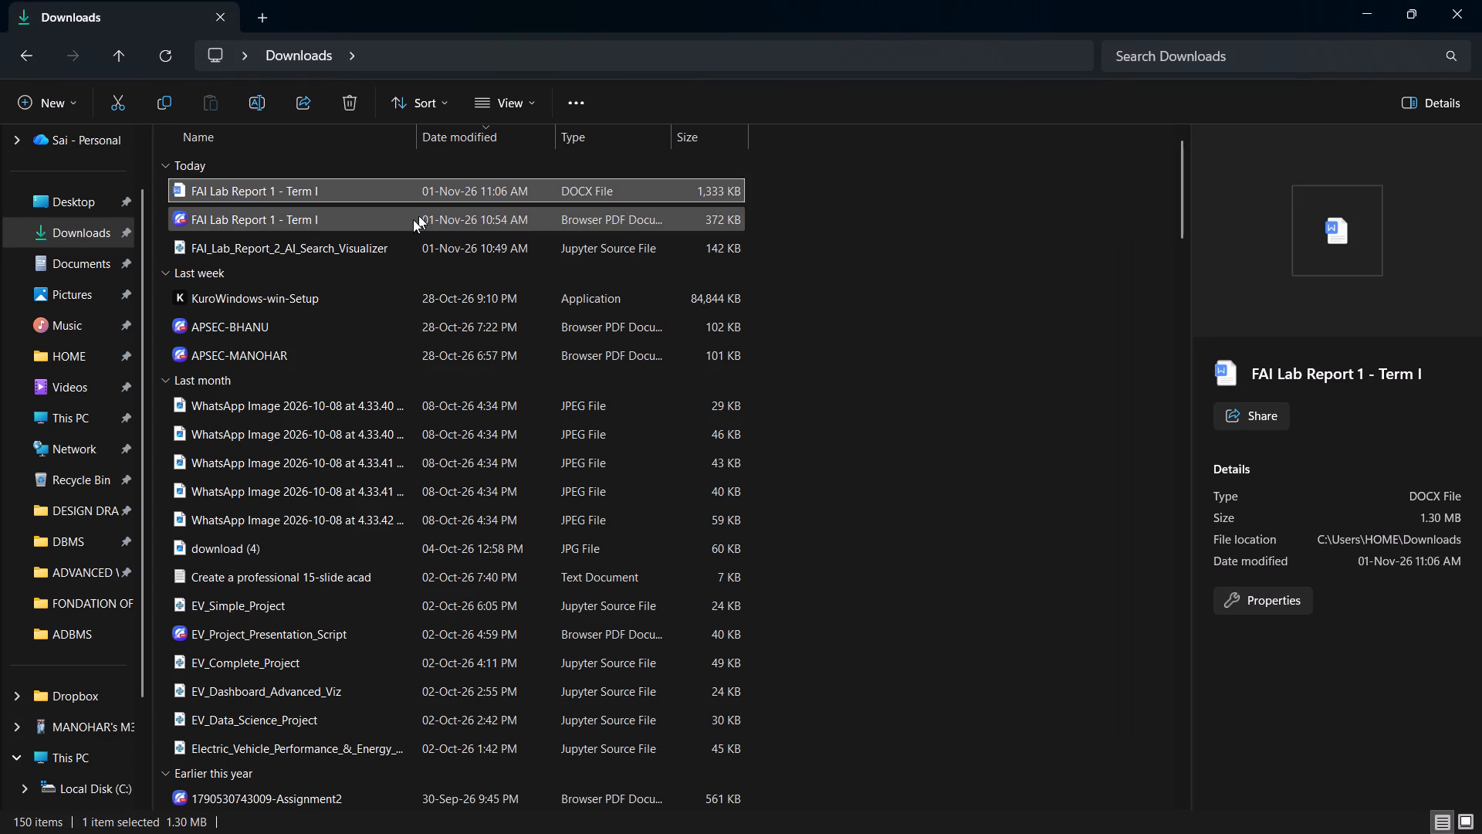
Inspect the file details of the FAI Lab Report 1 - Term I PDF in Downloads and return to the browser.
click(411, 222)
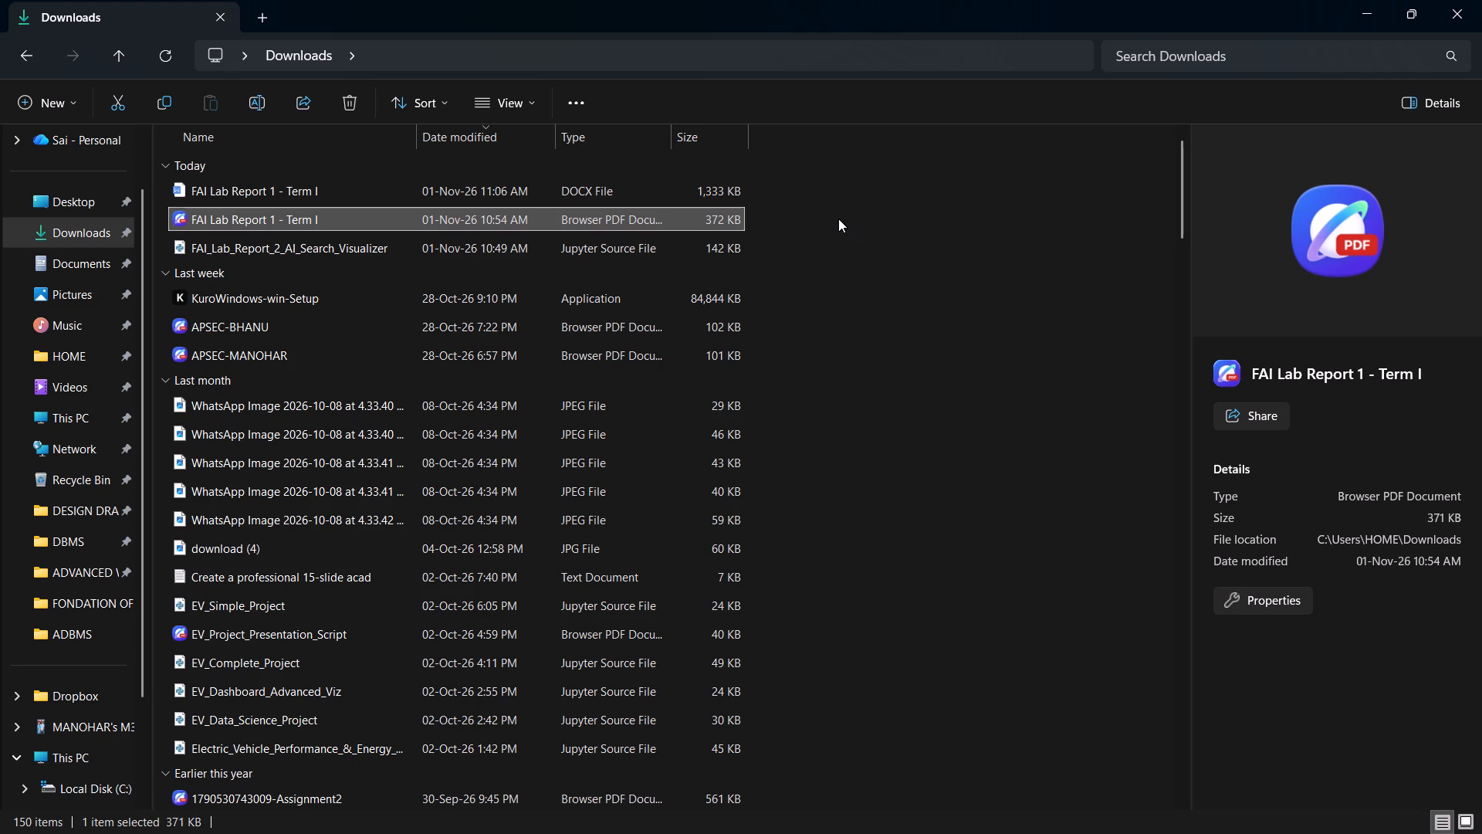
click(1369, 12)
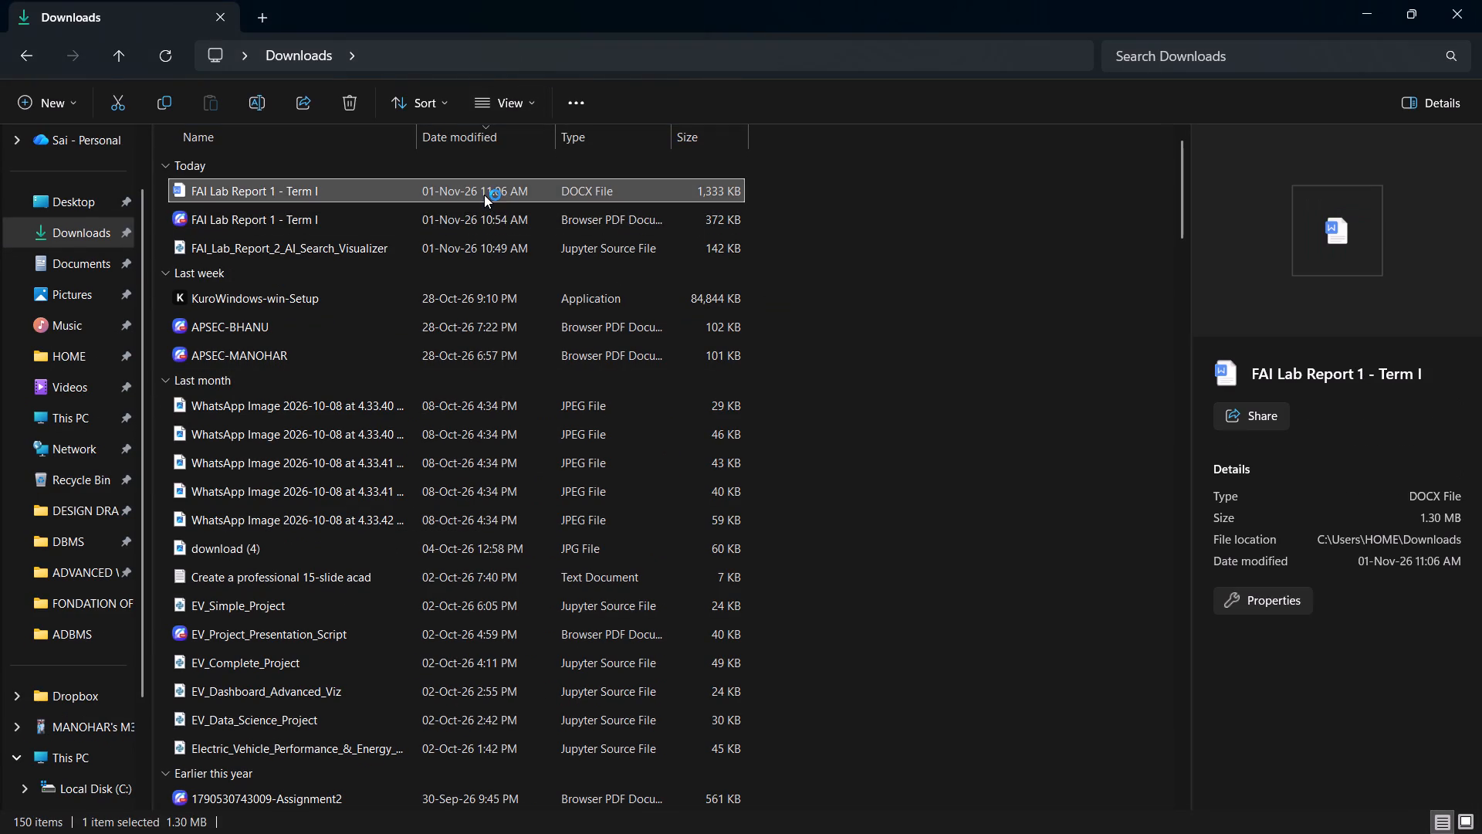
click(381, 13)
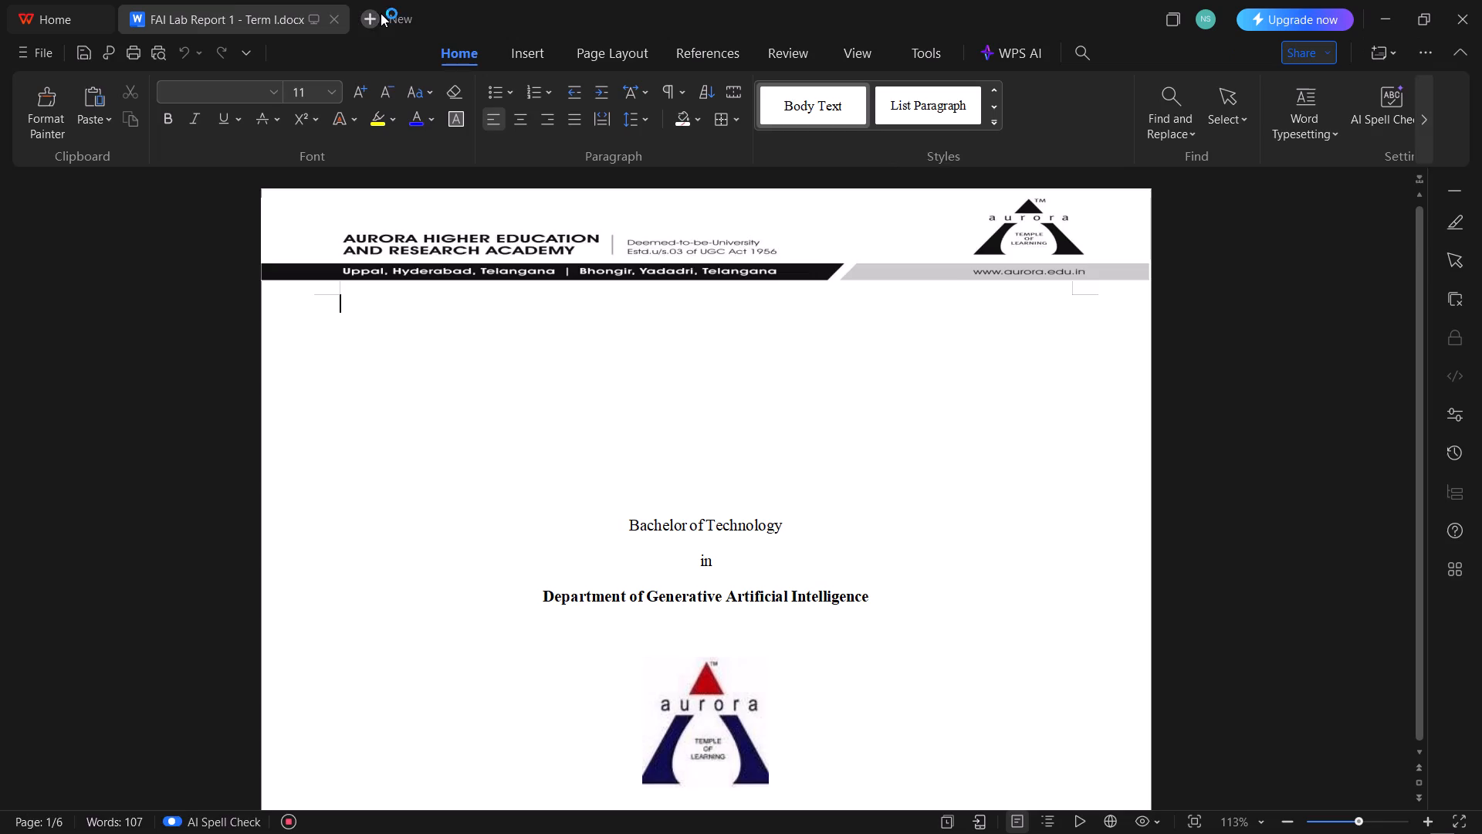
click(315, 236)
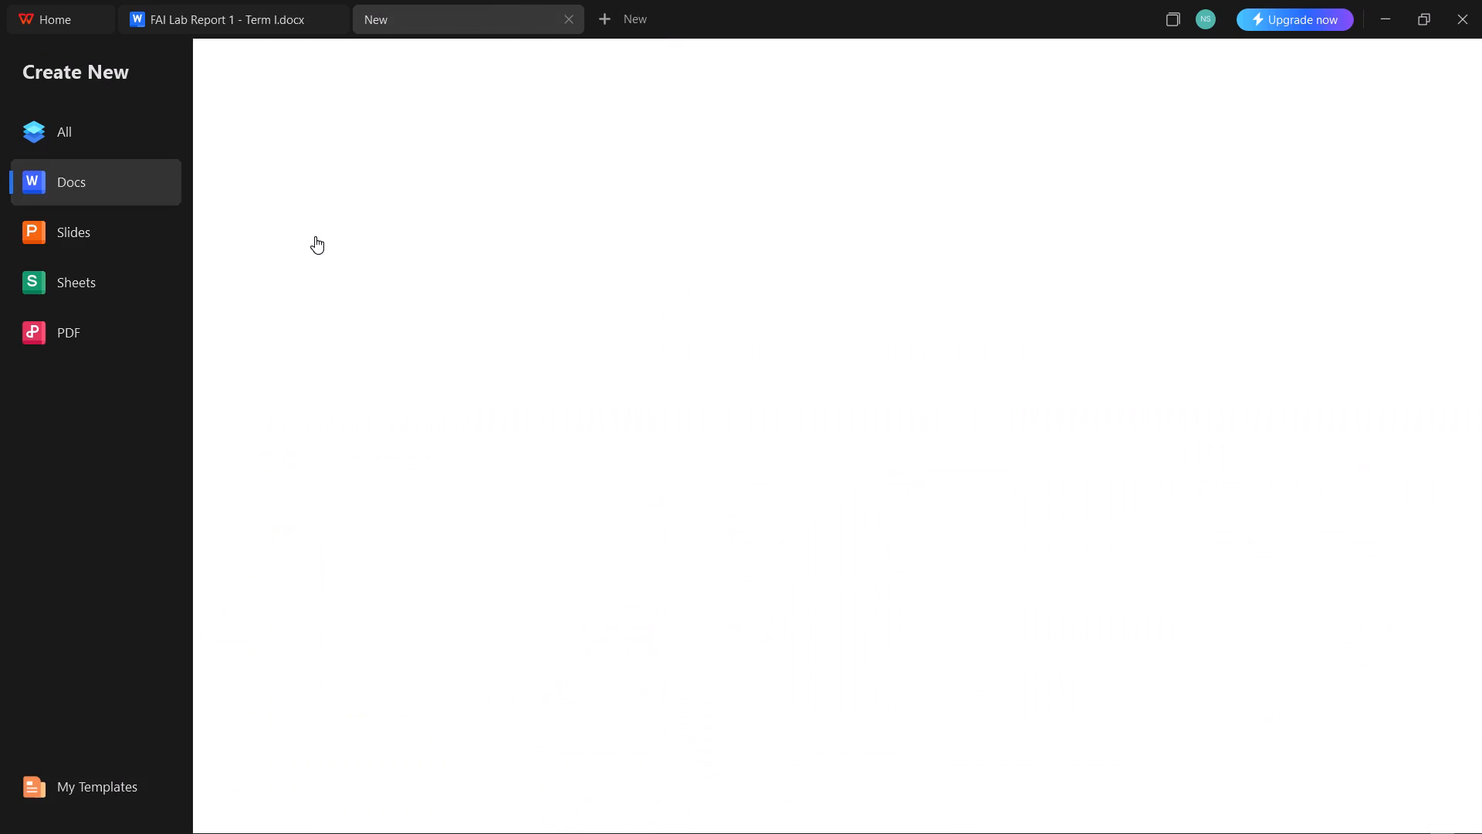
click(239, 0)
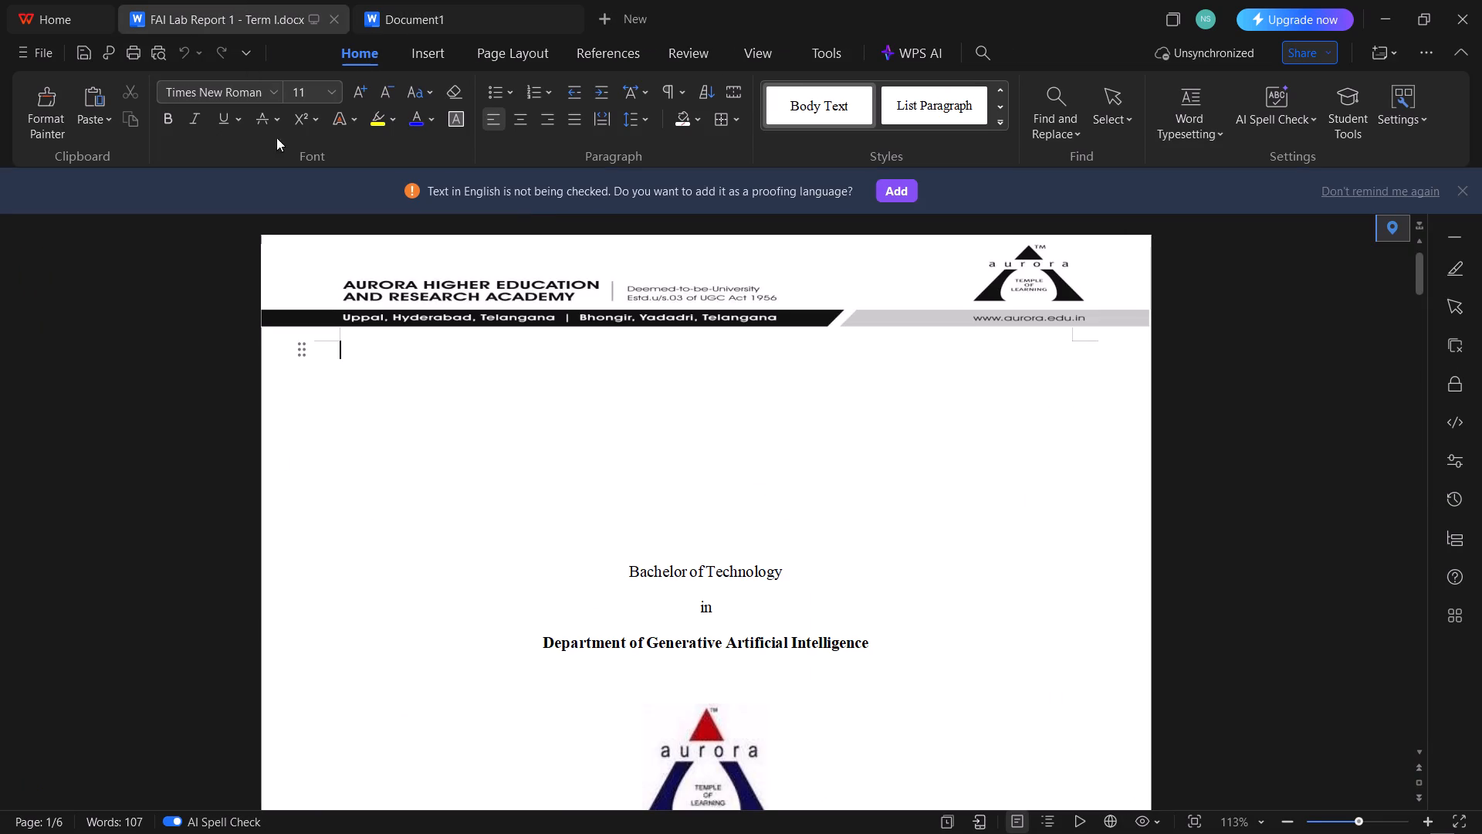
key(ctrl+a)
key(ctrl+c)
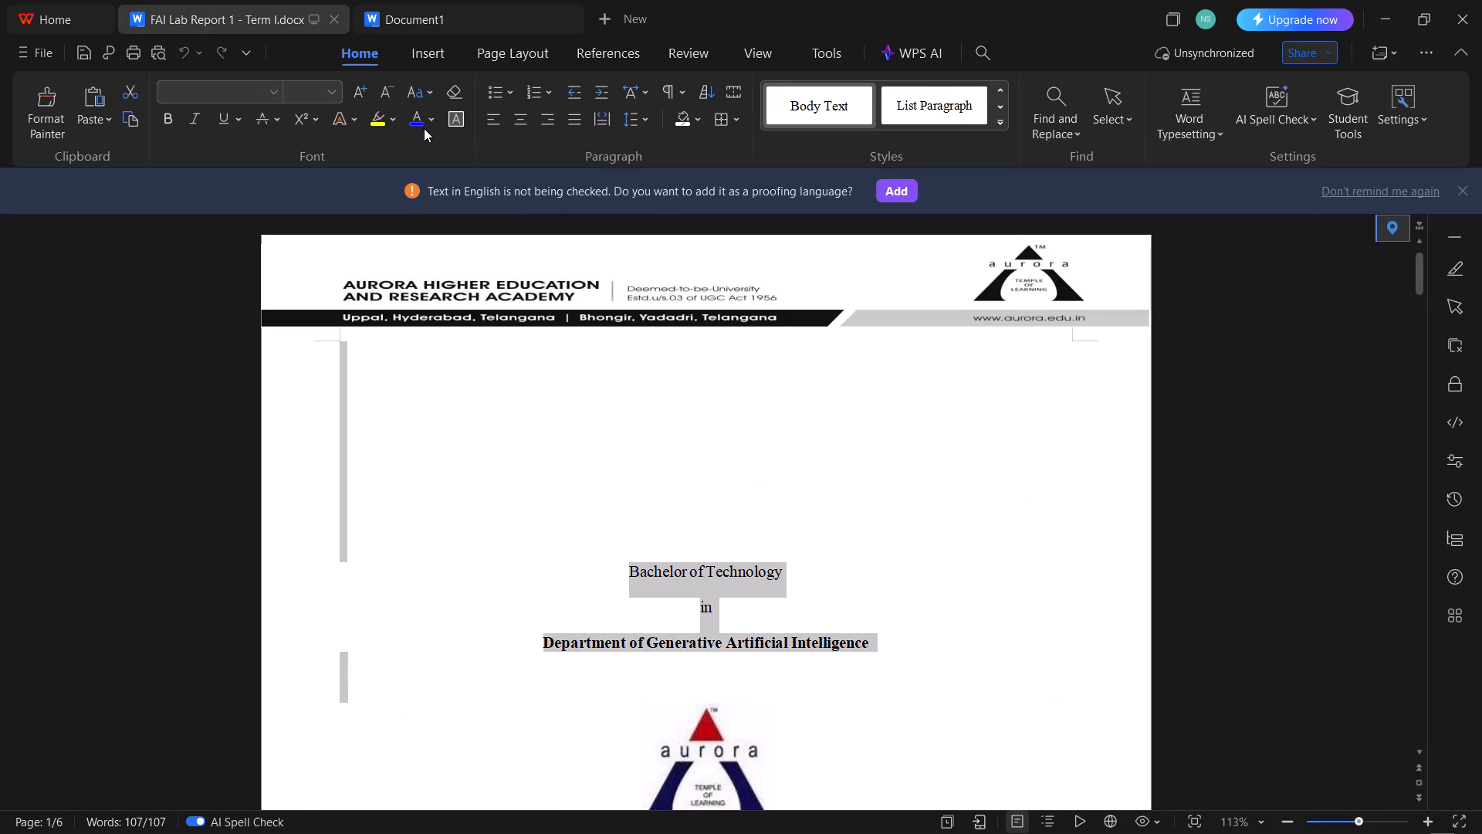
click(411, 2)
key(ctrl+v)
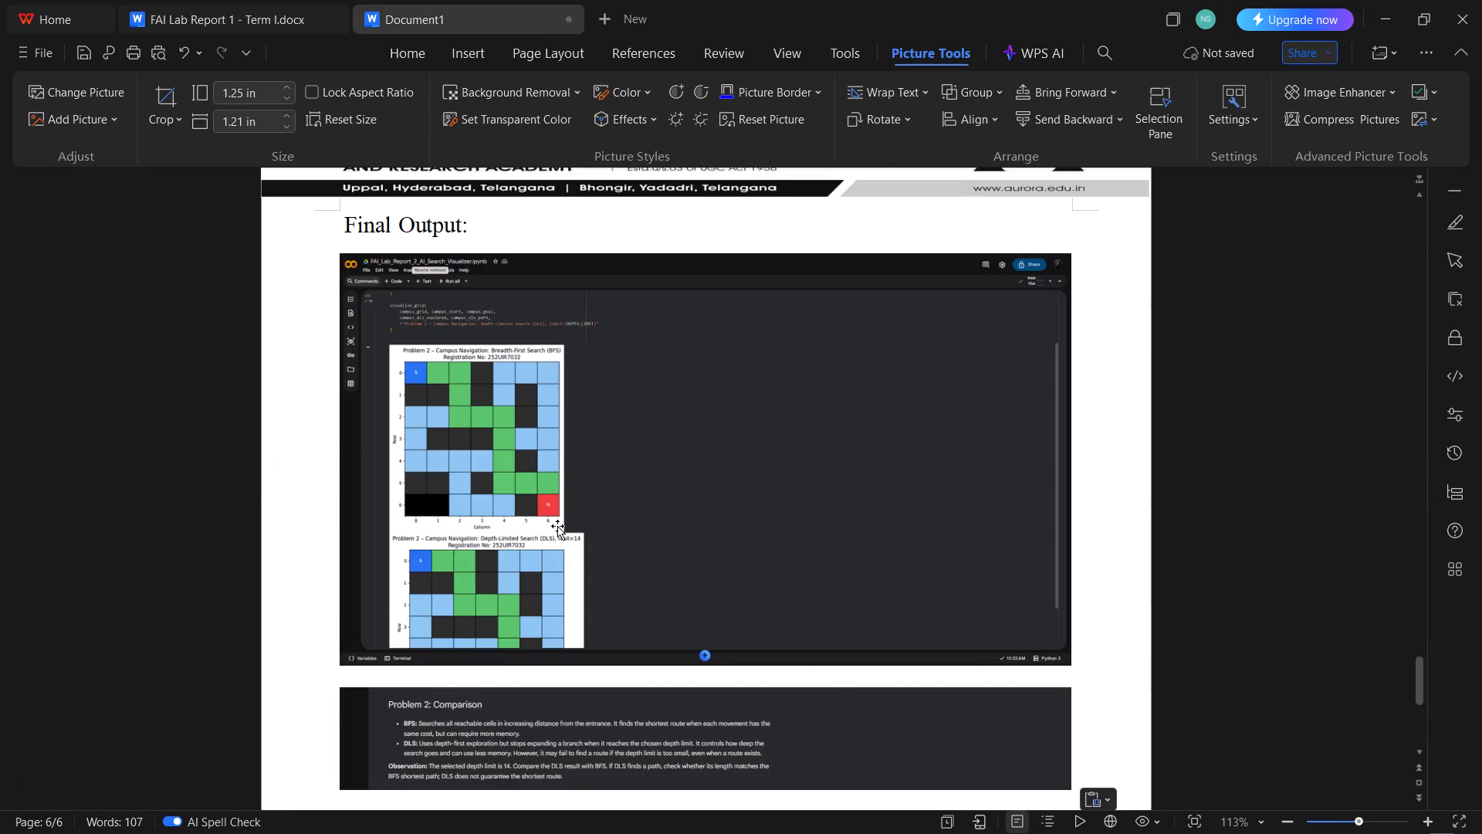
scroll(558, 525, up, 20)
scroll(558, 525, up, 11)
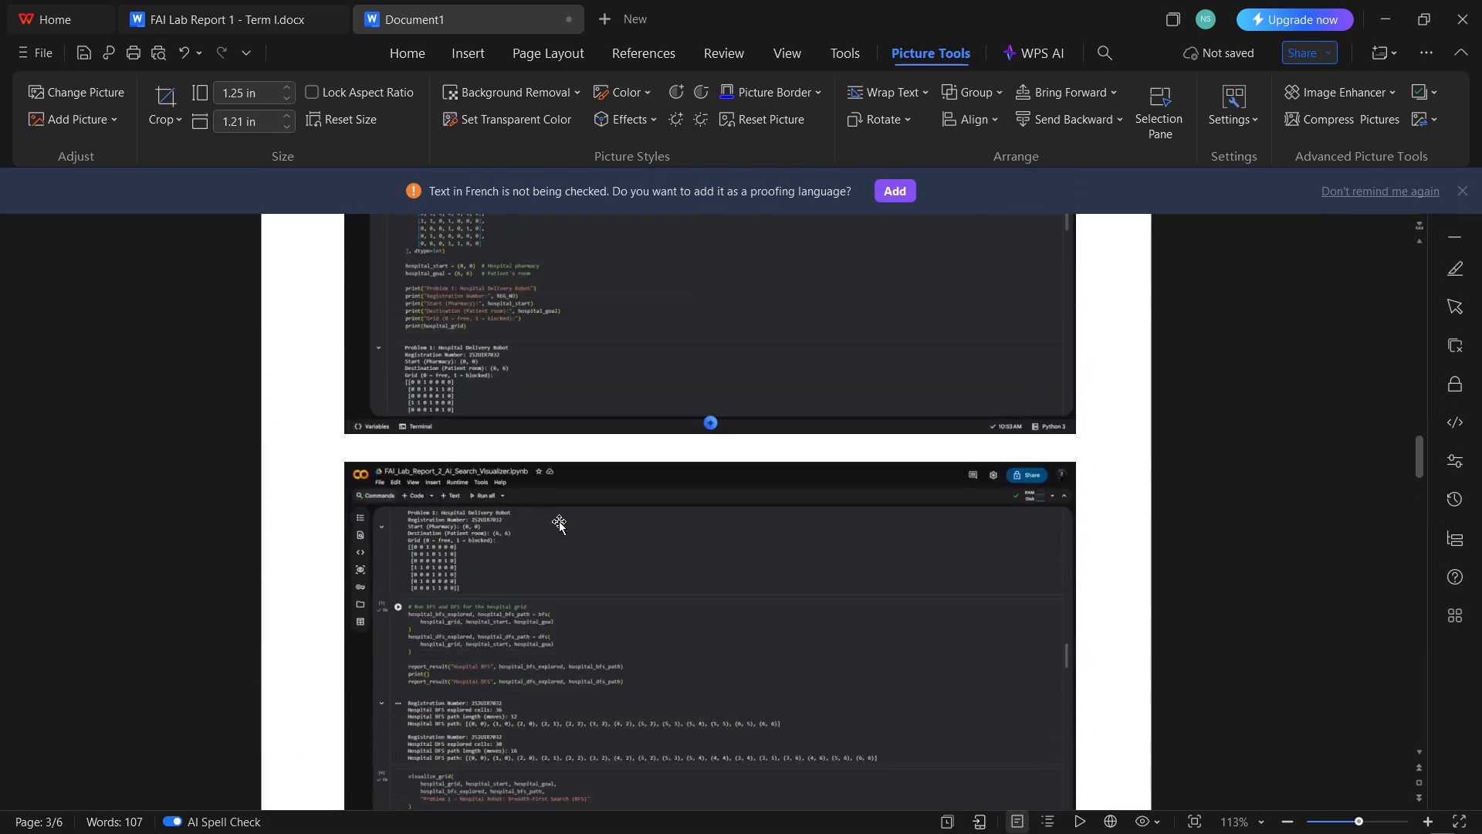
scroll(559, 521, up, 20)
scroll(559, 521, up, 7)
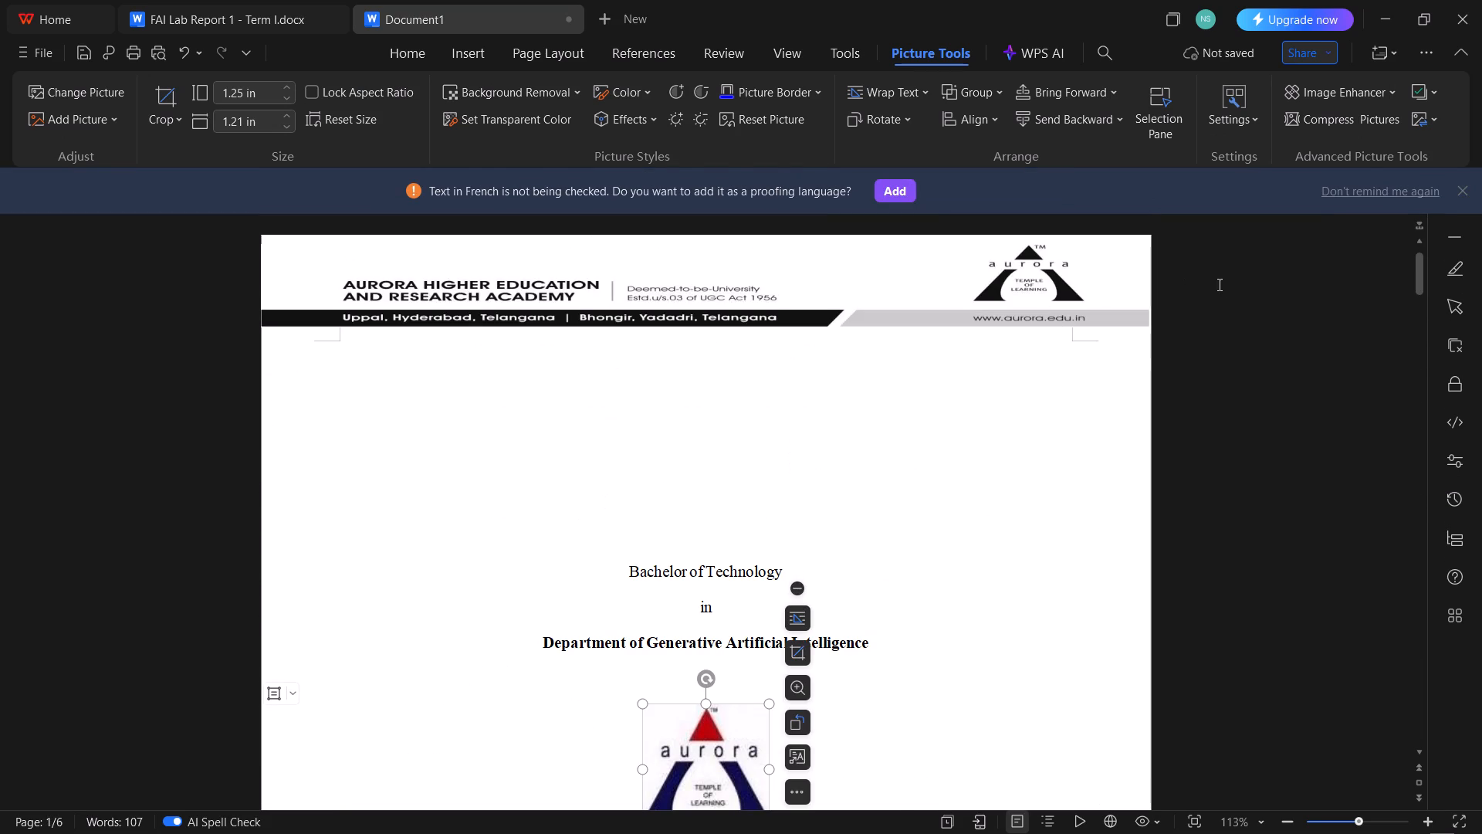
click(1464, 189)
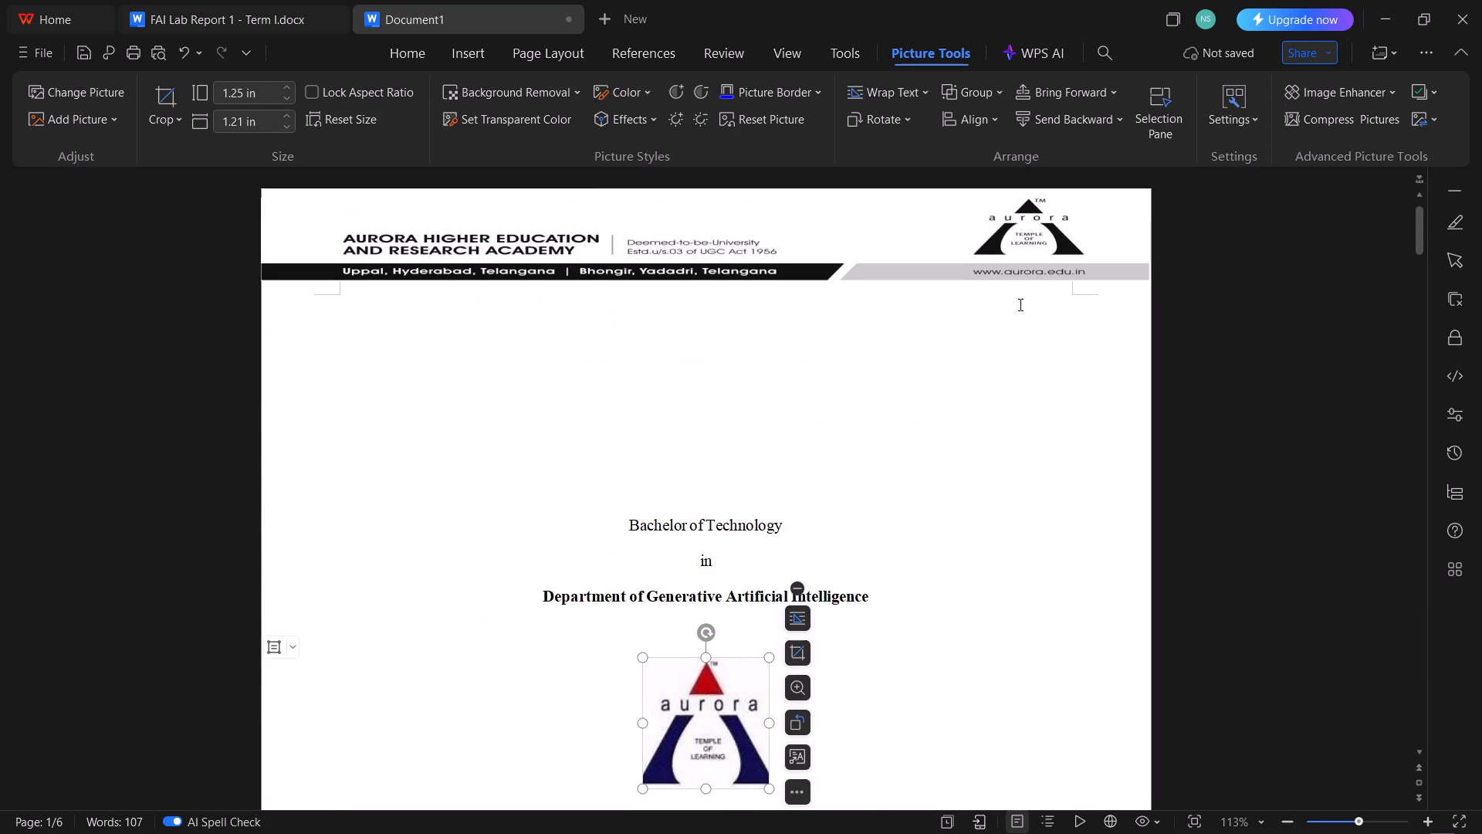
Save the new document in the Downloads folder as FAI TEMPLATE in DOCX format.
key(ctrl+s)
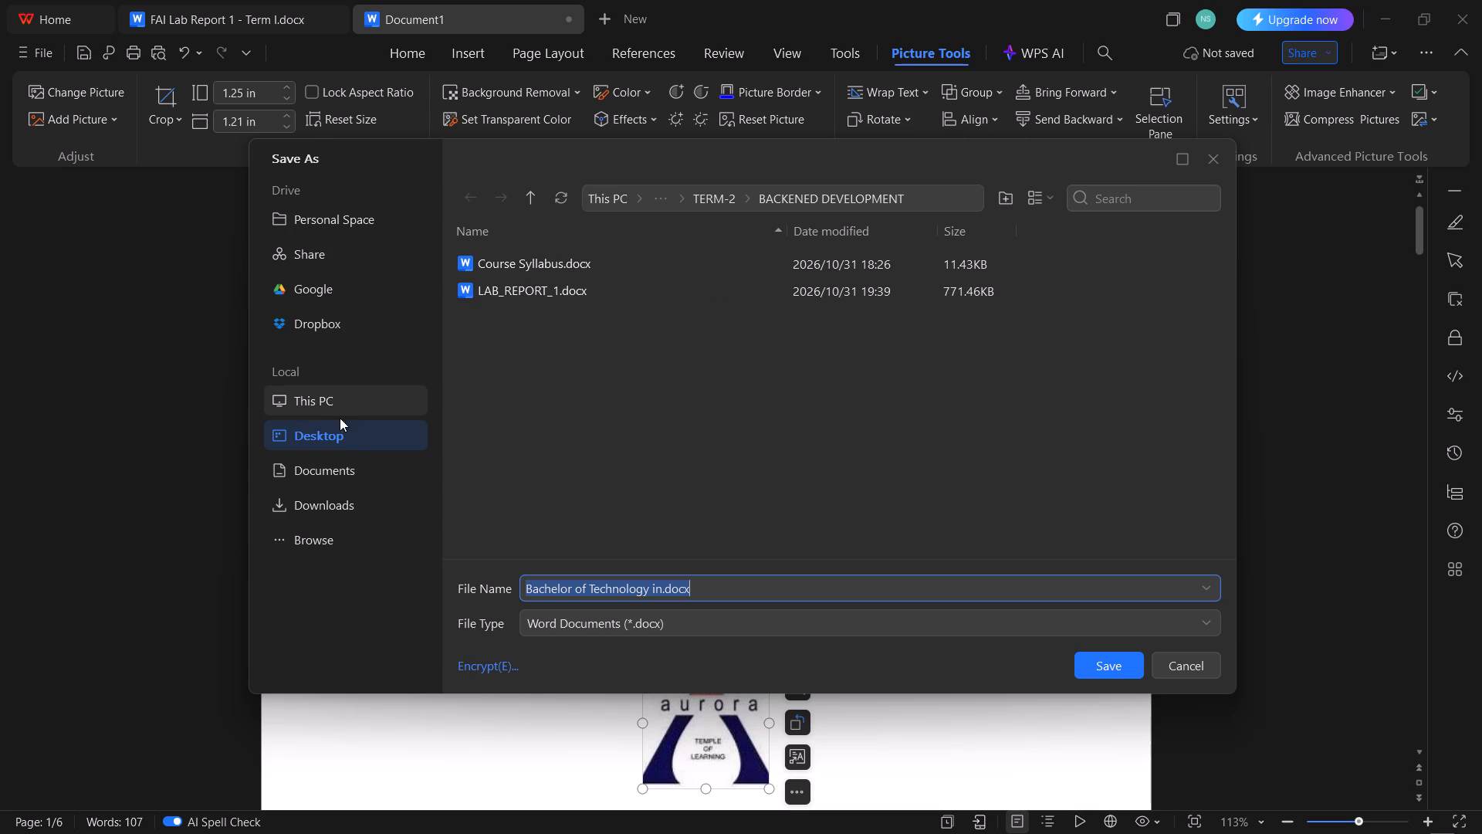
click(329, 507)
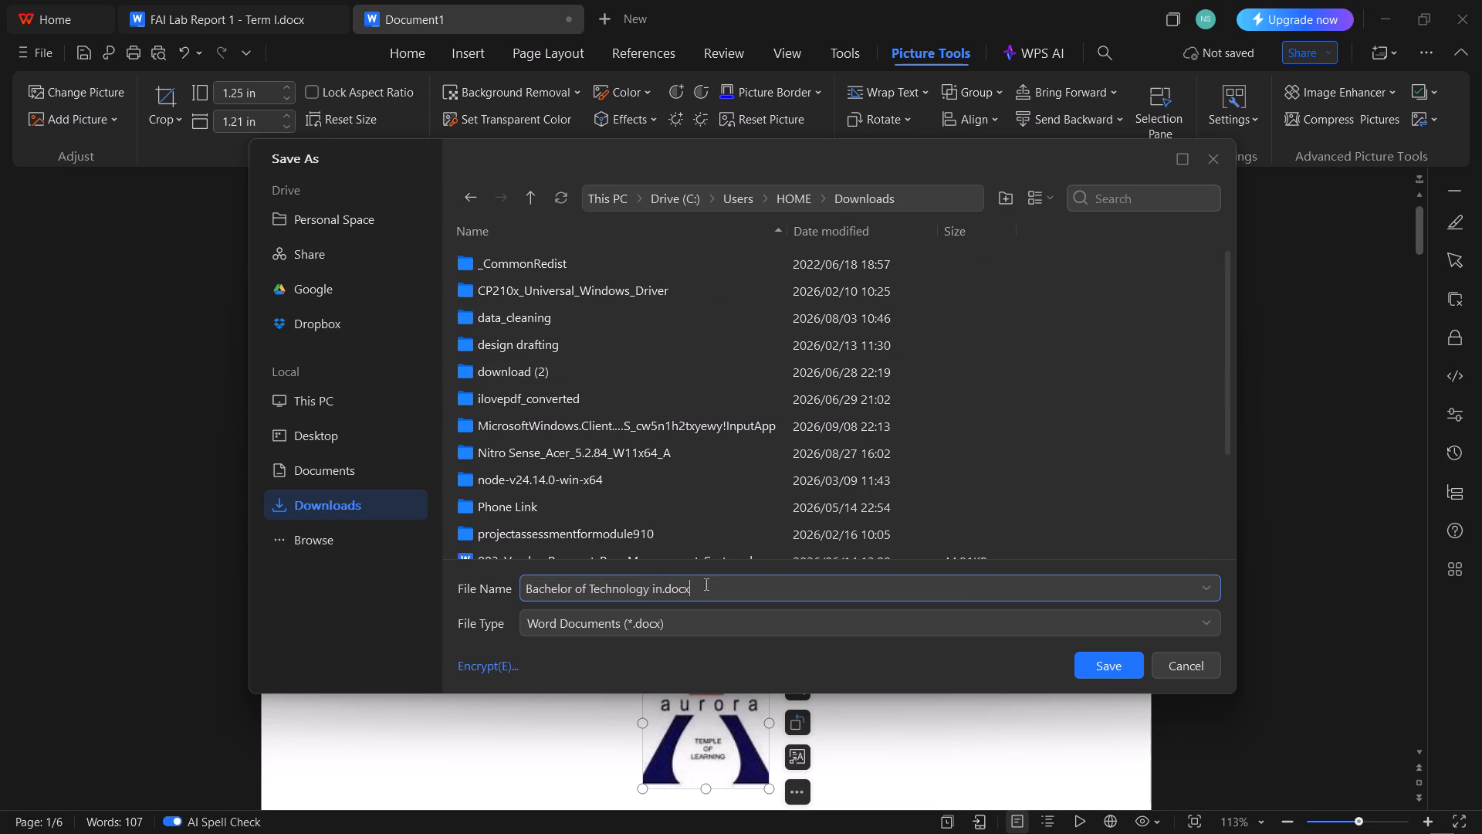
key(ctrl+BackSpace)
key(ctrl+BackSpace)
key(ctrl+BackSpace)
key(ctrl+BackSpace)
key(ctrl+BackSpace)
key(ctrl+BackSpace)
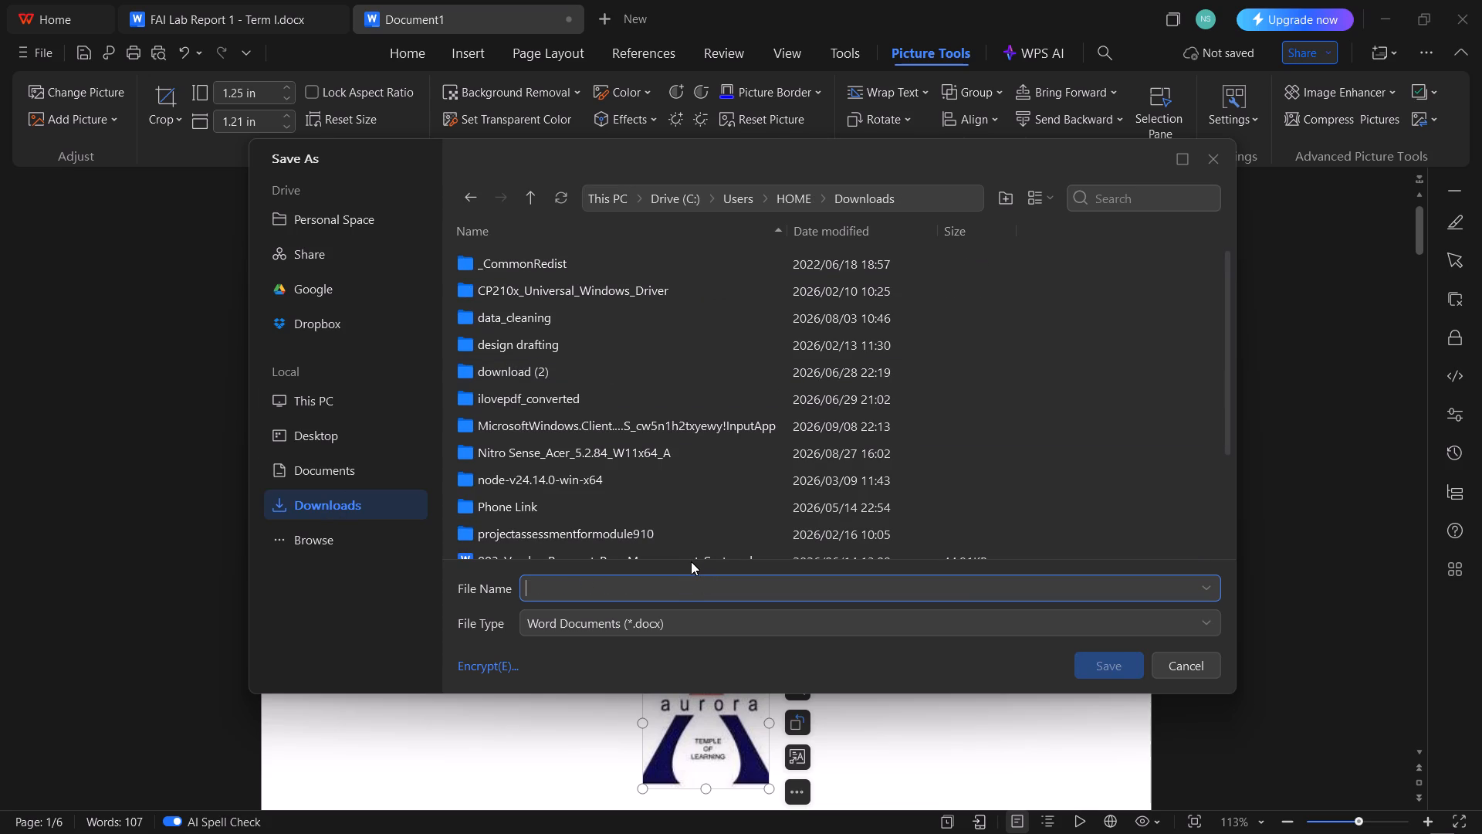
key(ctrl+BackSpace)
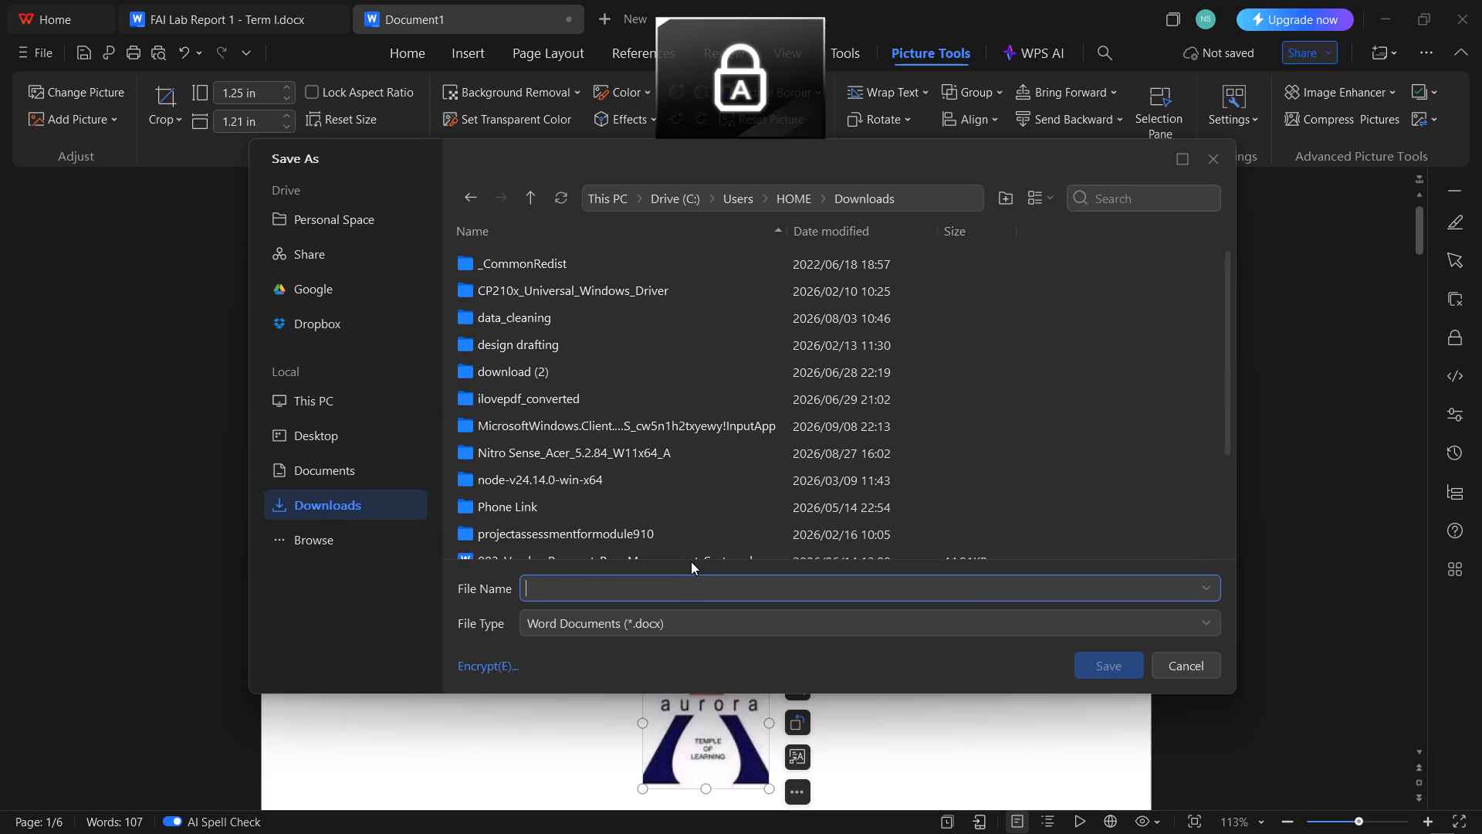
text(FAI TE)
text(MPLATE)
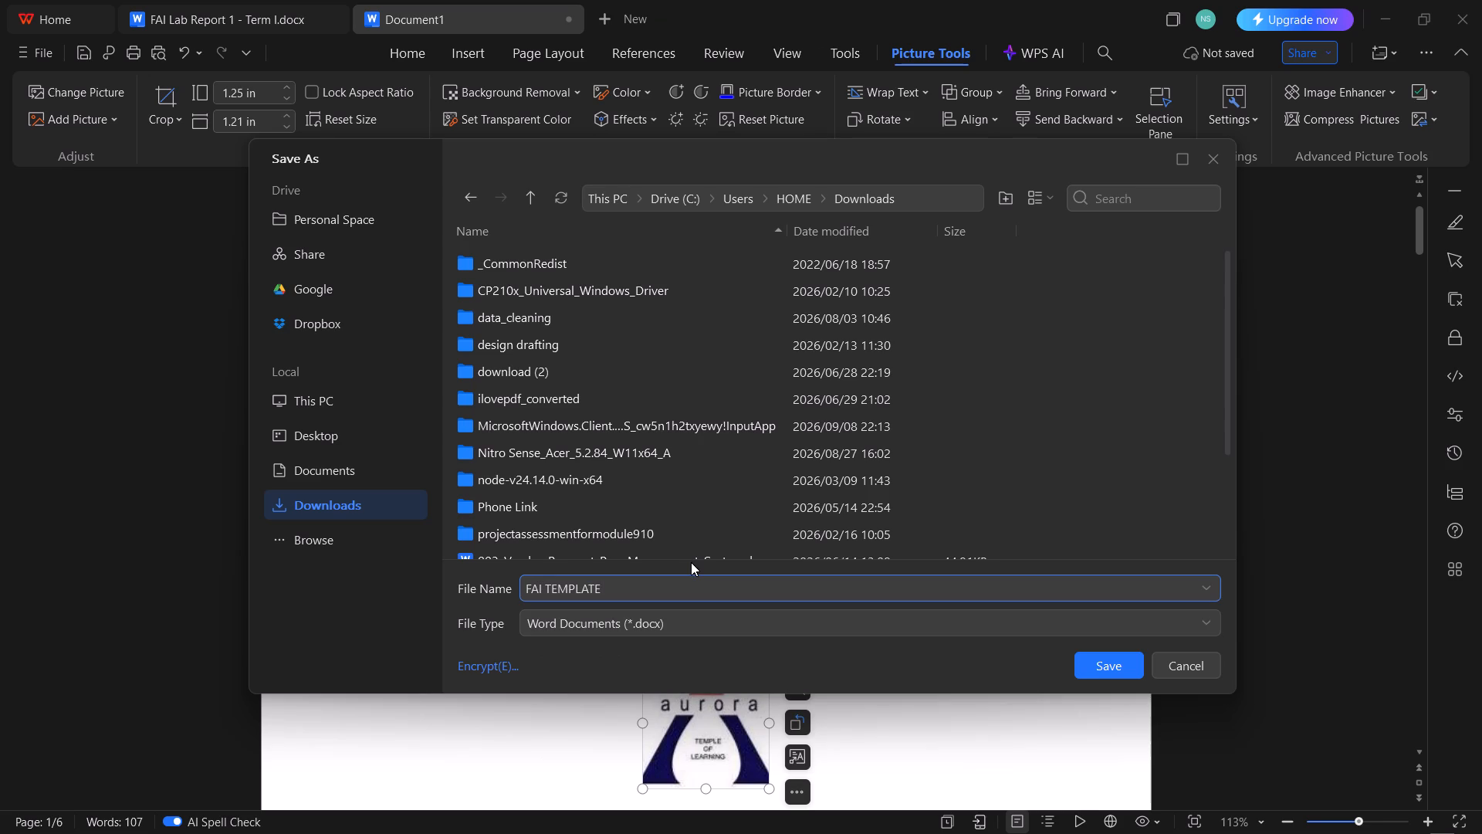
key(Return)
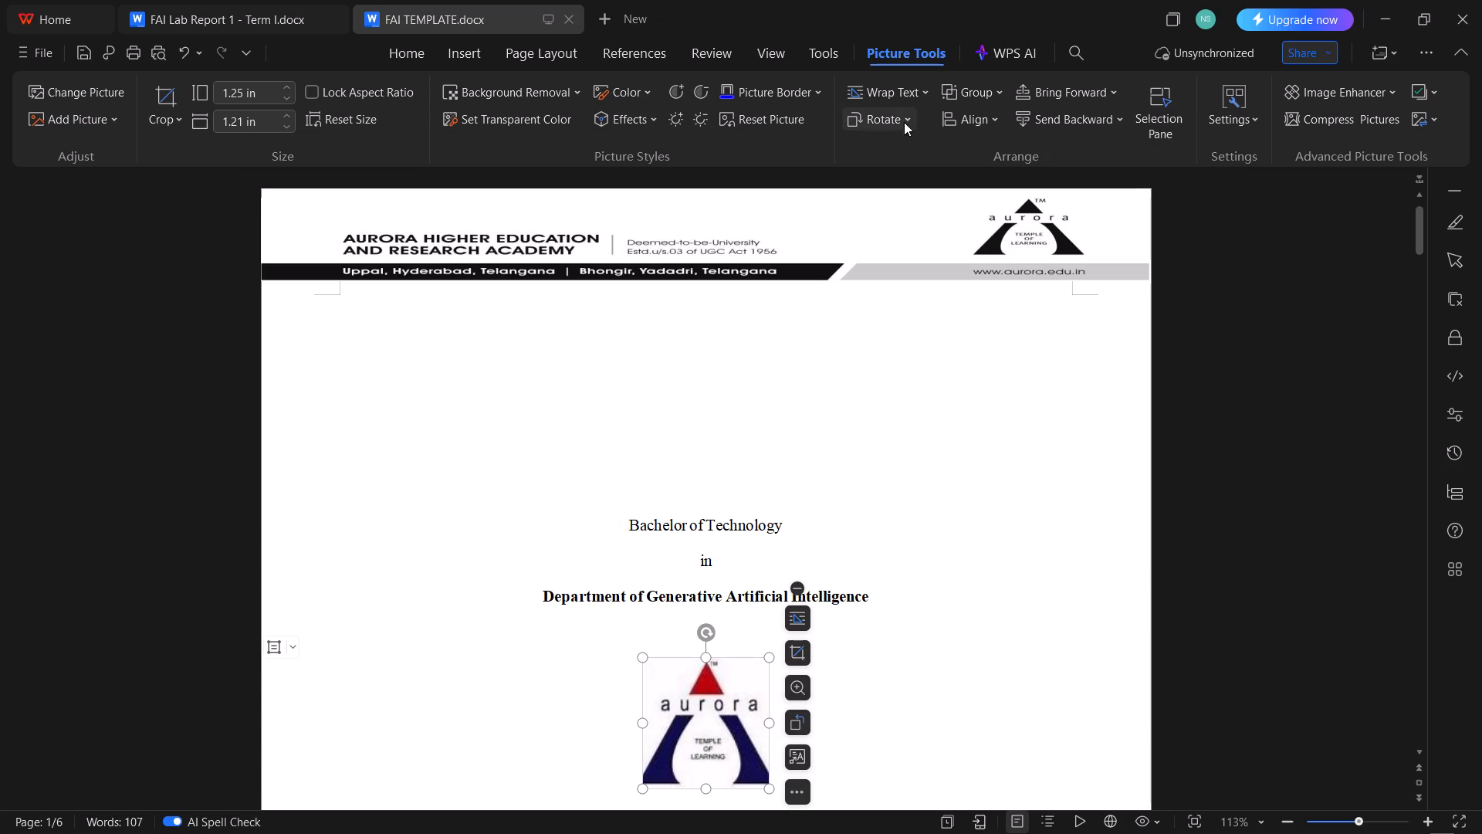
Return to the Downloads folder and delete the FAI Lab Report 1 - Term I PDF.
click(198, 7)
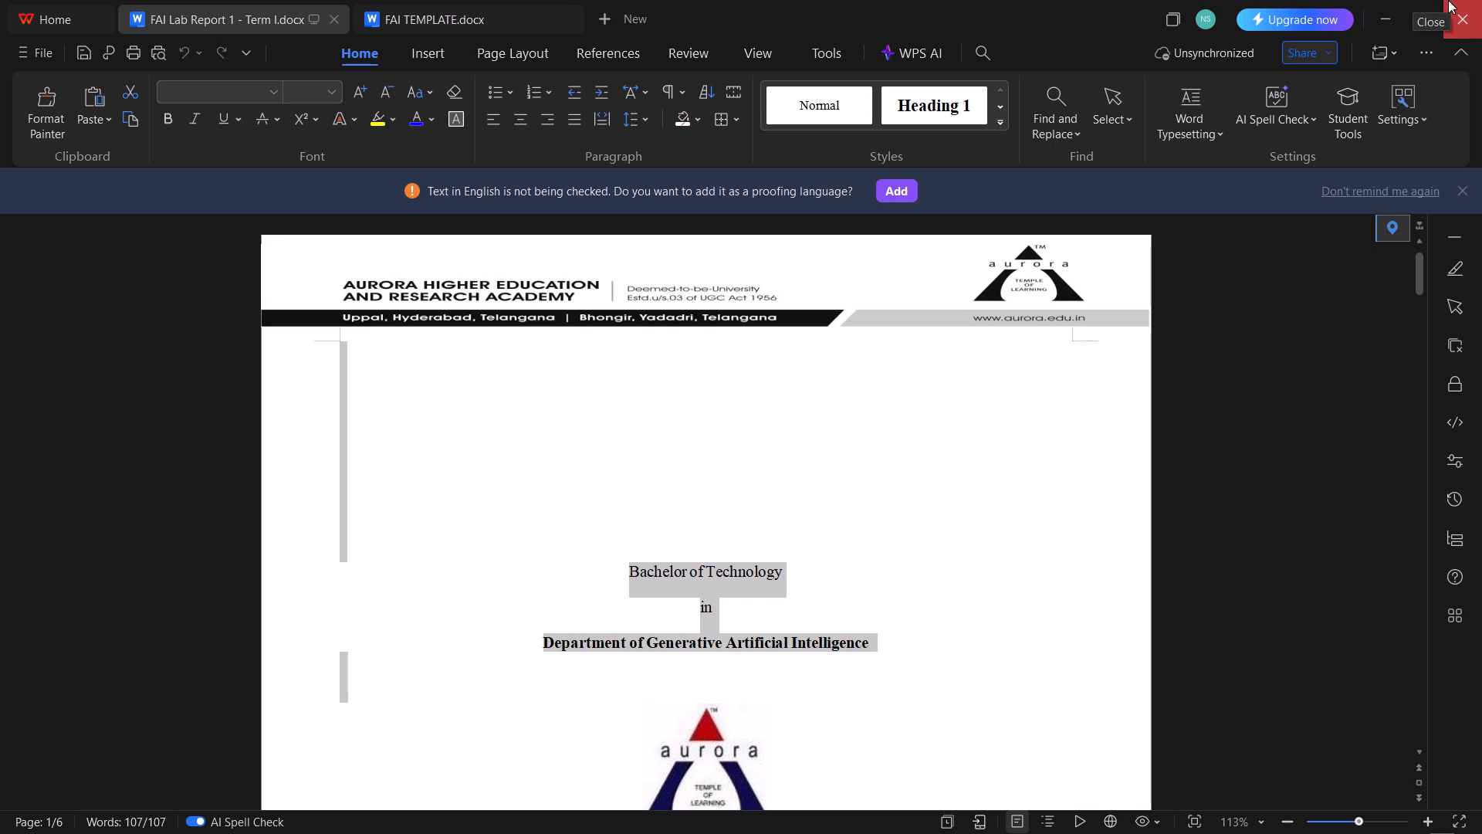
click(1391, 23)
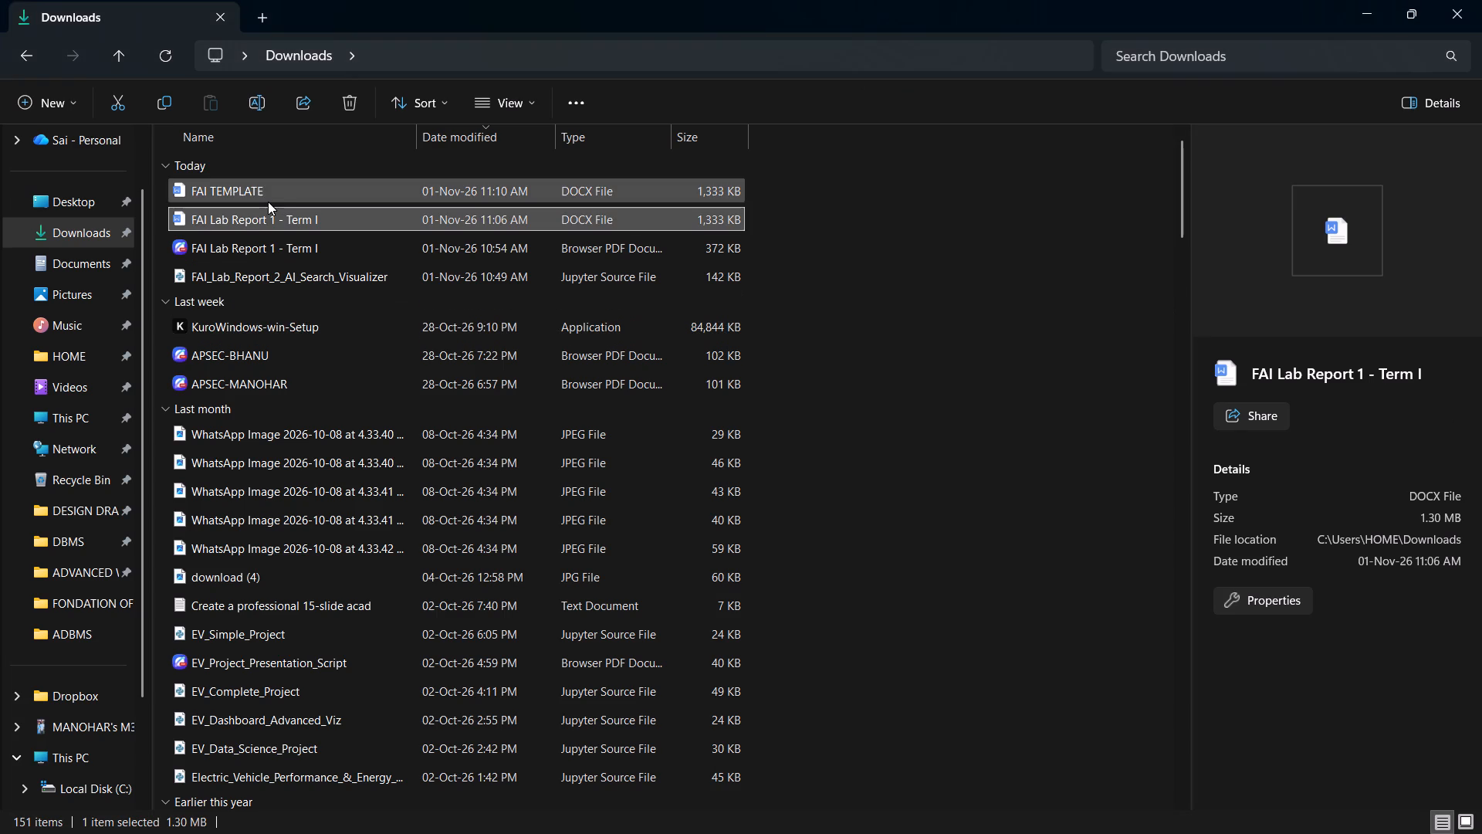
click(252, 243)
key(Delete)
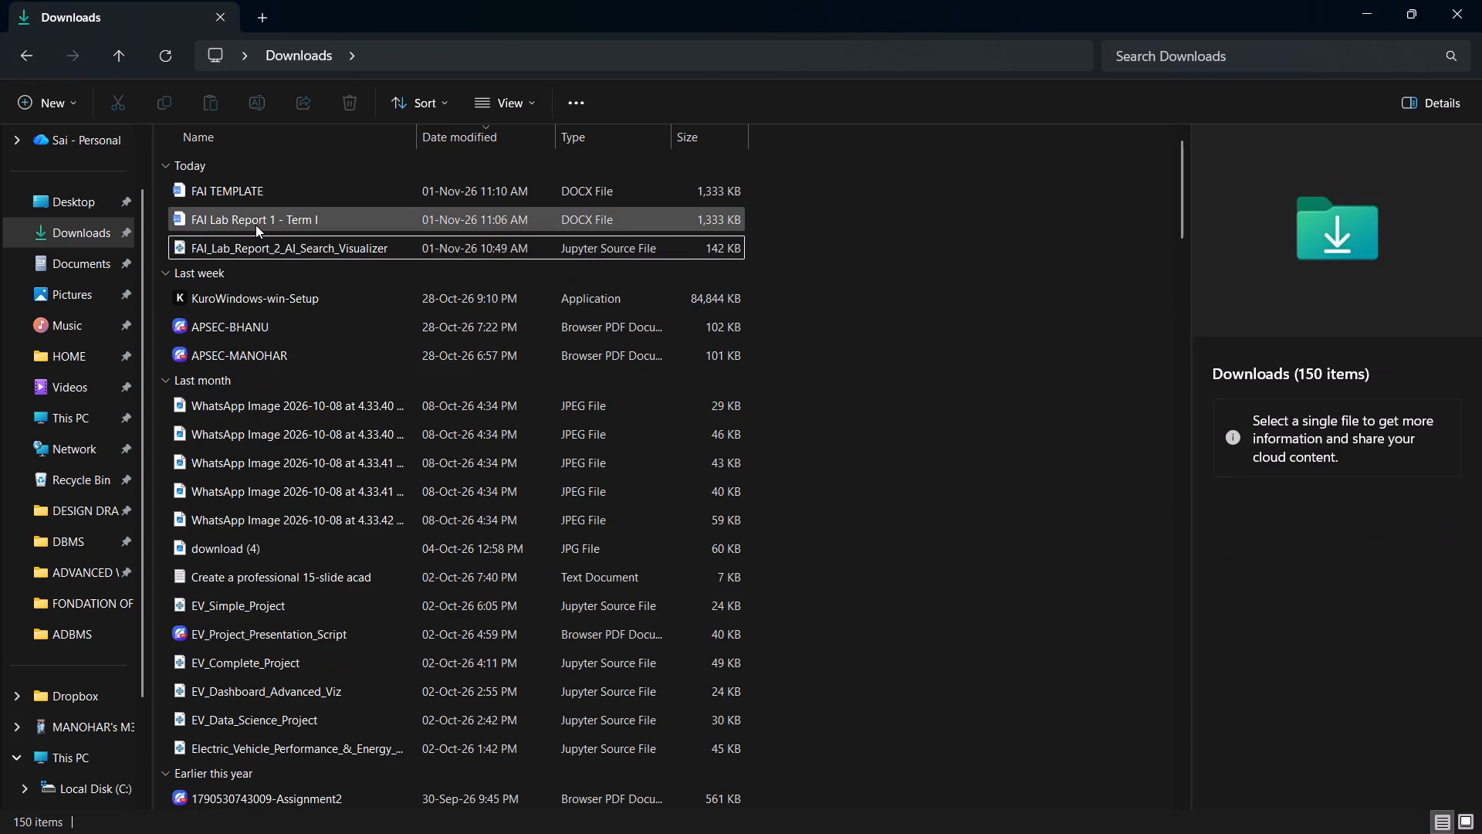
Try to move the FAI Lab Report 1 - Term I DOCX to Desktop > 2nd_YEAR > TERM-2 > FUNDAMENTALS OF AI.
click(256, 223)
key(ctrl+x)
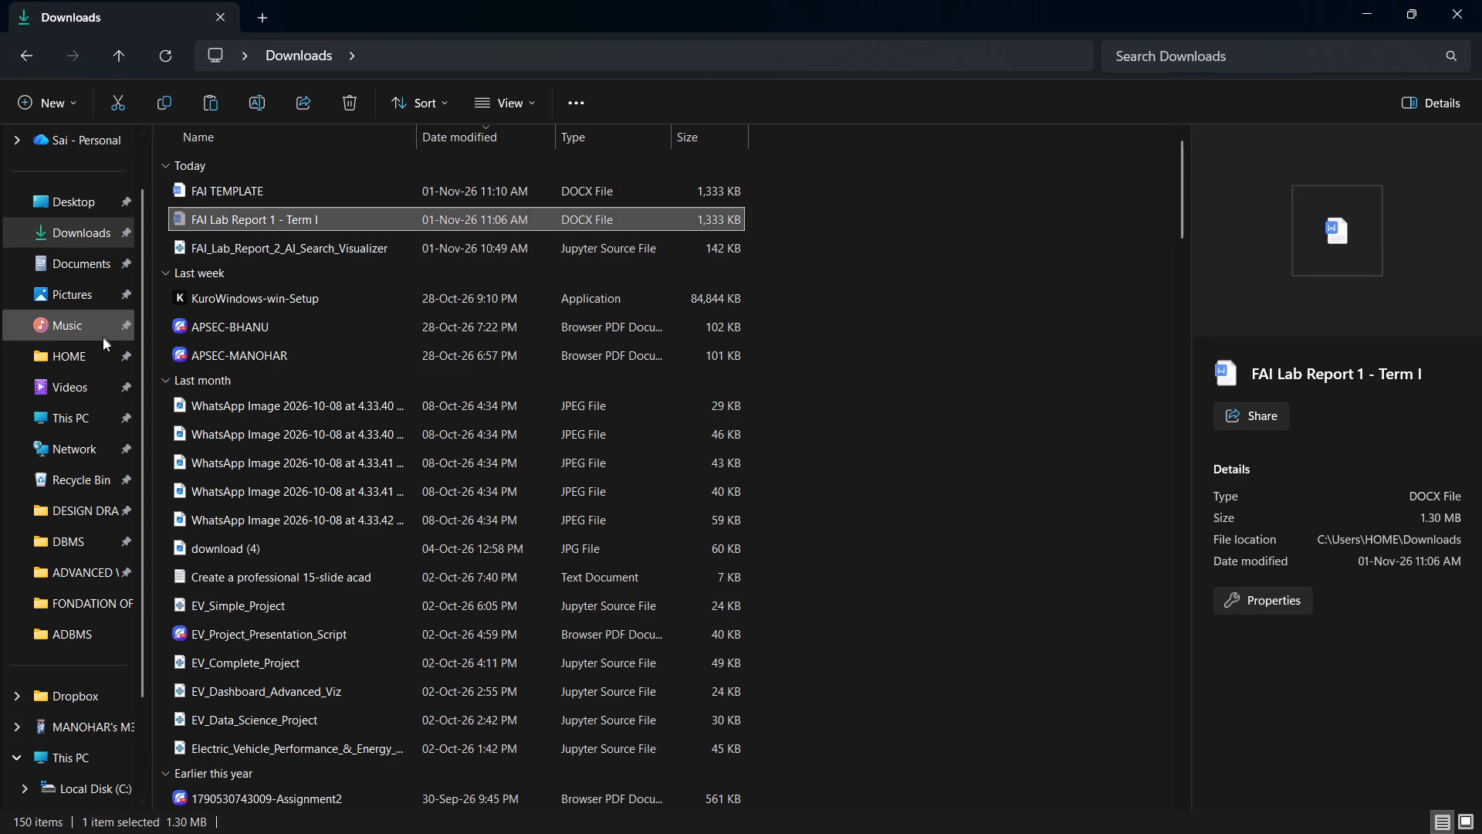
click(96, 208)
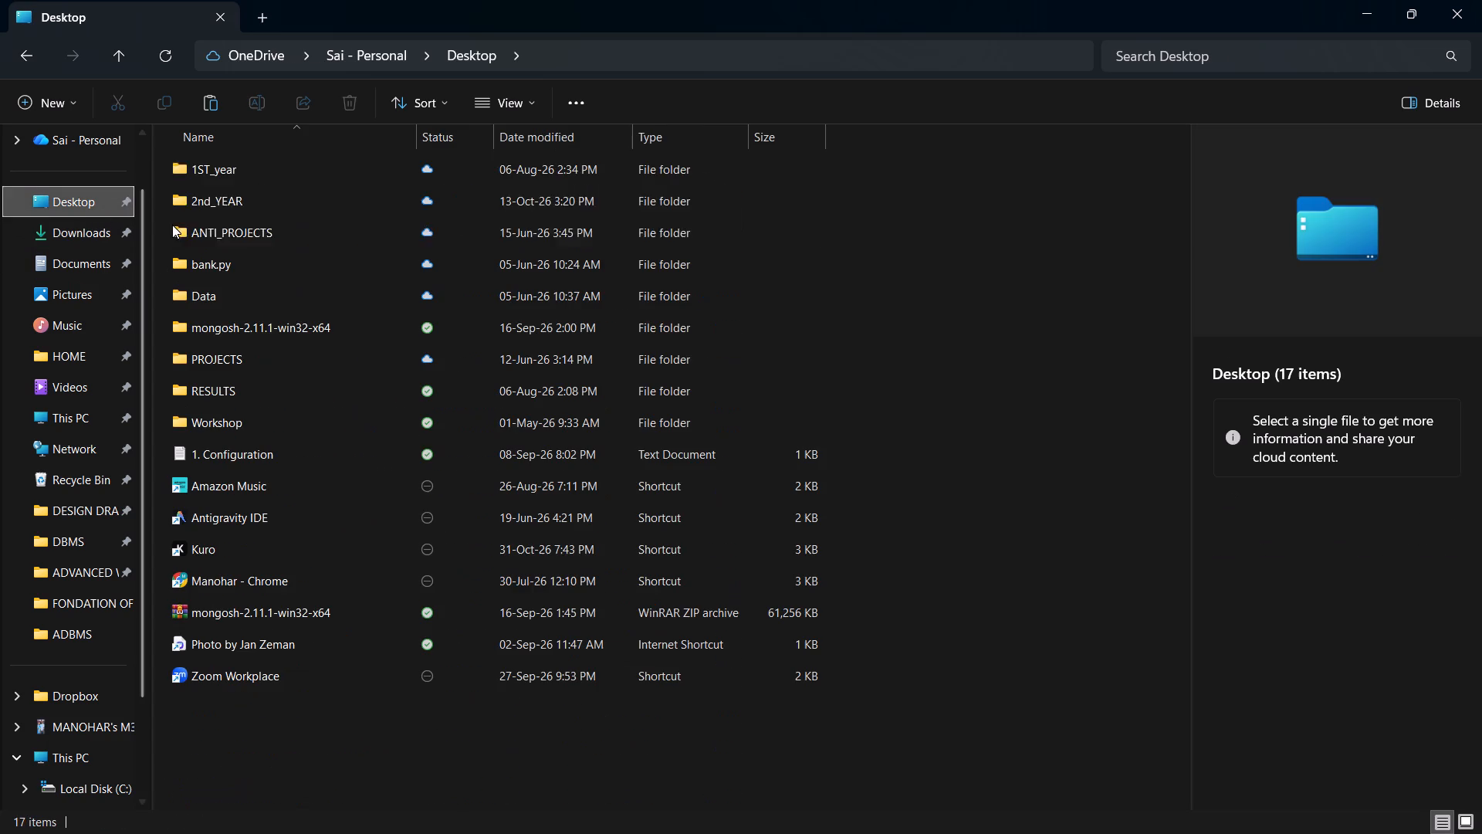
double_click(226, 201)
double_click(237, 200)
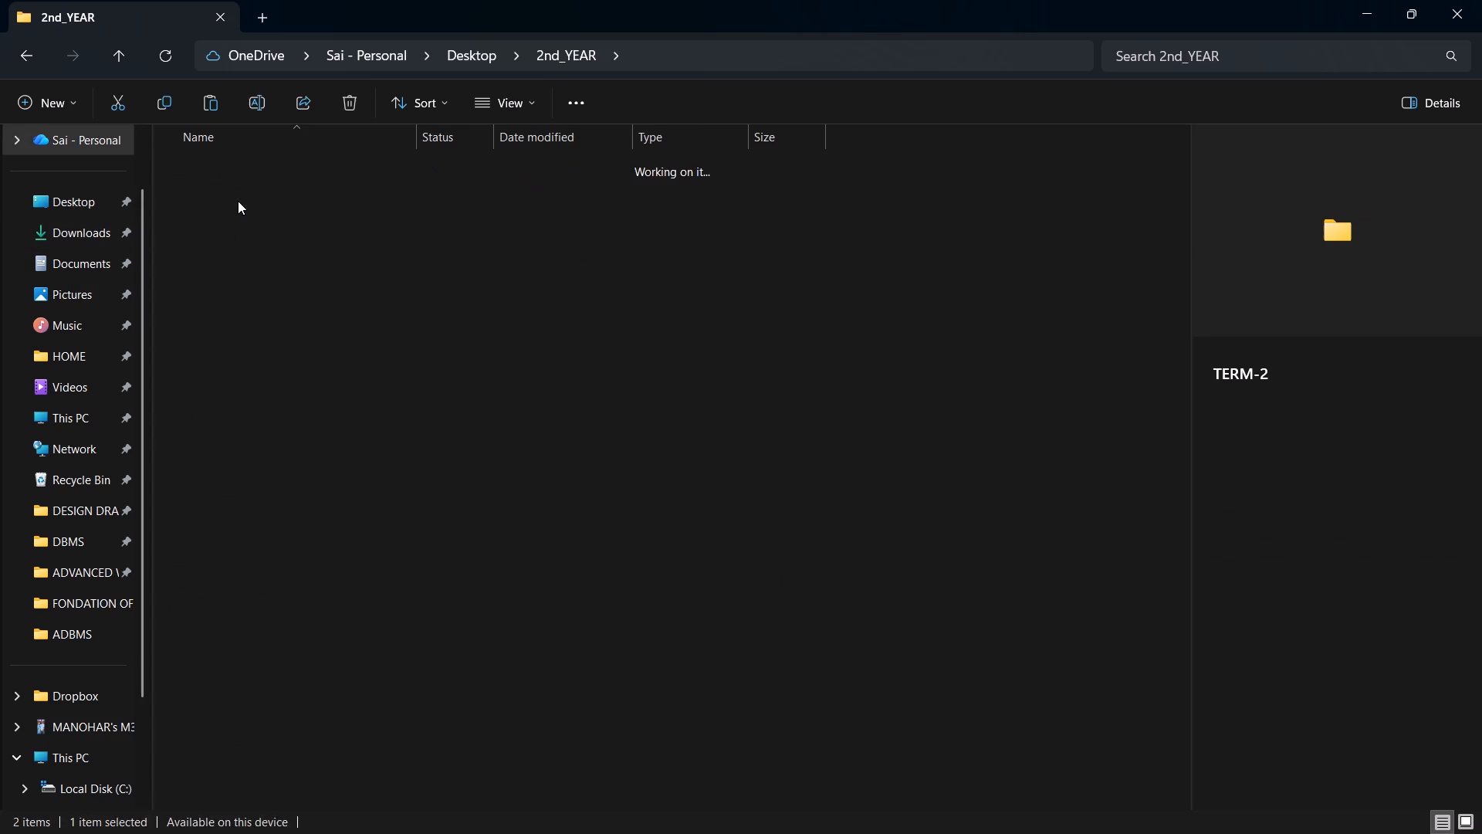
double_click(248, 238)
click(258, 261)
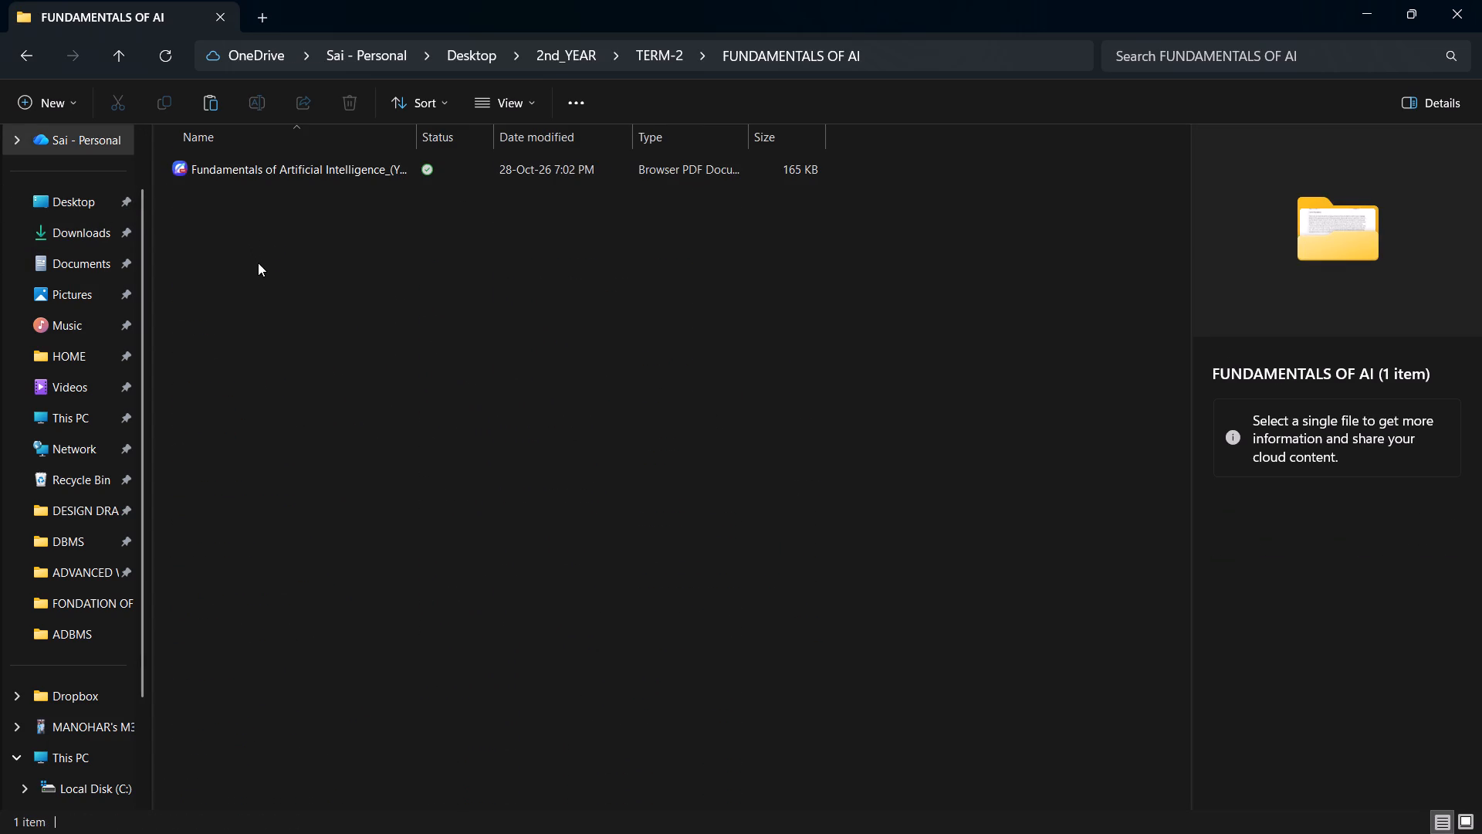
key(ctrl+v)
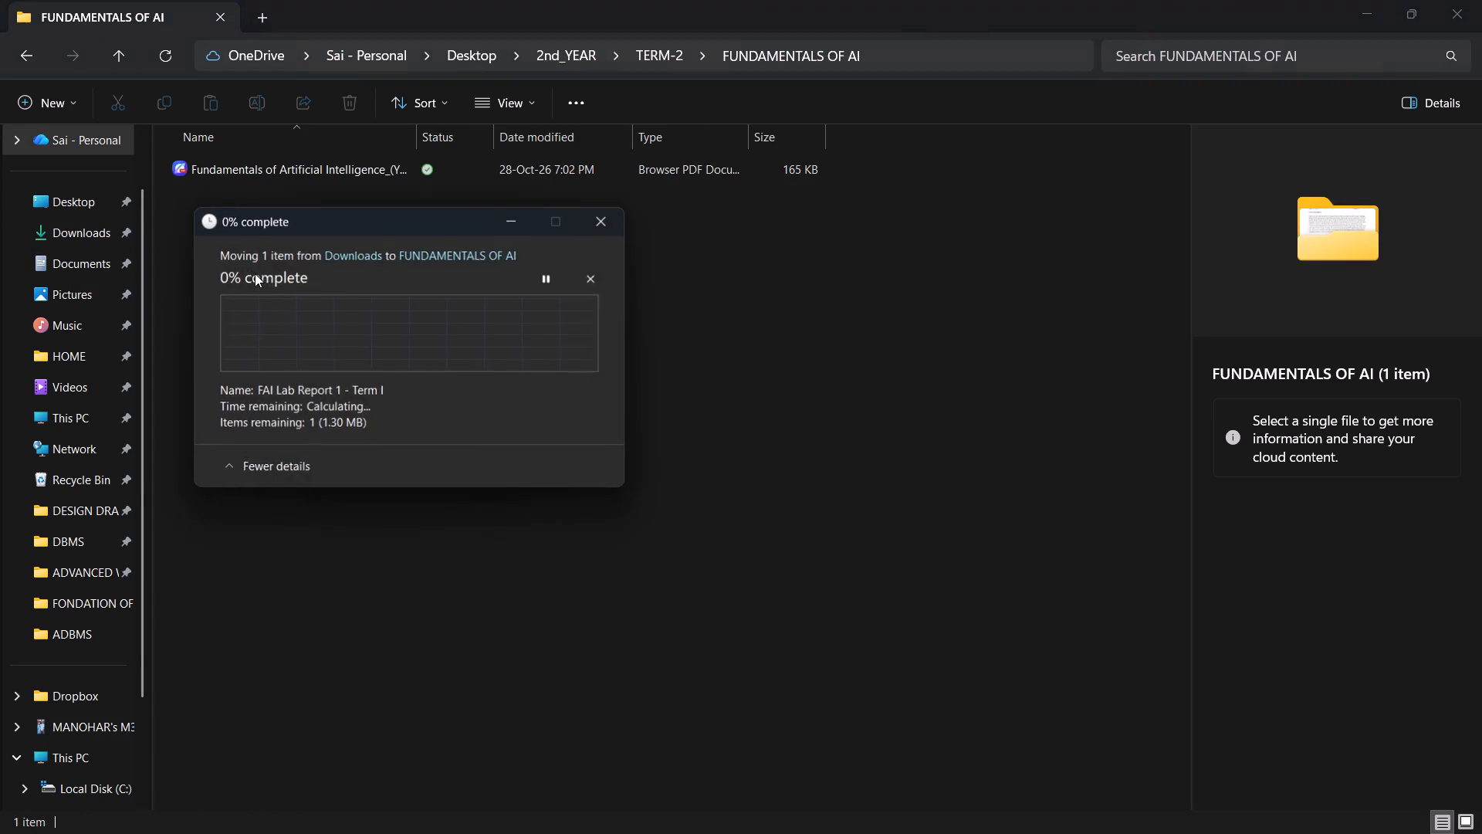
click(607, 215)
Close the FAI Lab Report 1 - Term I document in WPS Office and return to the file window.
key(alt+Tab)
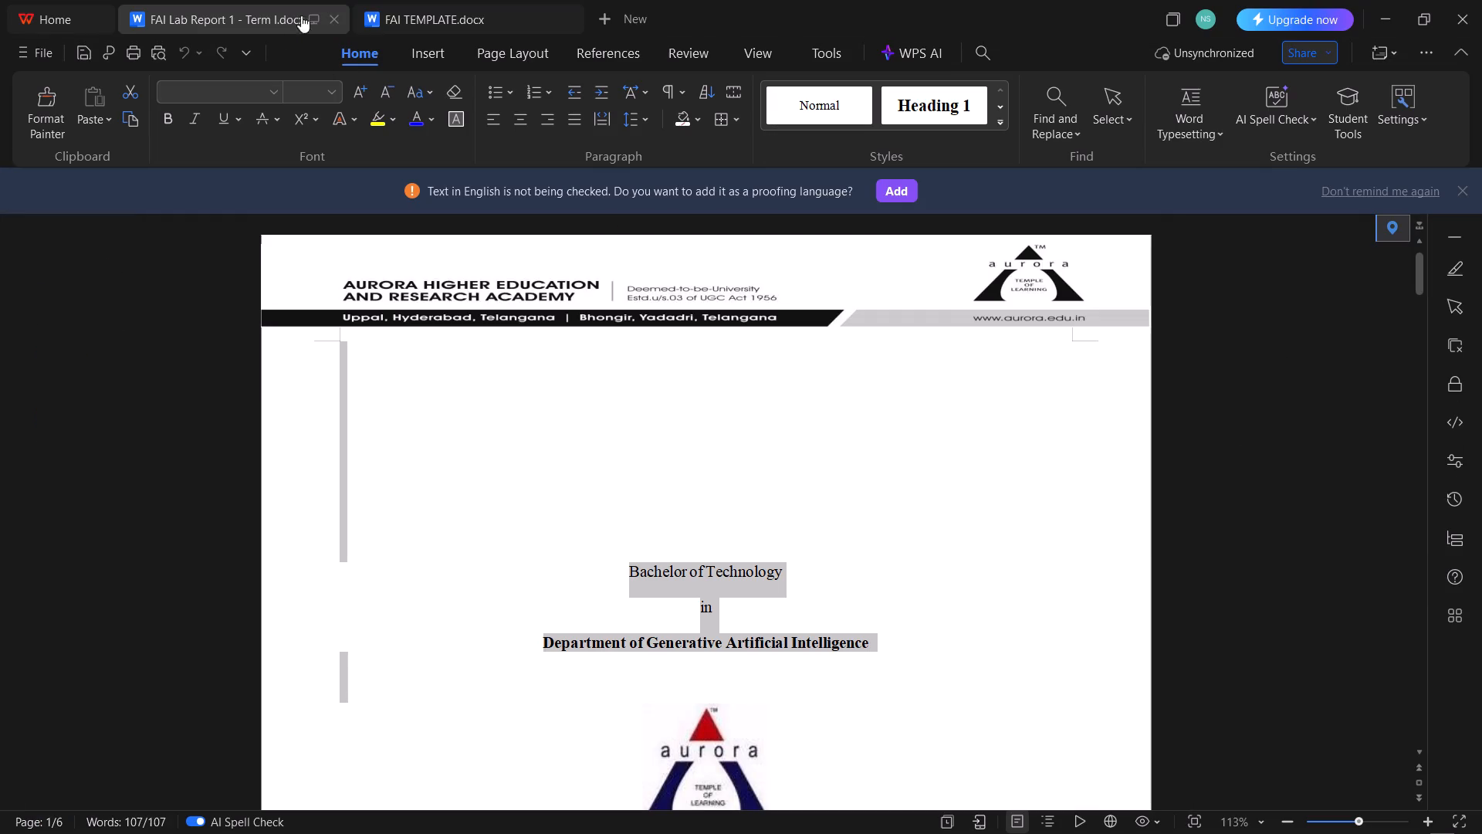
click(335, 22)
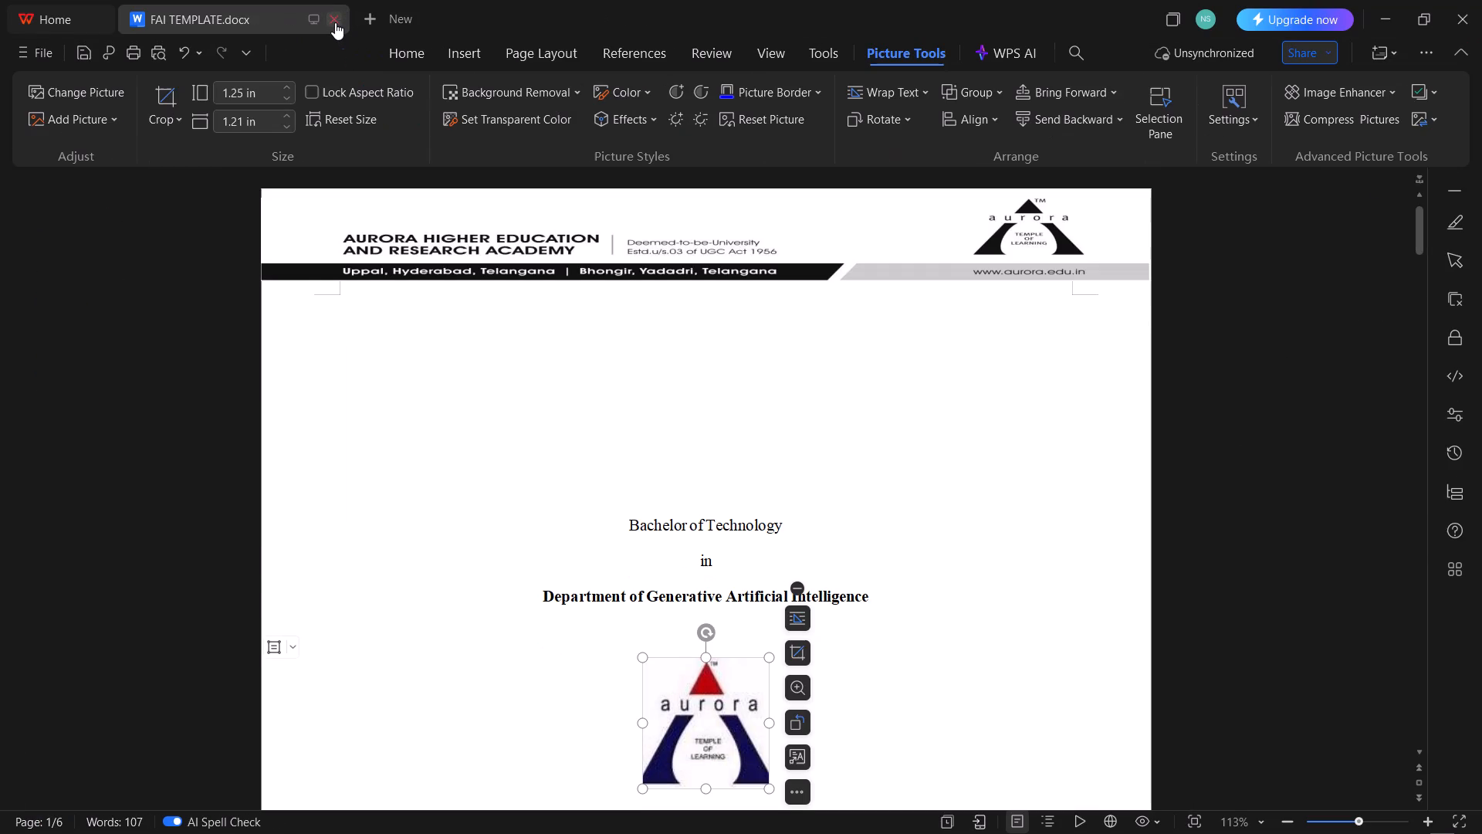
click(1379, 18)
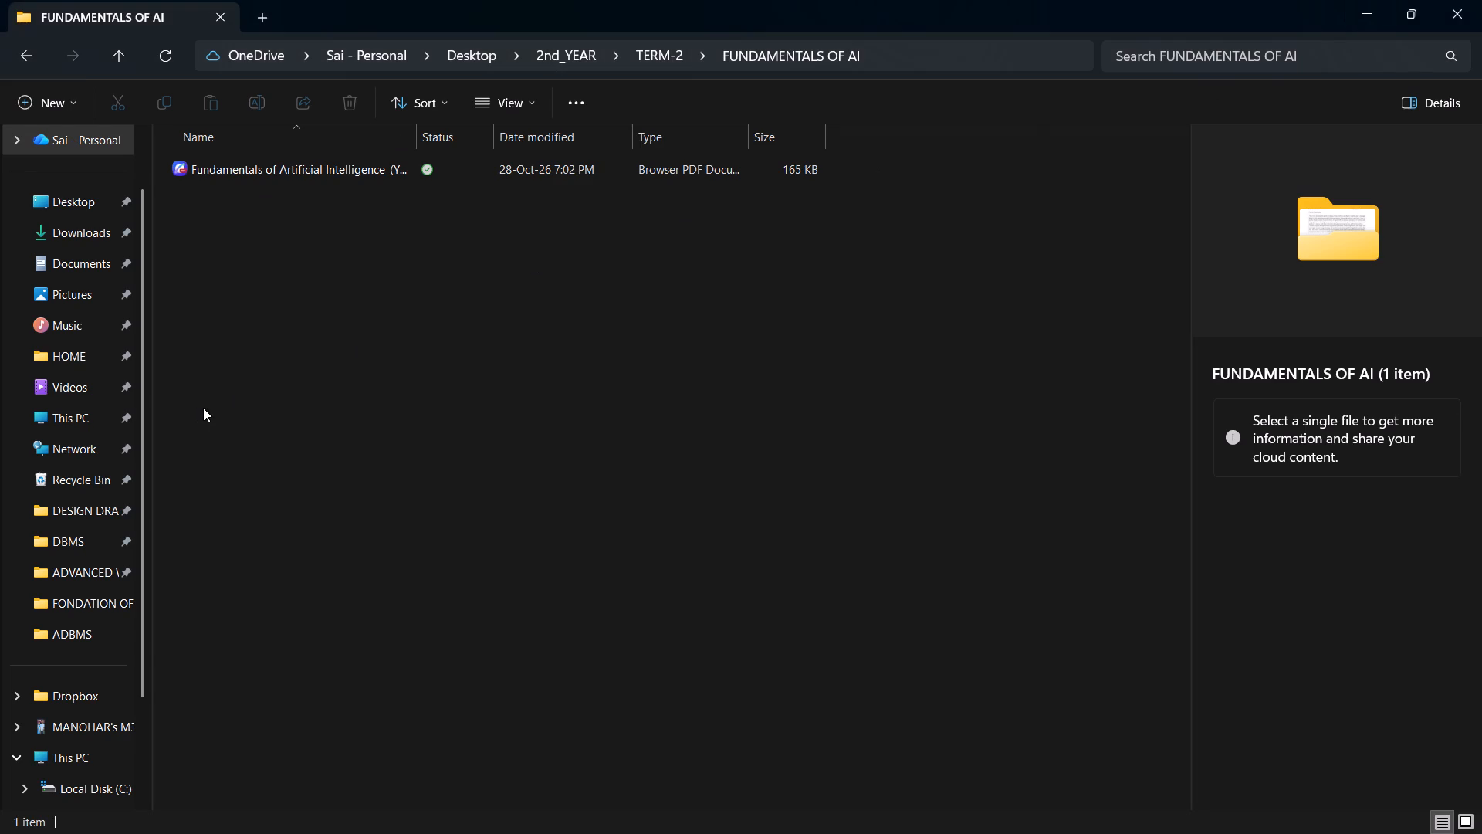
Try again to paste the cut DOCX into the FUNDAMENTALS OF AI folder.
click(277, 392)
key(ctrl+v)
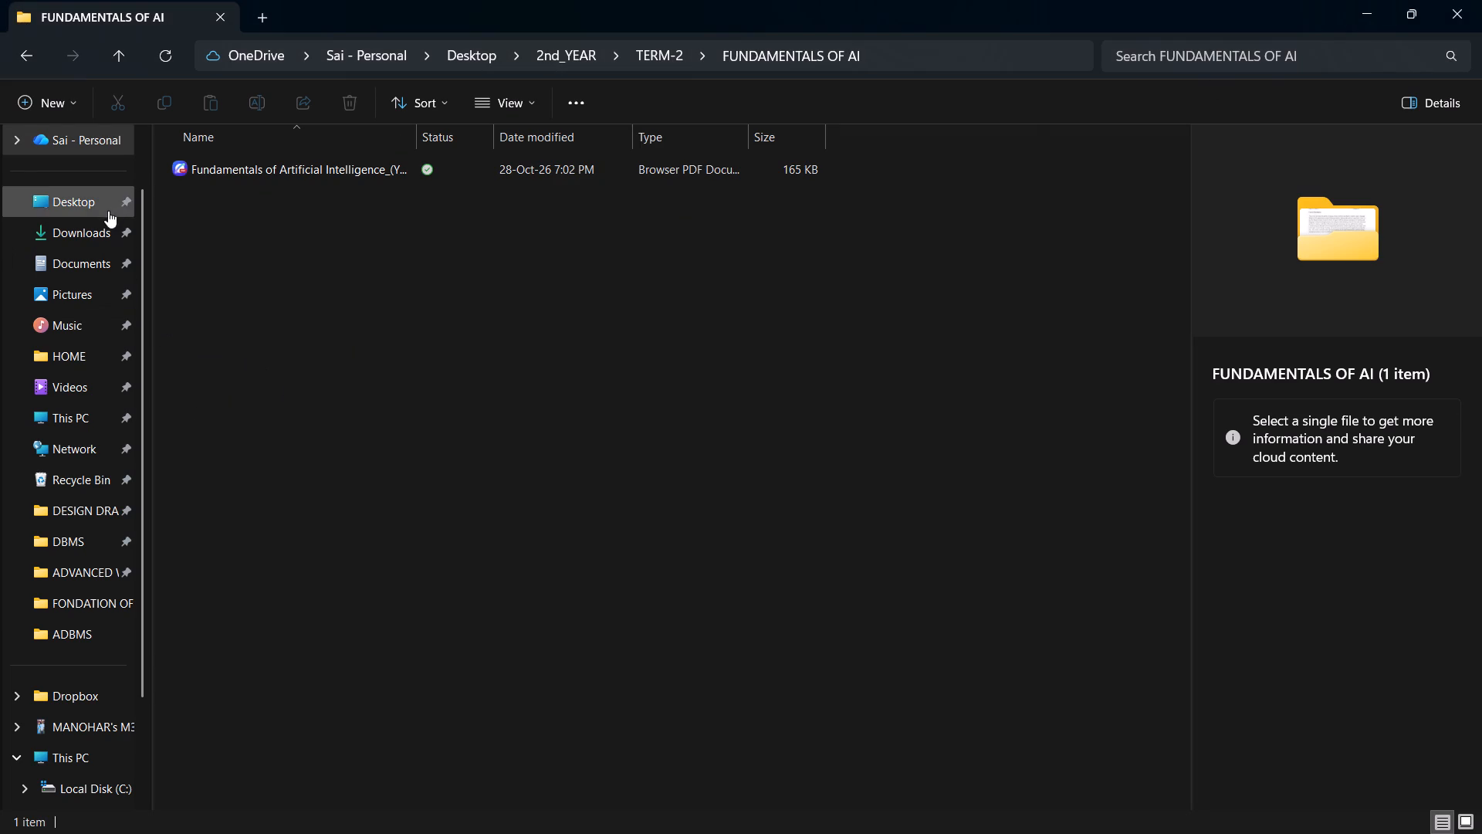
Move the FAI Lab Report 1 - Term I DOCX from Downloads to Desktop > 2nd_YEAR > TERM-2 > FUNDAMENTALS OF AI.
click(80, 235)
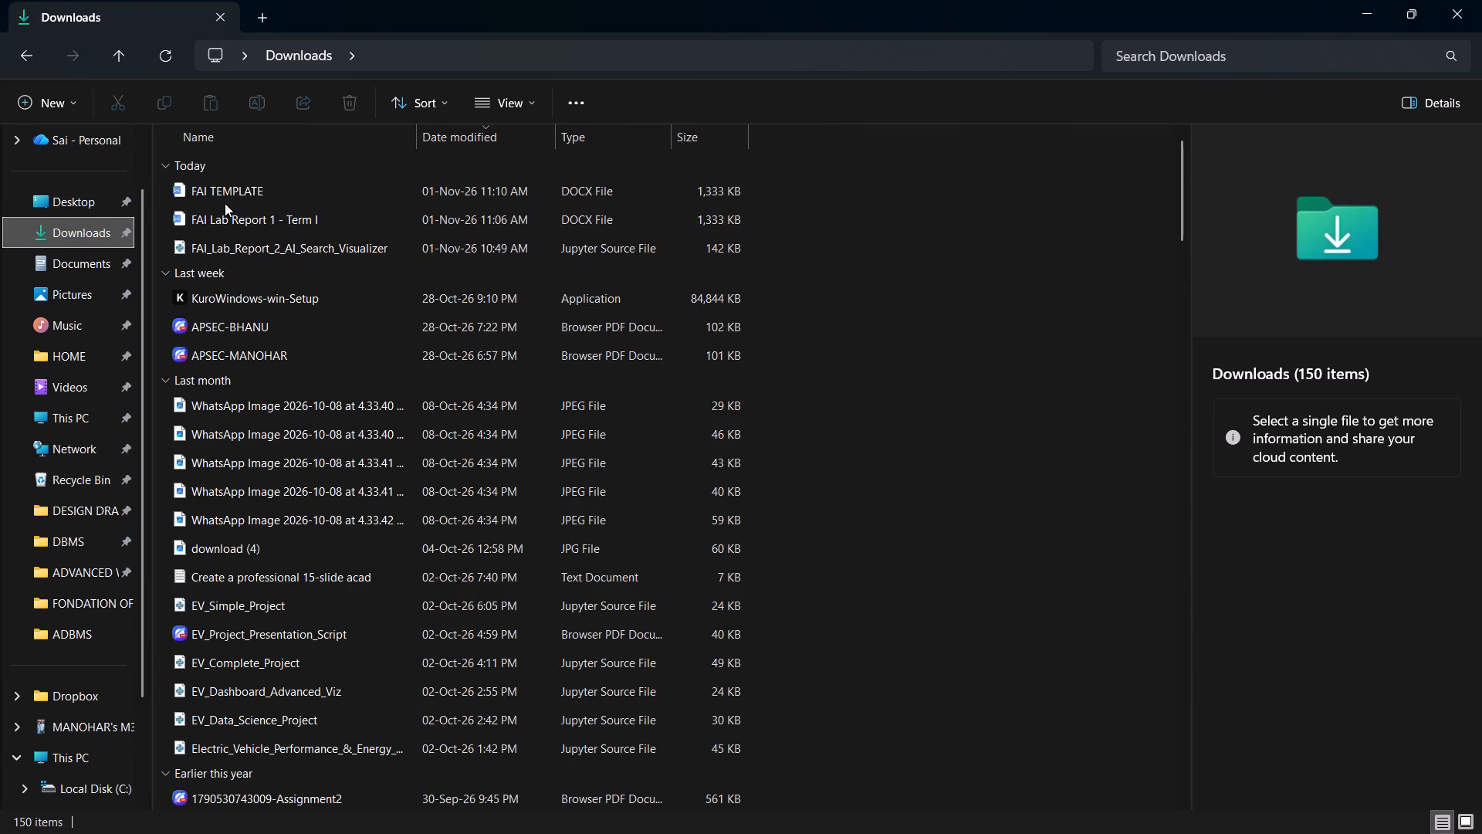
click(235, 217)
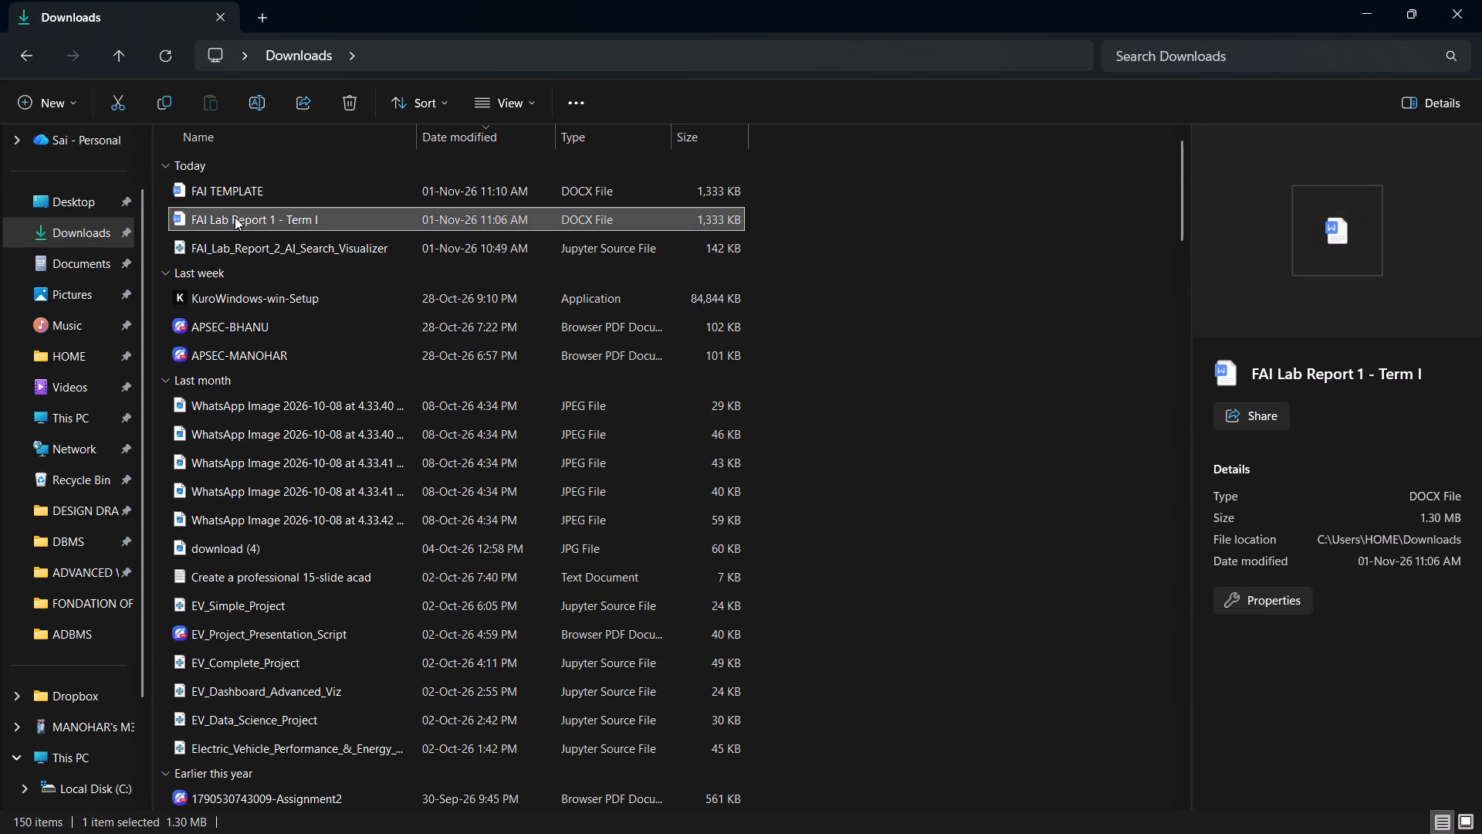
key(ctrl+x)
click(106, 197)
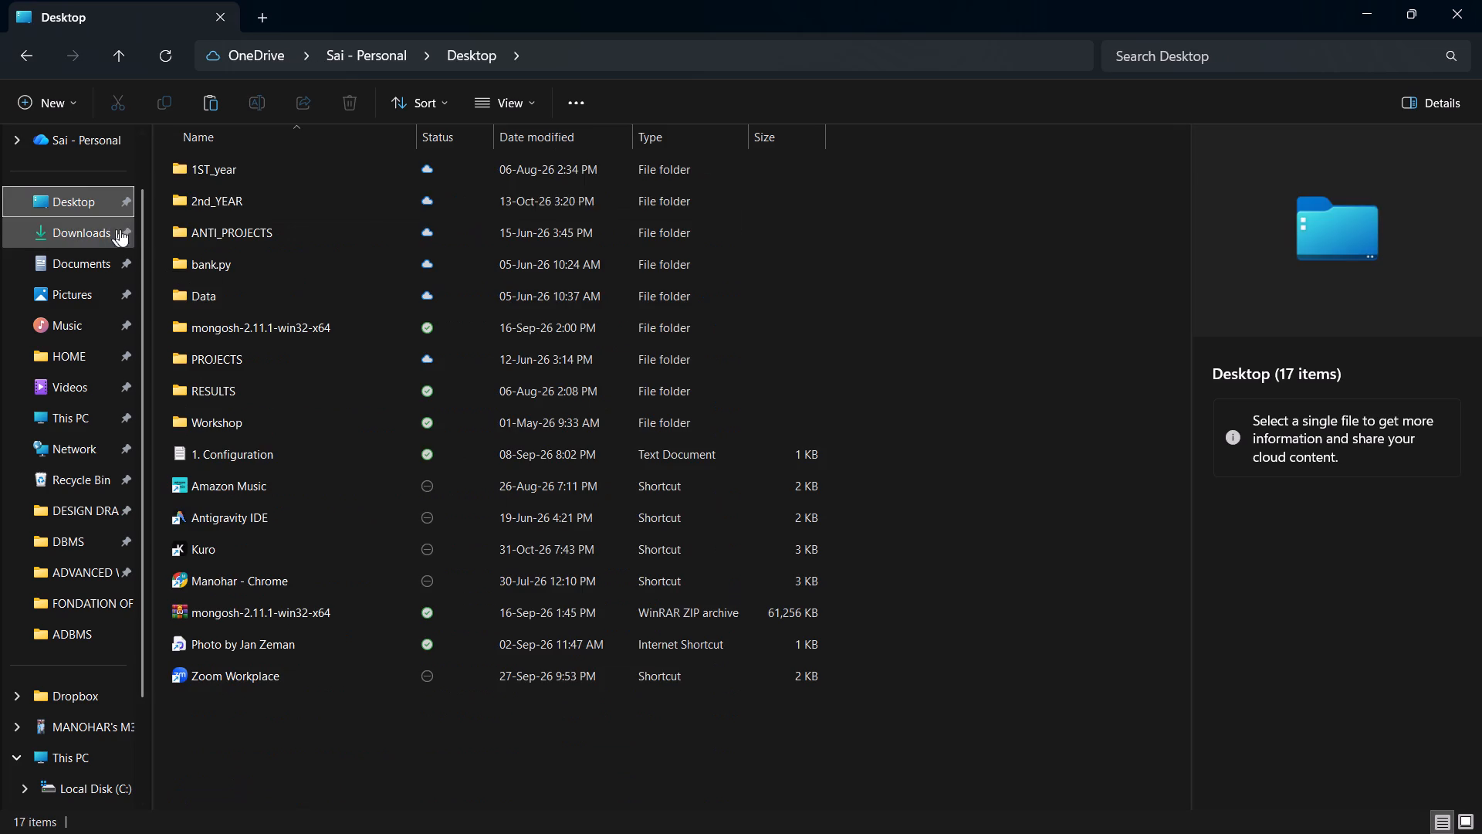
double_click(218, 200)
double_click(222, 206)
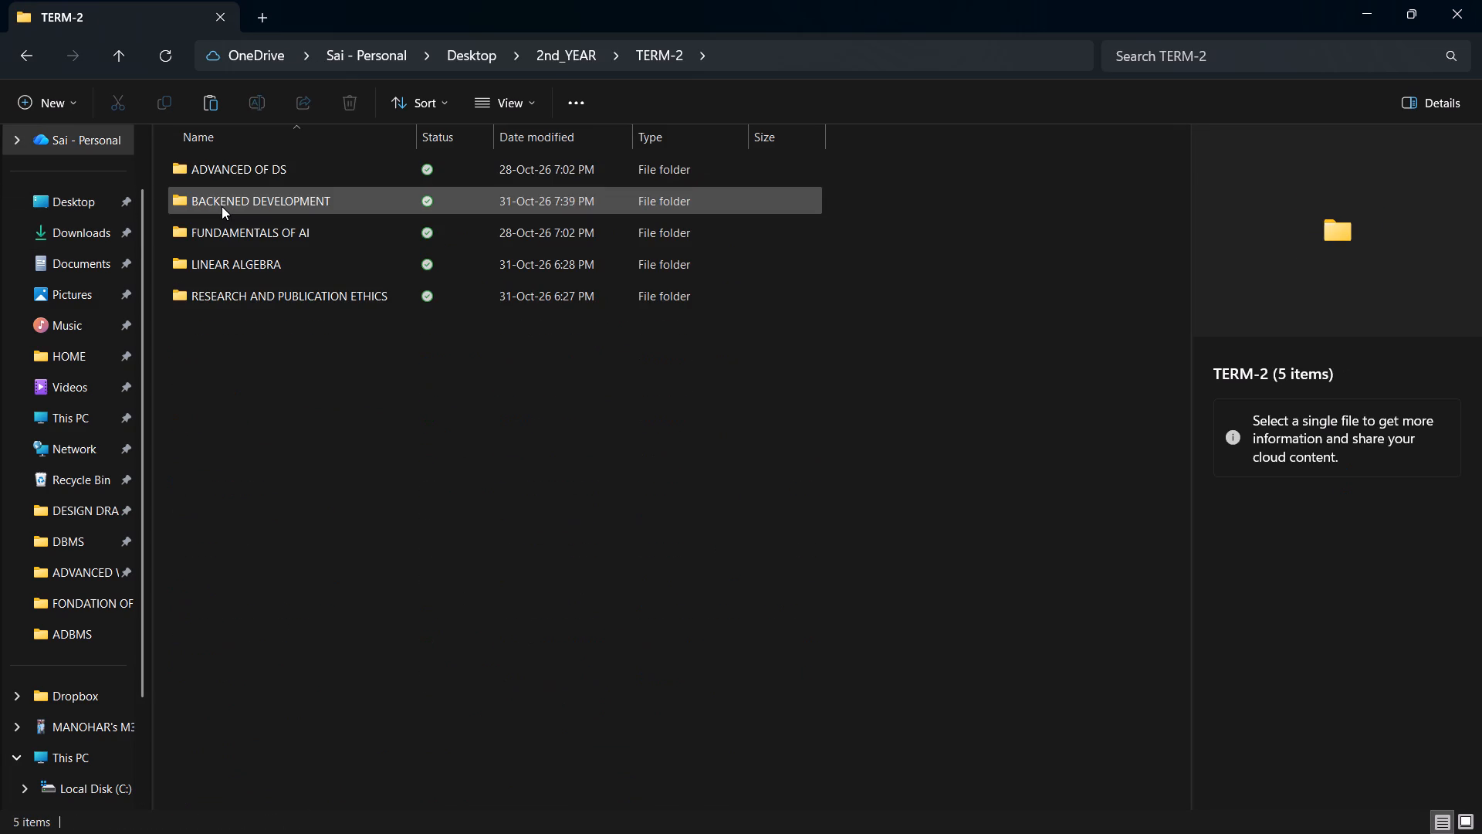
click(222, 205)
double_click(227, 236)
click(252, 271)
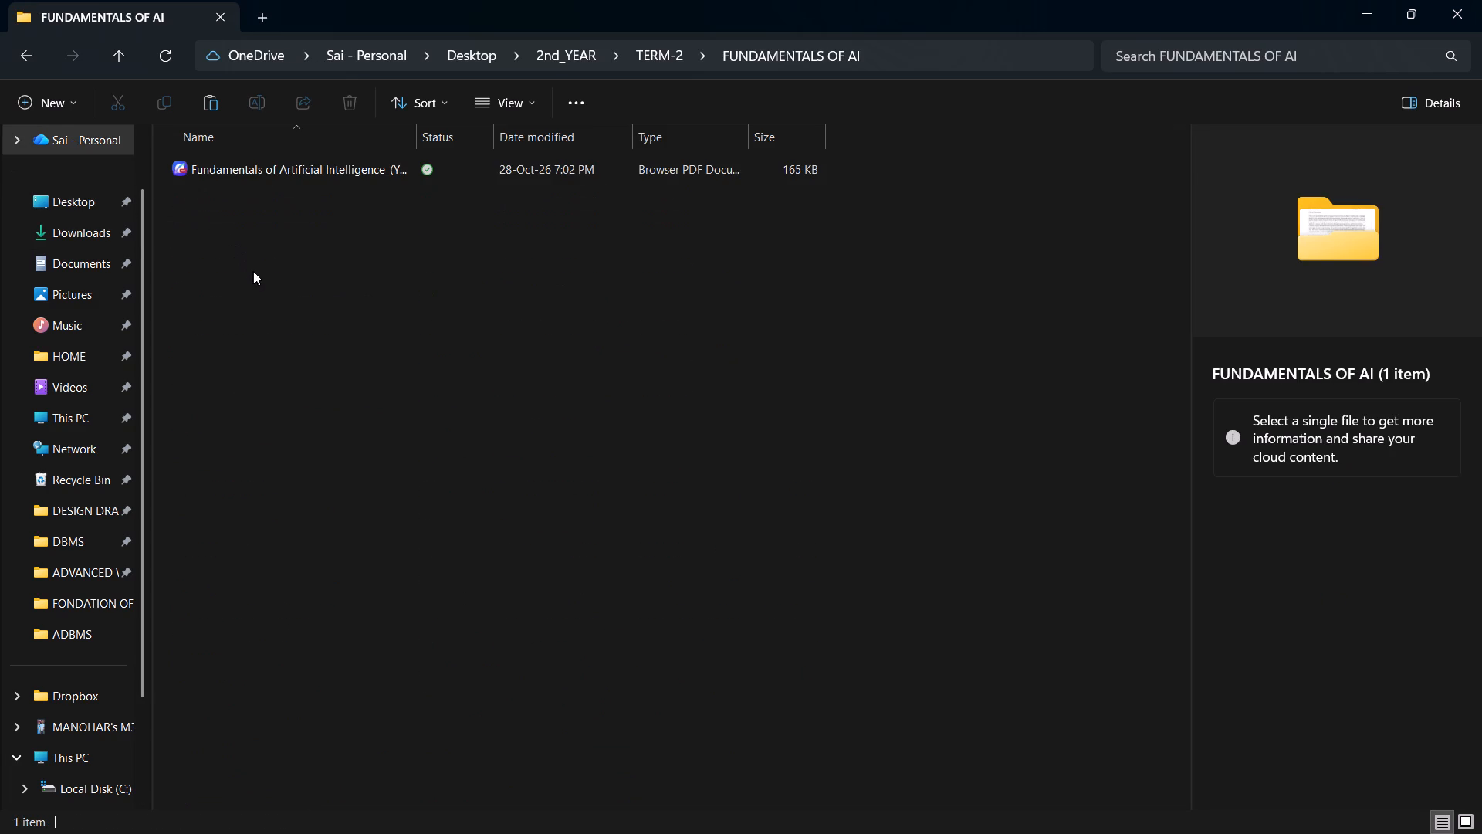
key(ctrl+v)
click(347, 366)
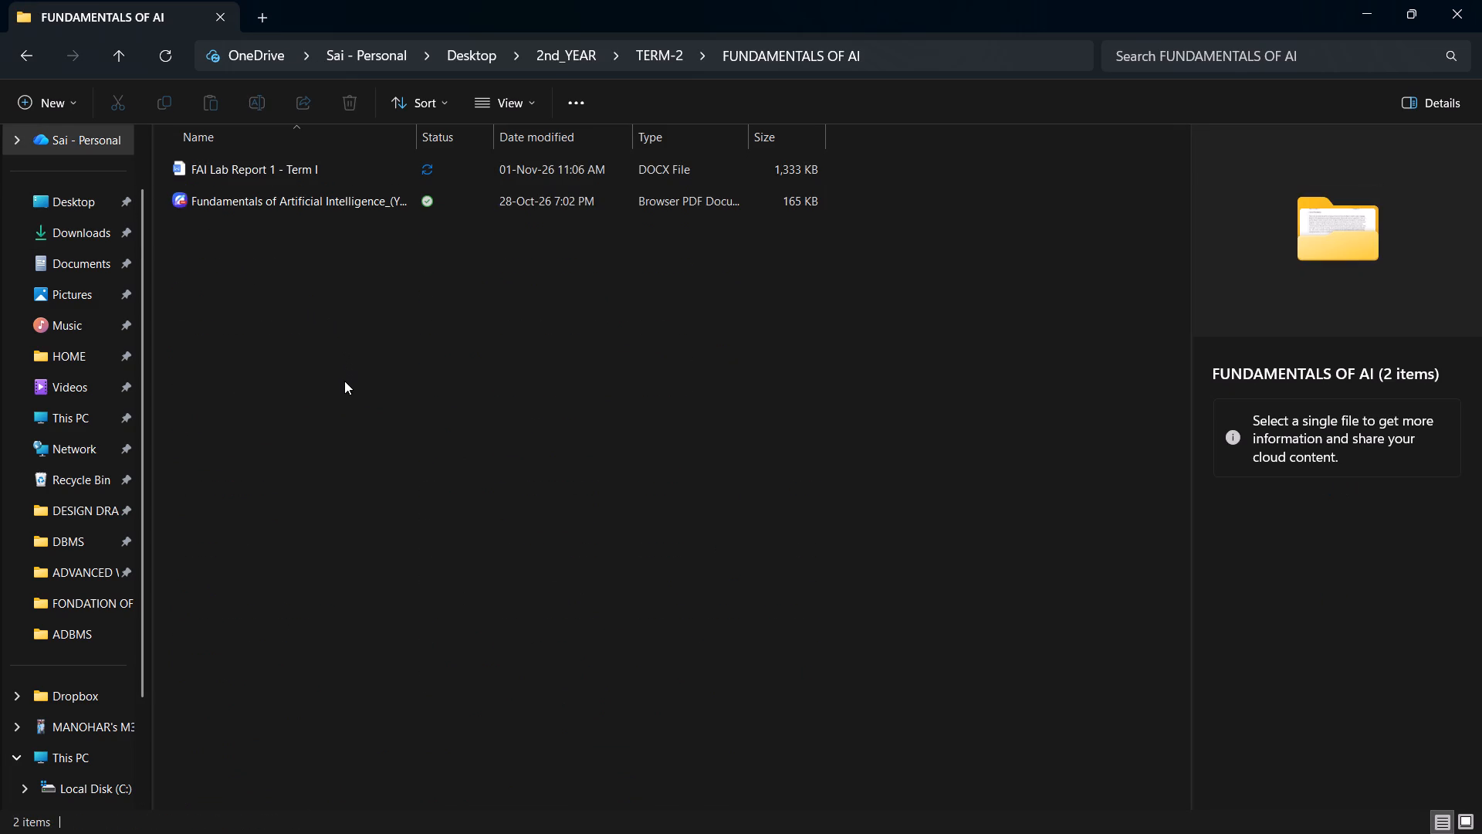
Rename the moved DOCX in the FUNDAMENTALS OF AI folder as FAI Lab Report_2.
click(285, 171)
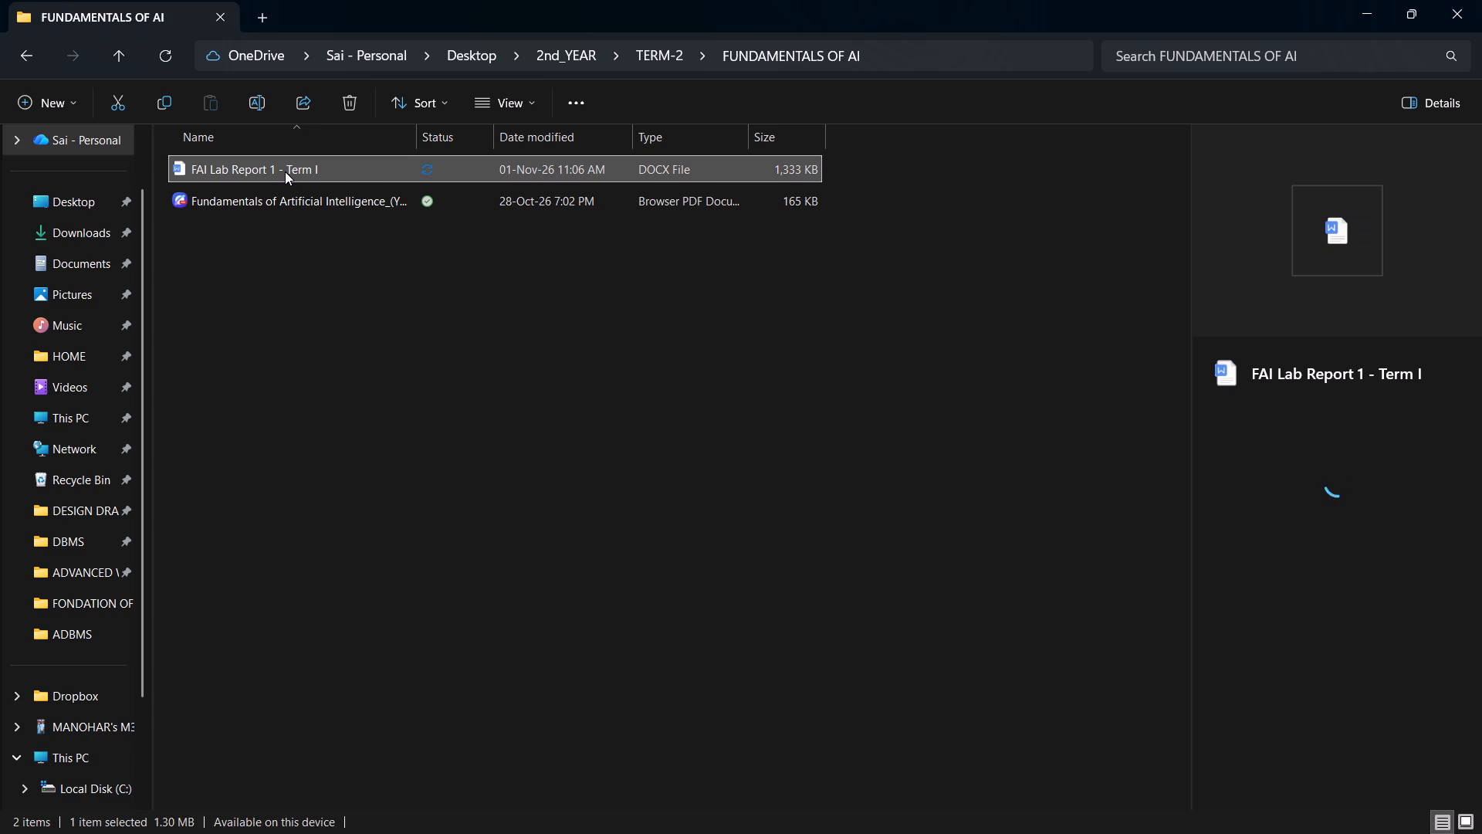
click(278, 170)
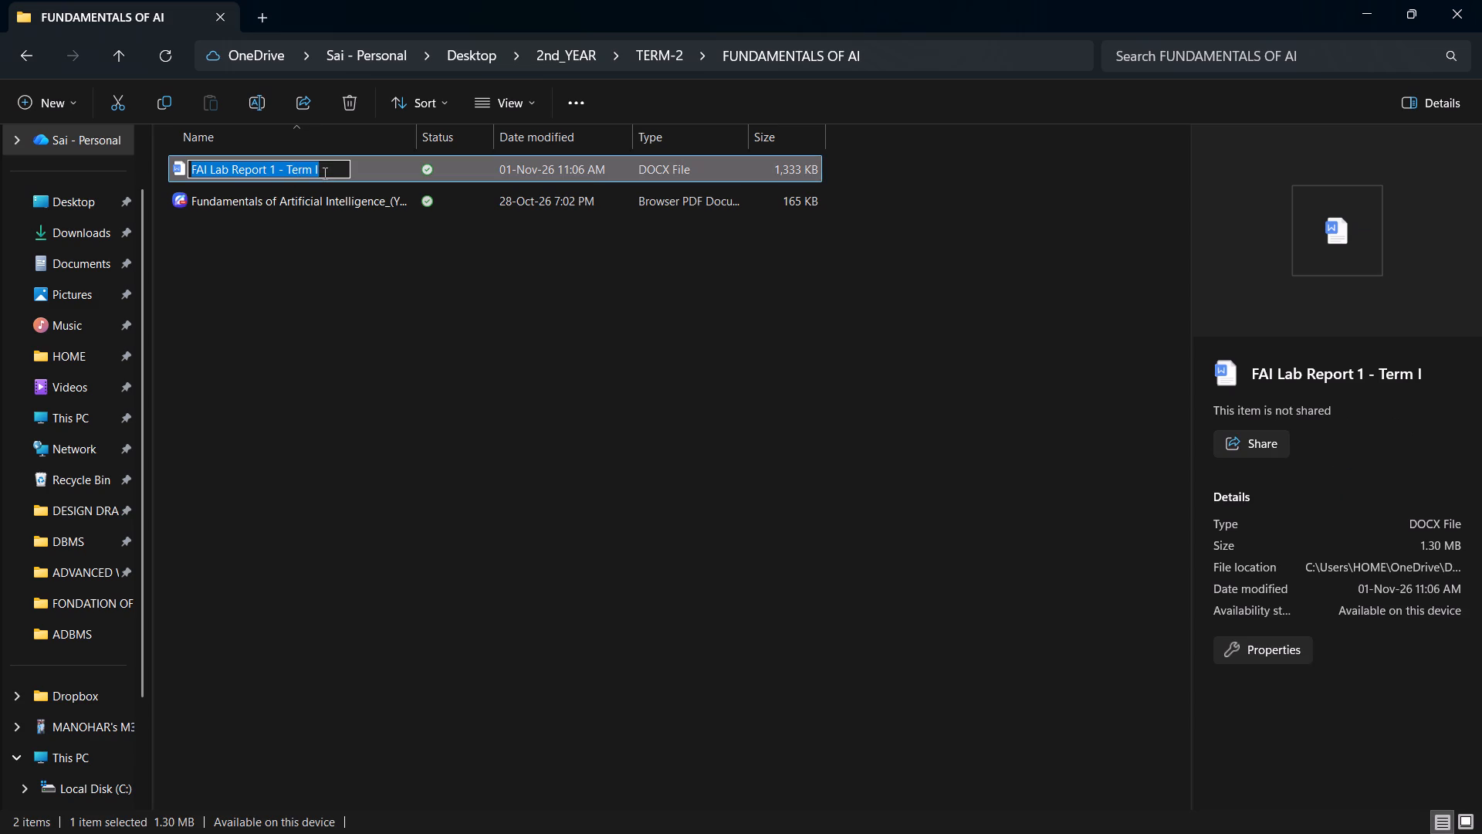
click(323, 173)
key(BackSpace)
key(BackSpace)
key(BackSpace)
key(BackSpace)
key(BackSpace)
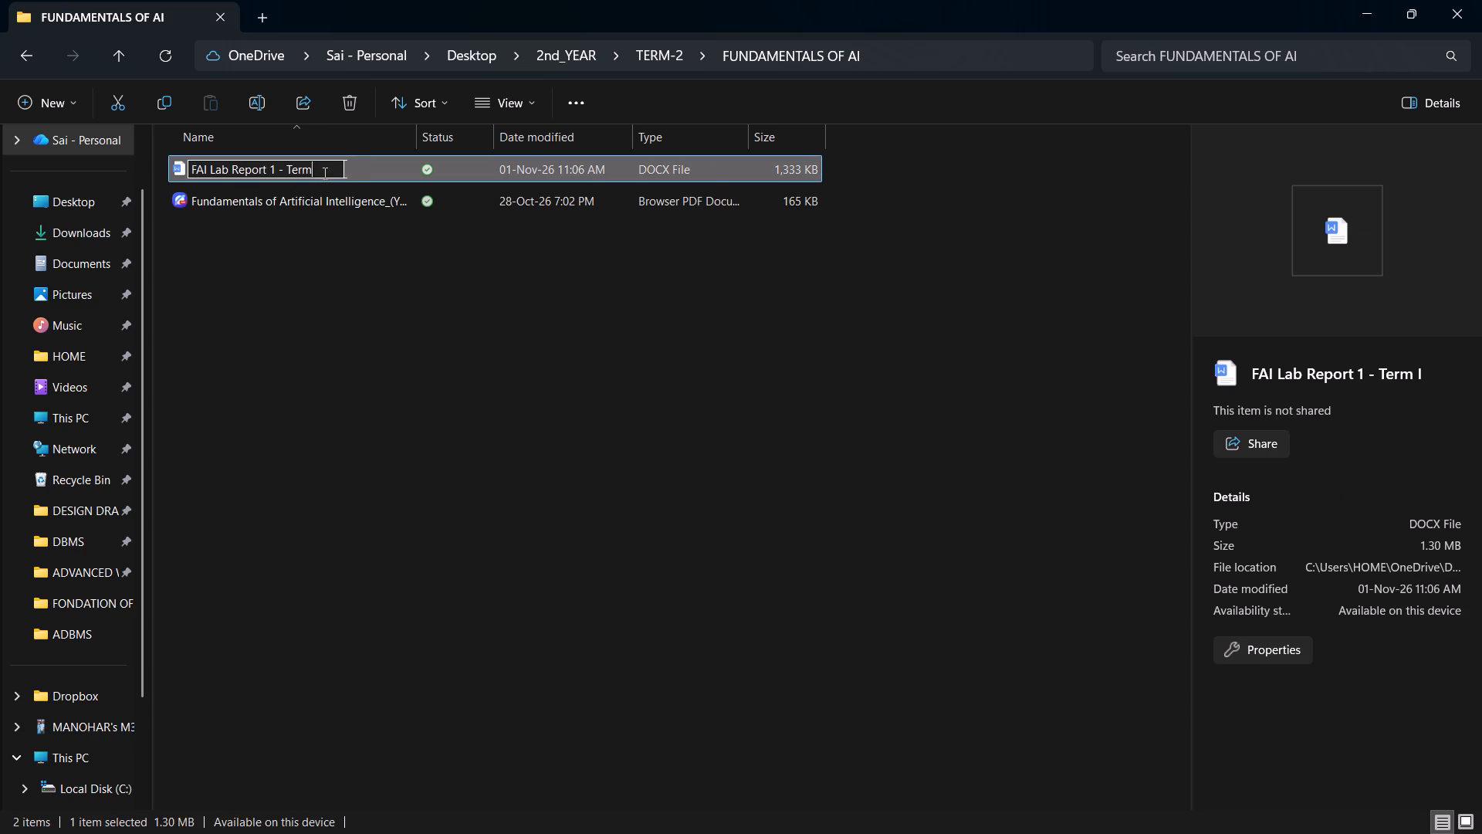
key(BackSpace)
key(BackSpace)
key(BackSpace)
key(BackSpace)
key(BackSpace)
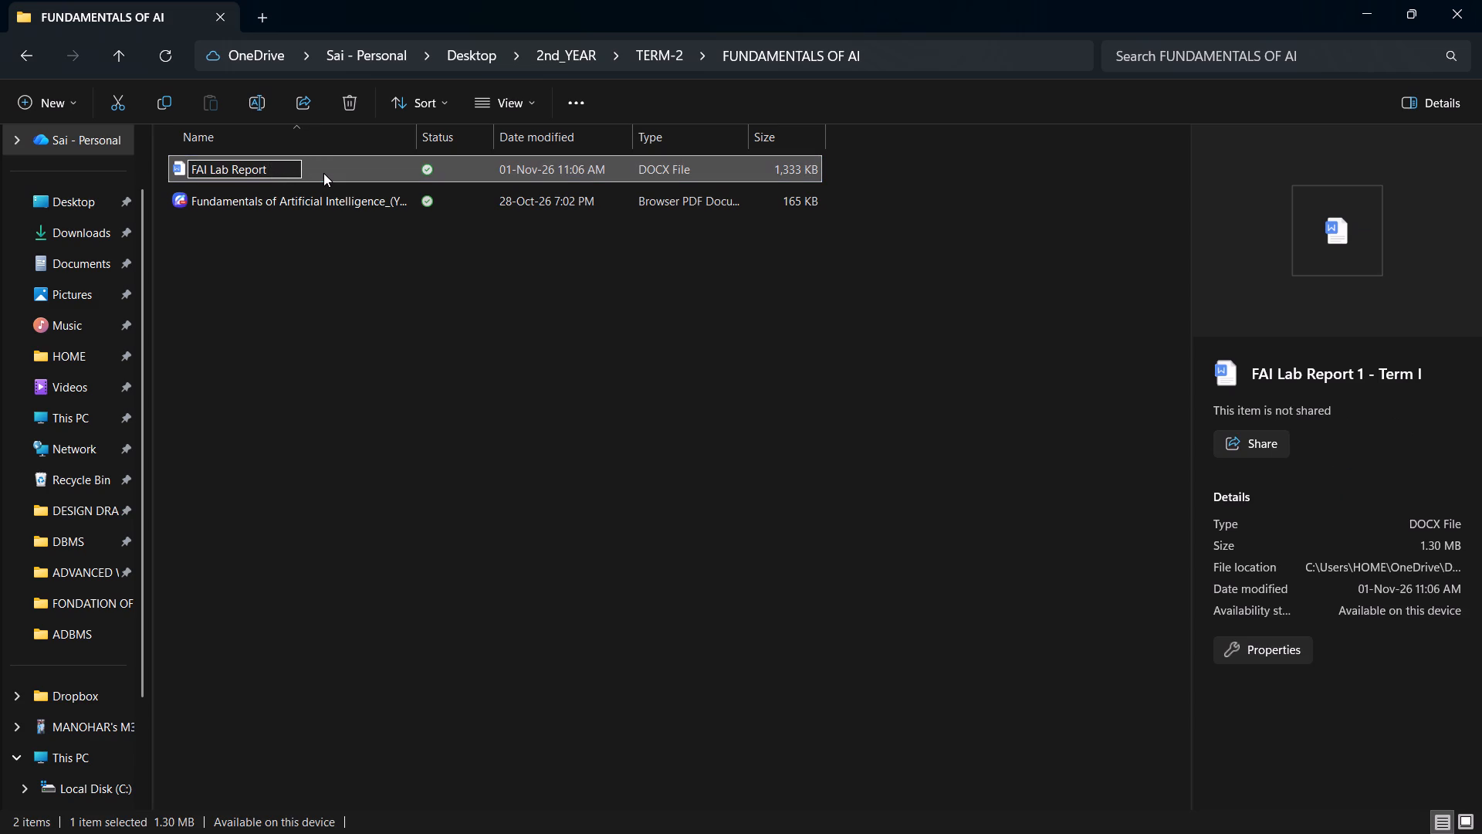
key(BackSpace)
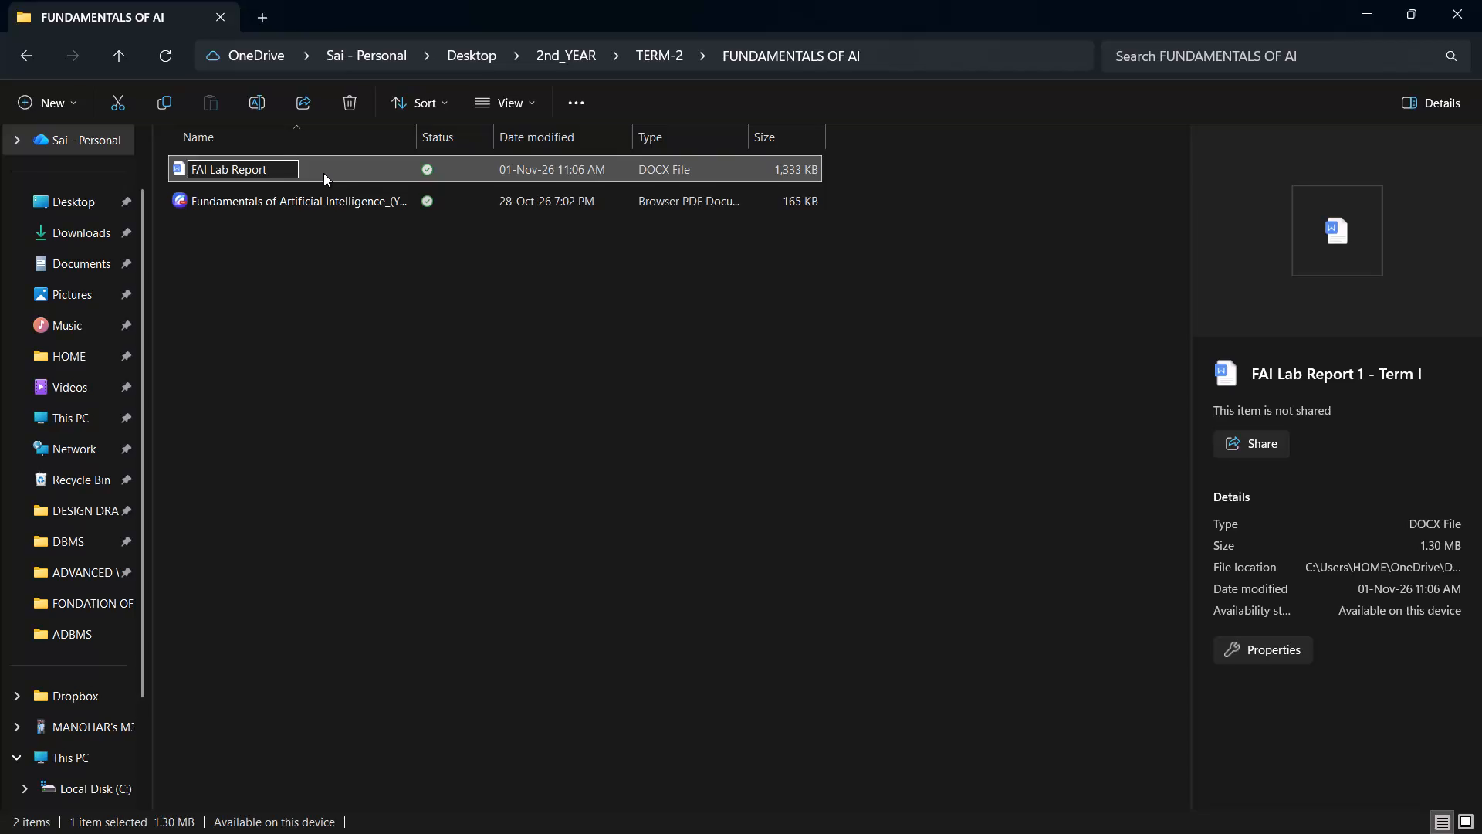
key(shift+underscore)
key(2)
key(Return)
click(437, 410)
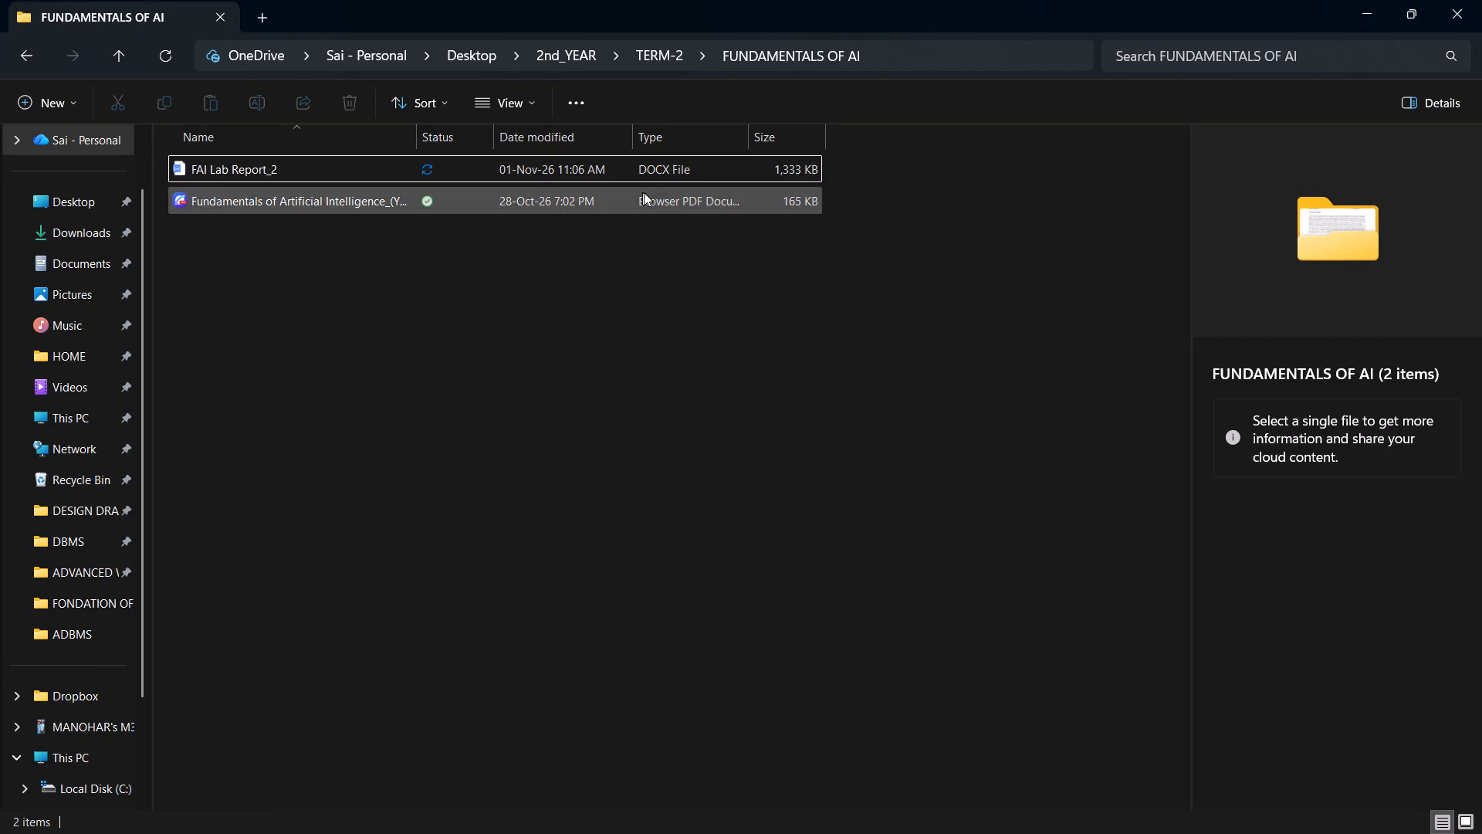
Open the FAI Lab Report_2 DOCX in WPS Office and close the FAI TEMPLATE document, leaving only the report open.
double_click(641, 162)
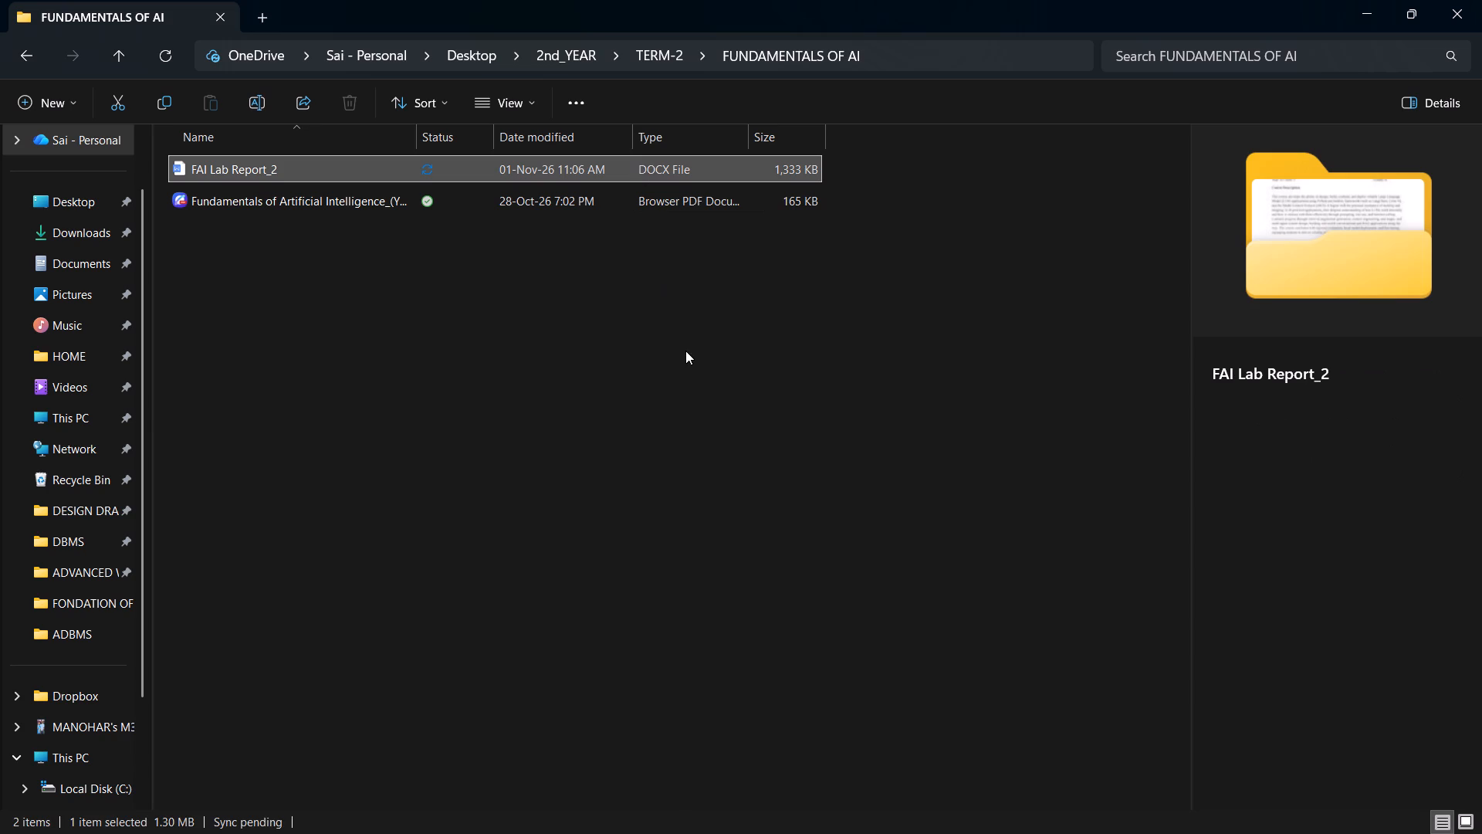
click(687, 351)
double_click(653, 173)
click(778, 413)
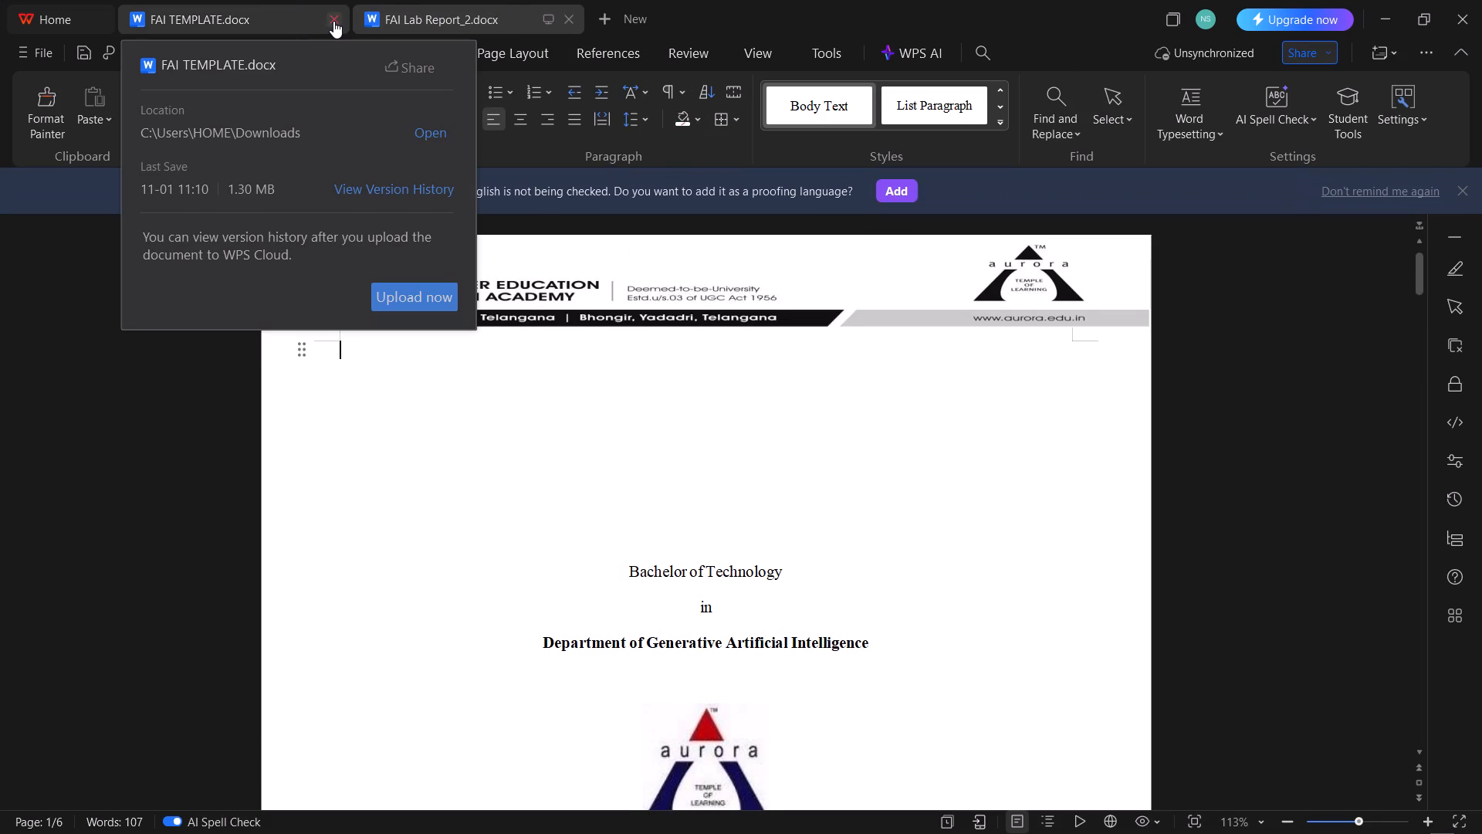
click(249, 5)
click(336, 18)
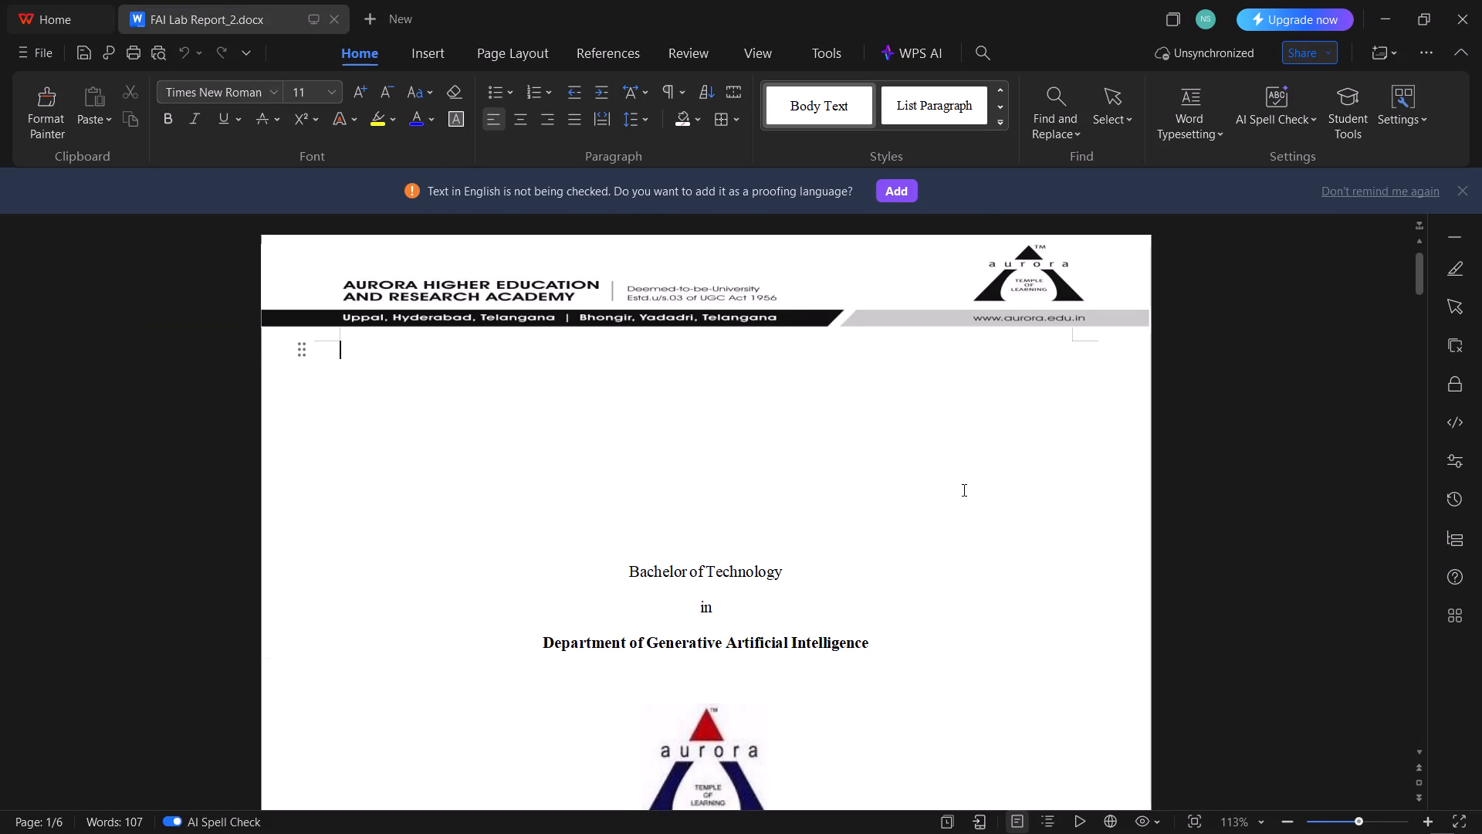
Review the cover page and the certificate page of FAI Lab Report_2.
scroll(868, 470, down, 6)
scroll(865, 470, up, 5)
scroll(865, 470, down, 1)
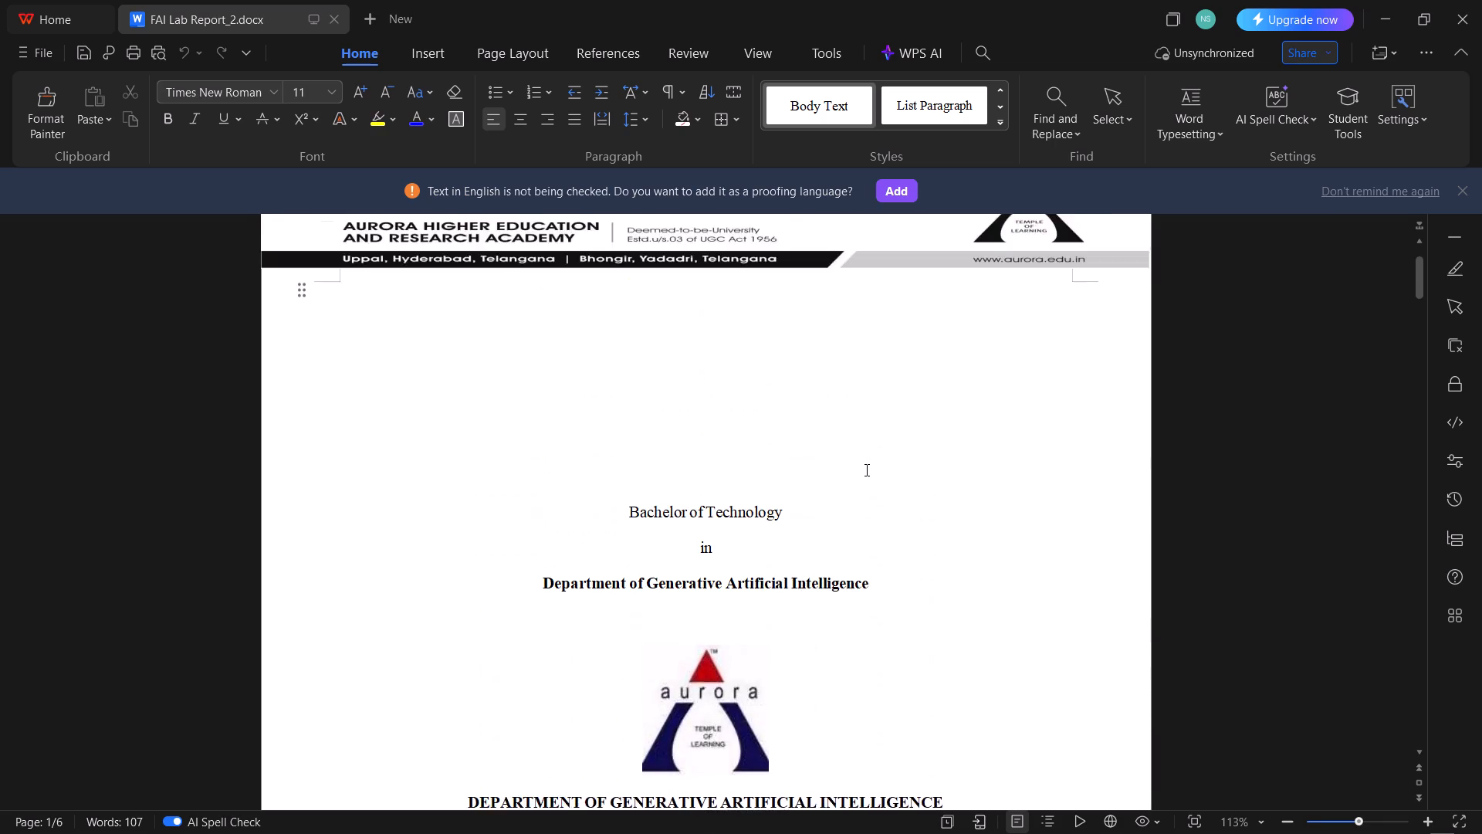
scroll(865, 470, down, 19)
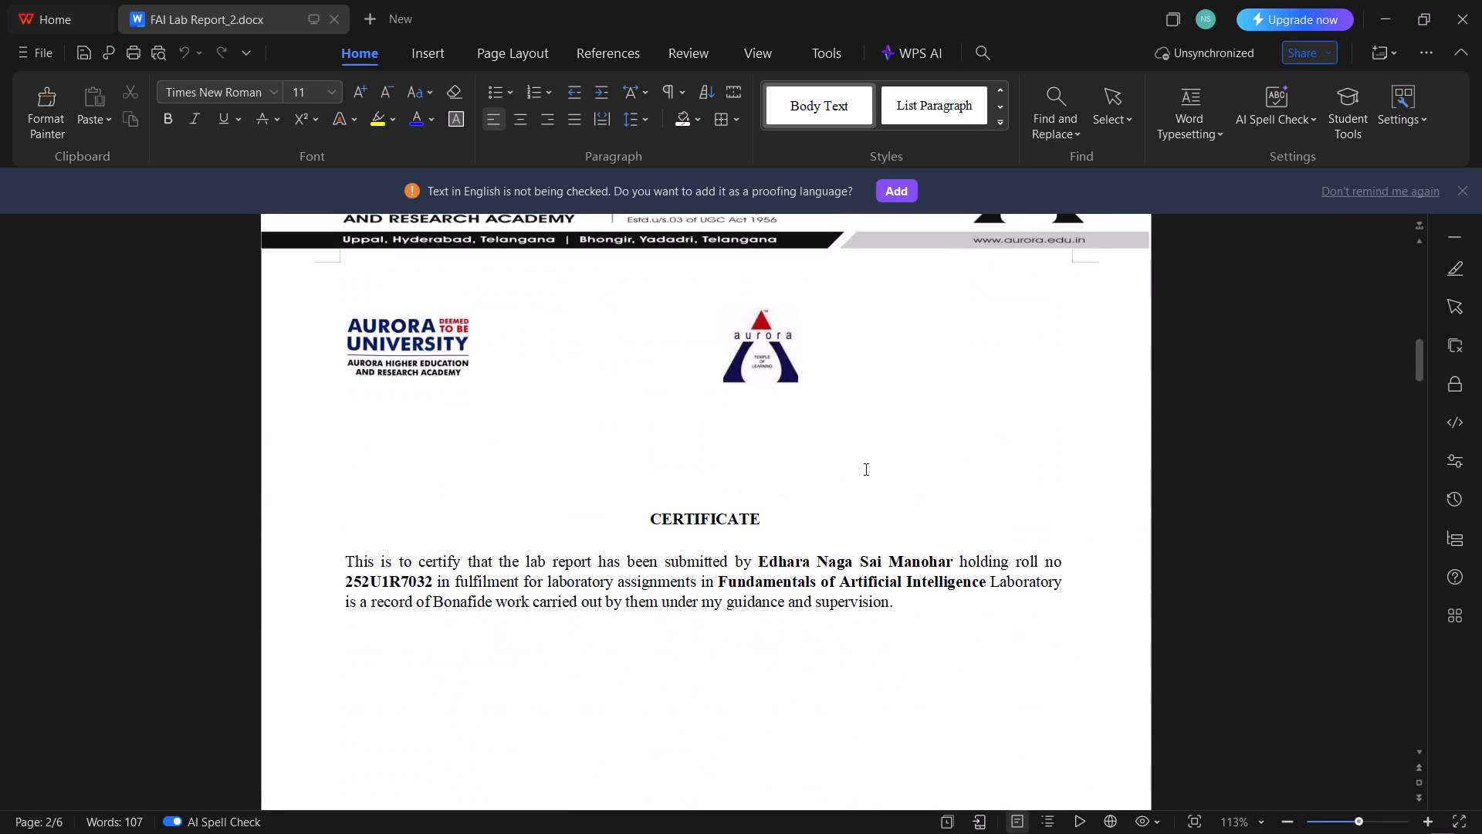
scroll(865, 469, up, 5)
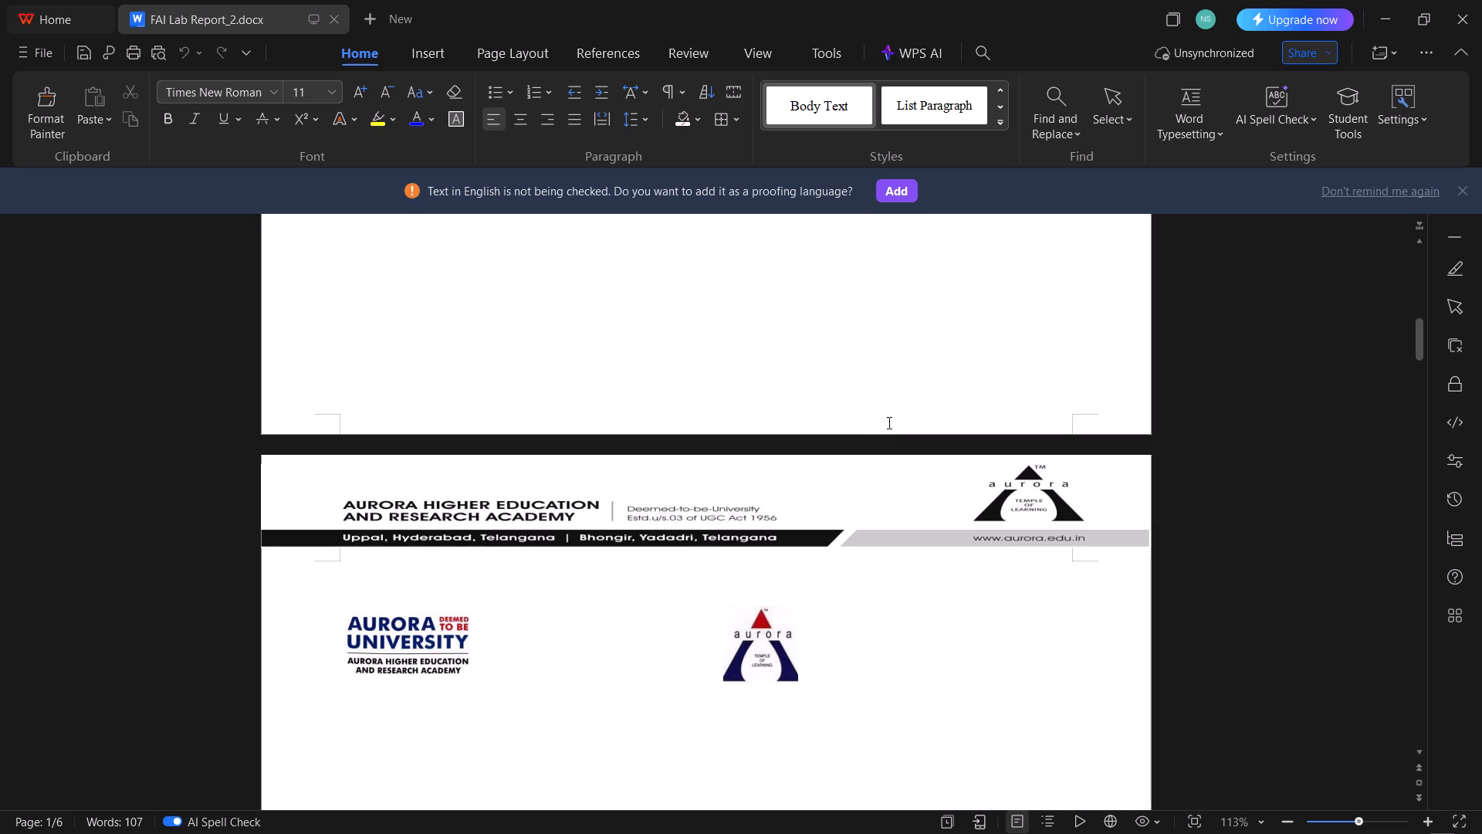
scroll(723, 467, up, 16)
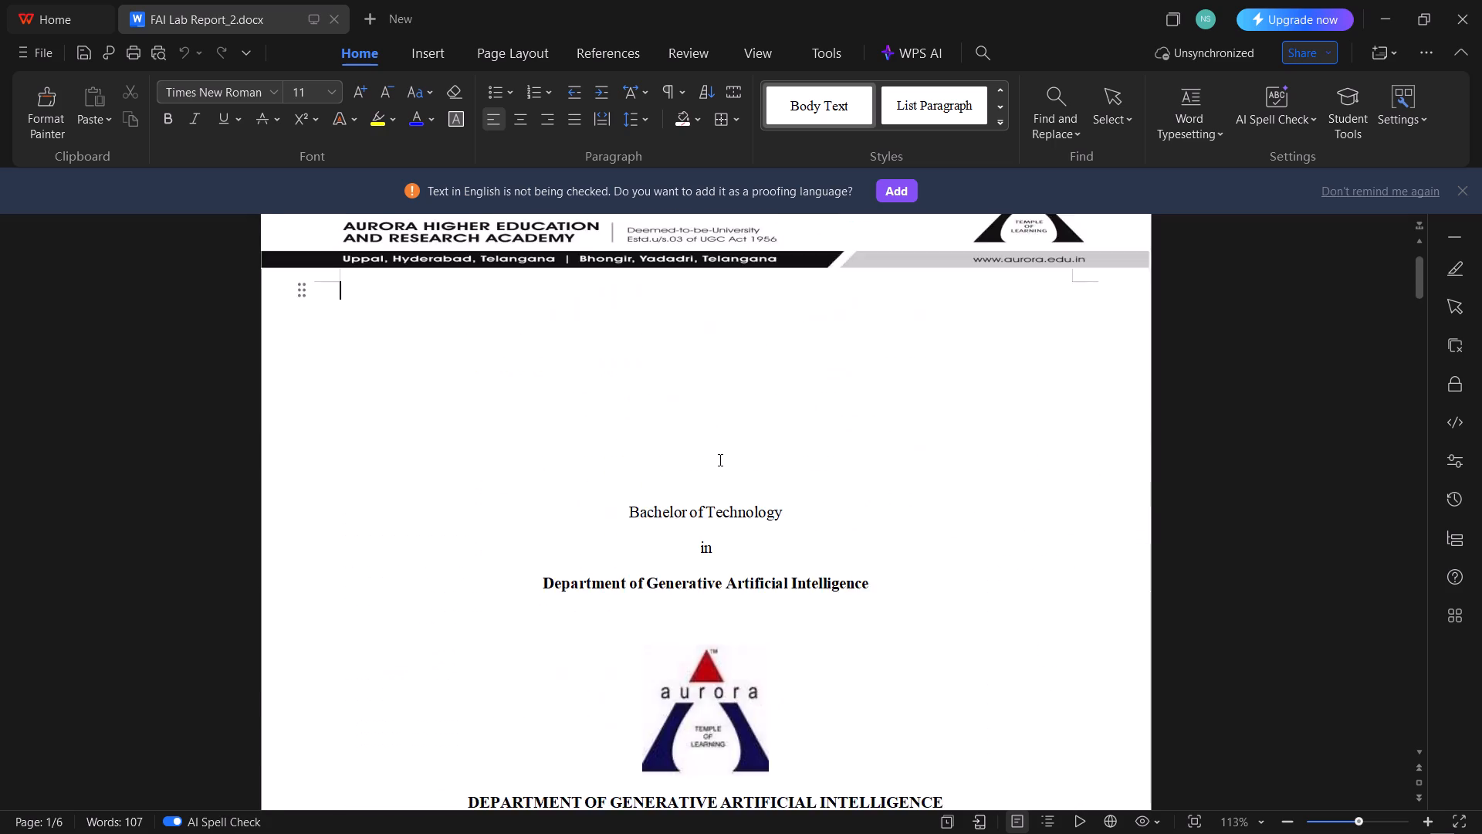
scroll(719, 459, up, 5)
scroll(717, 459, down, 12)
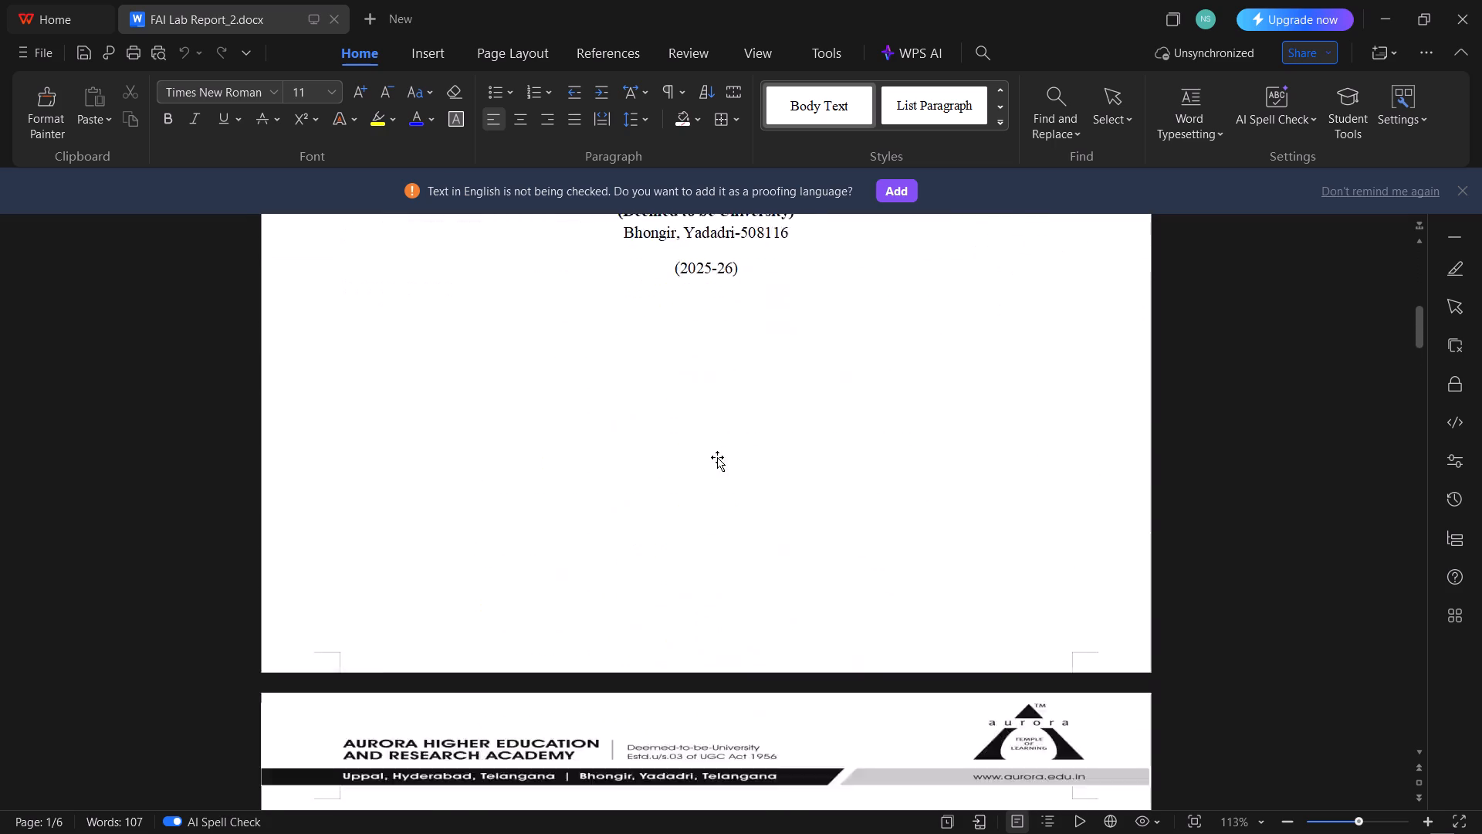
scroll(717, 457, down, 7)
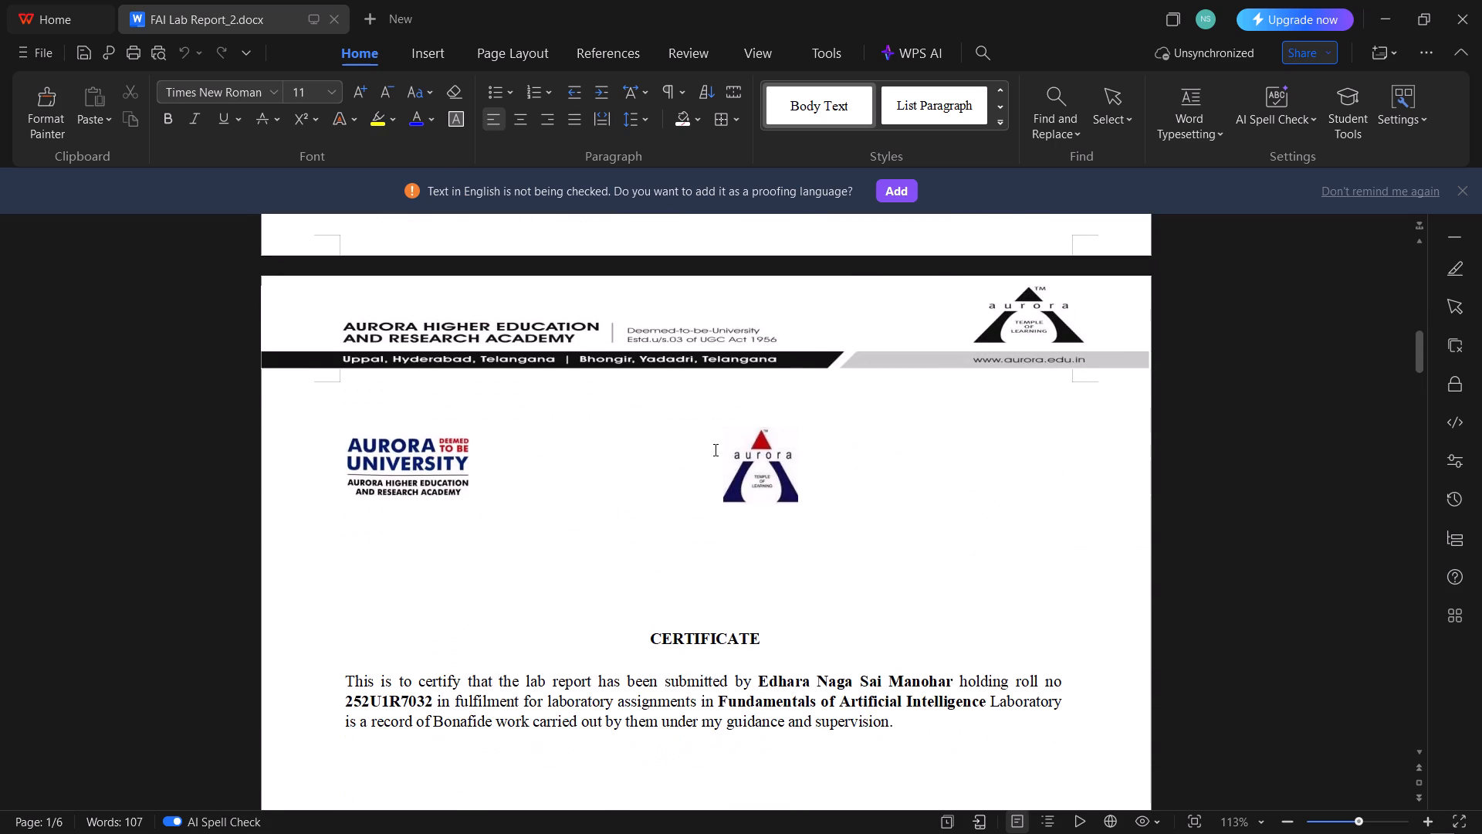
scroll(714, 449, down, 1)
scroll(714, 449, up, 1)
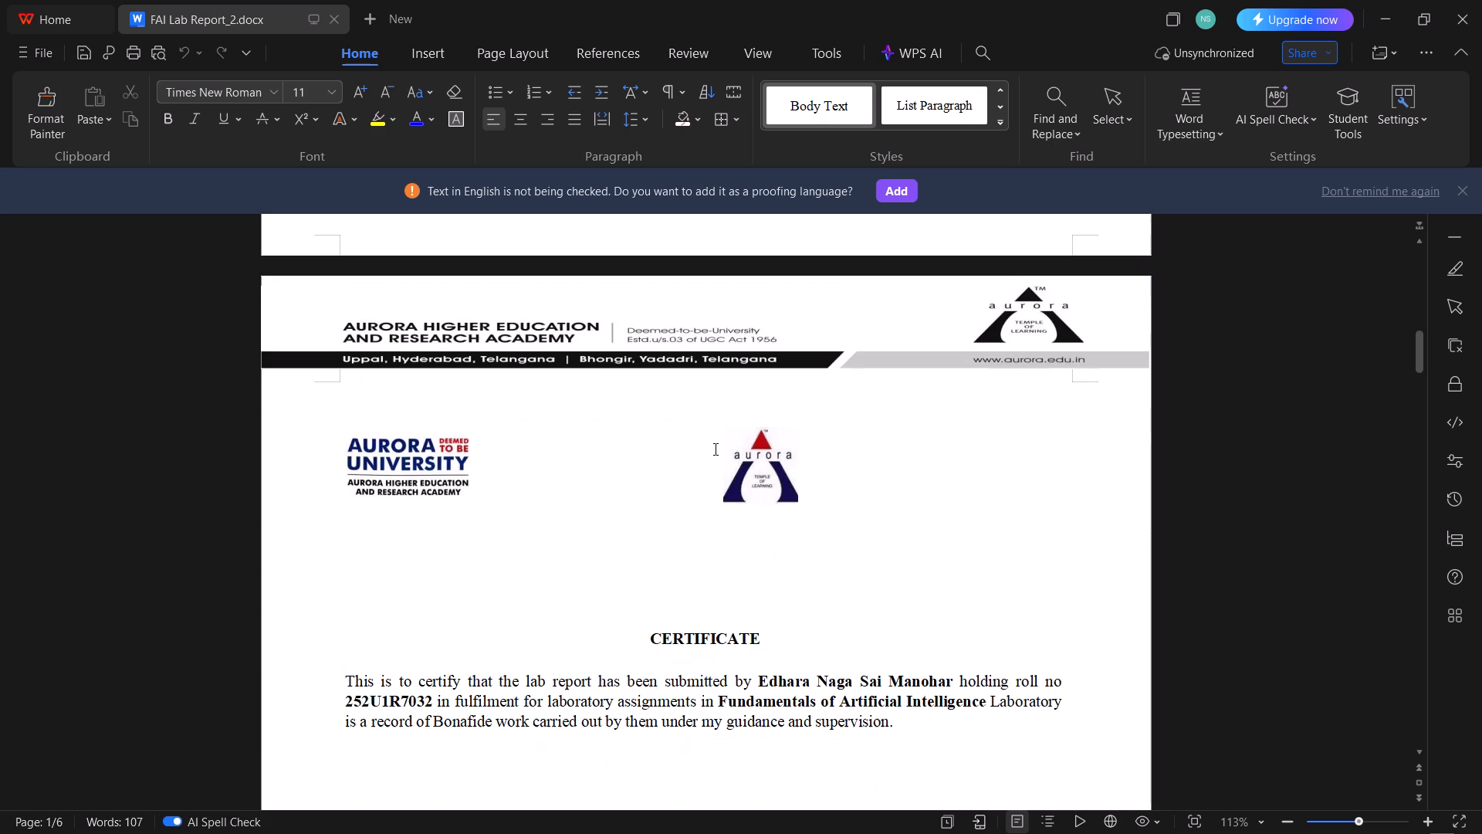
scroll(714, 449, down, 1)
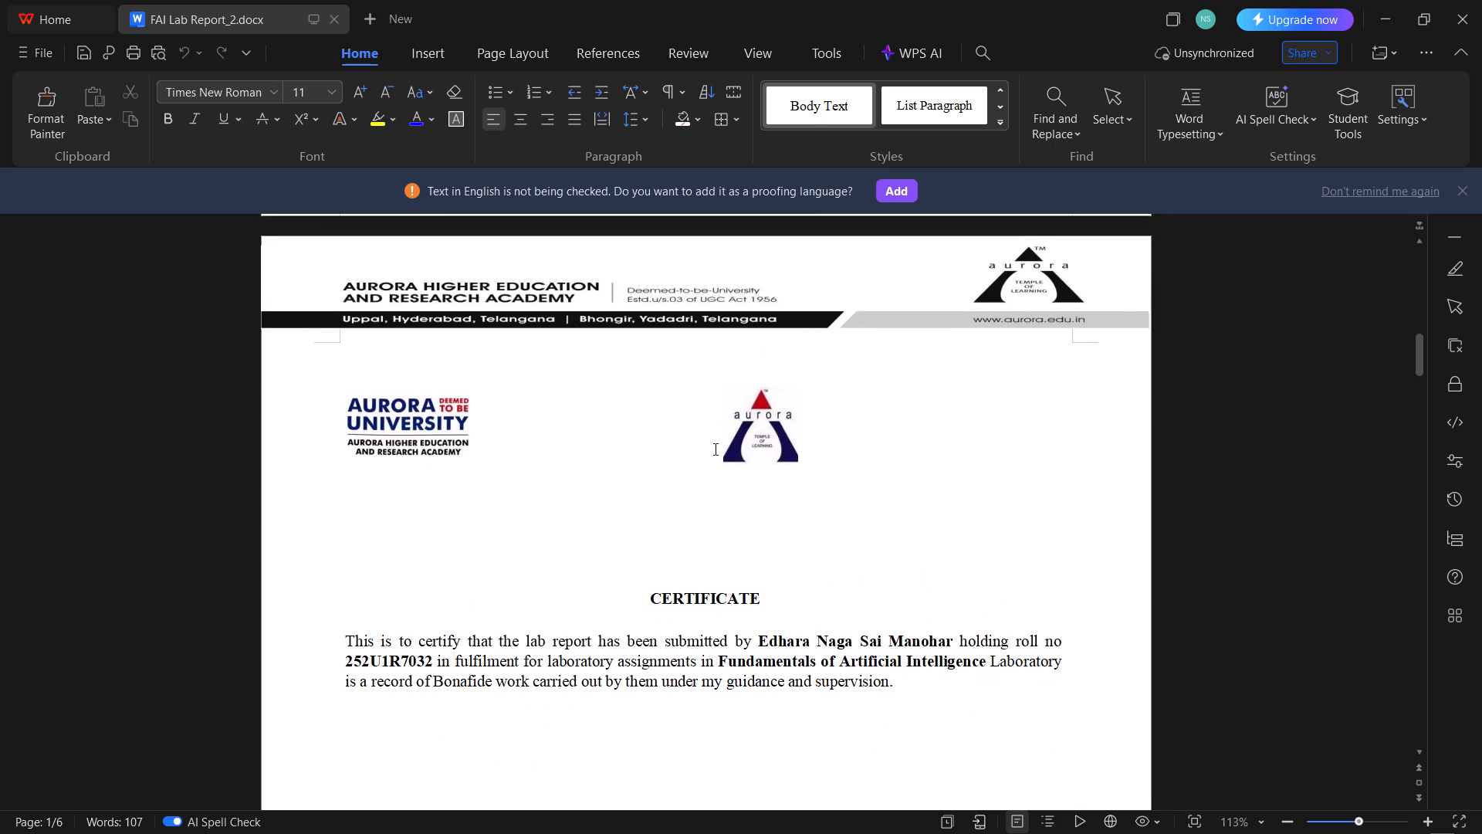
scroll(714, 449, down, 2)
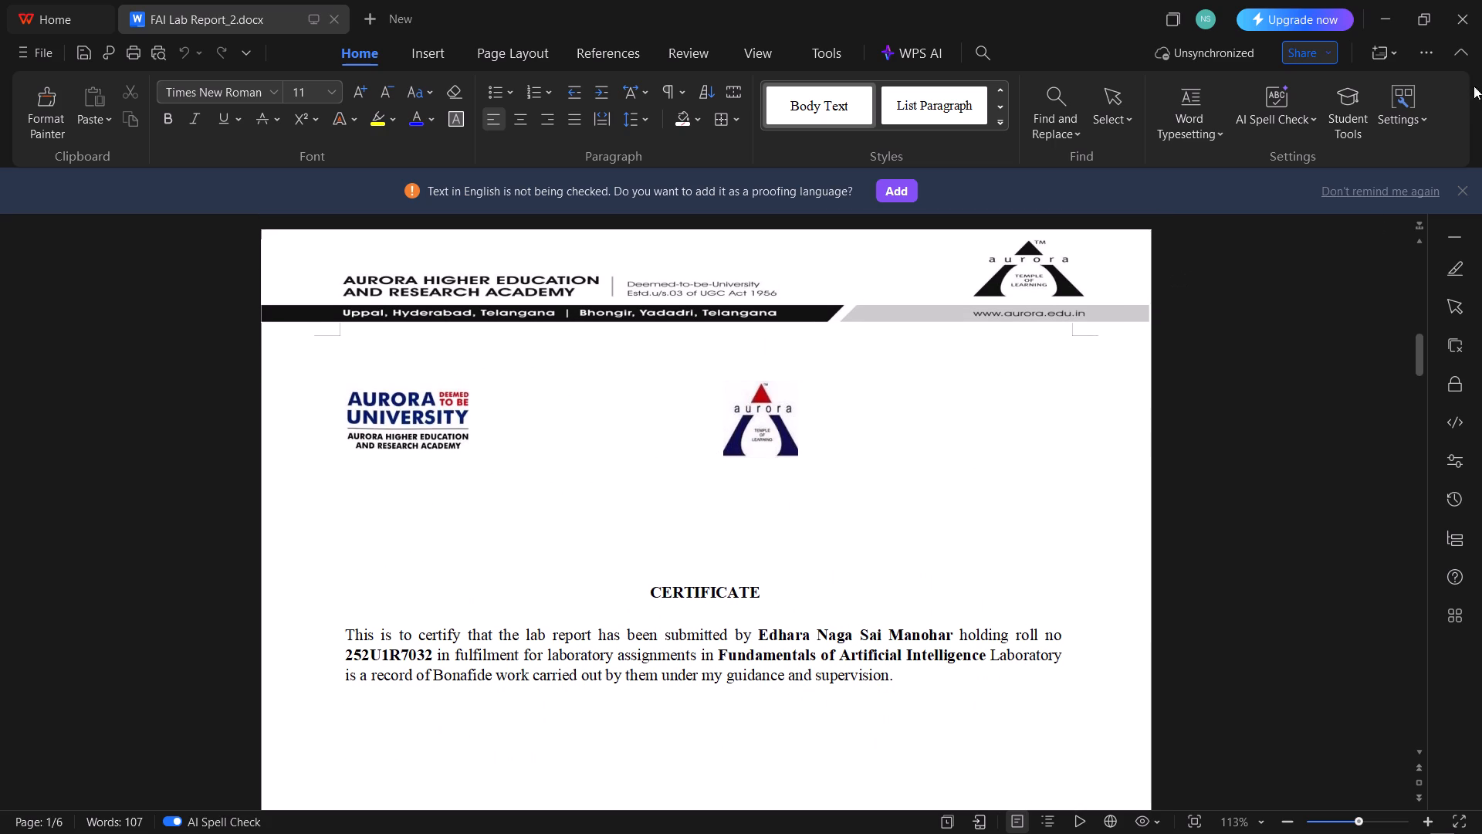
Dismiss the notice about adding English as a proofing language.
click(1465, 185)
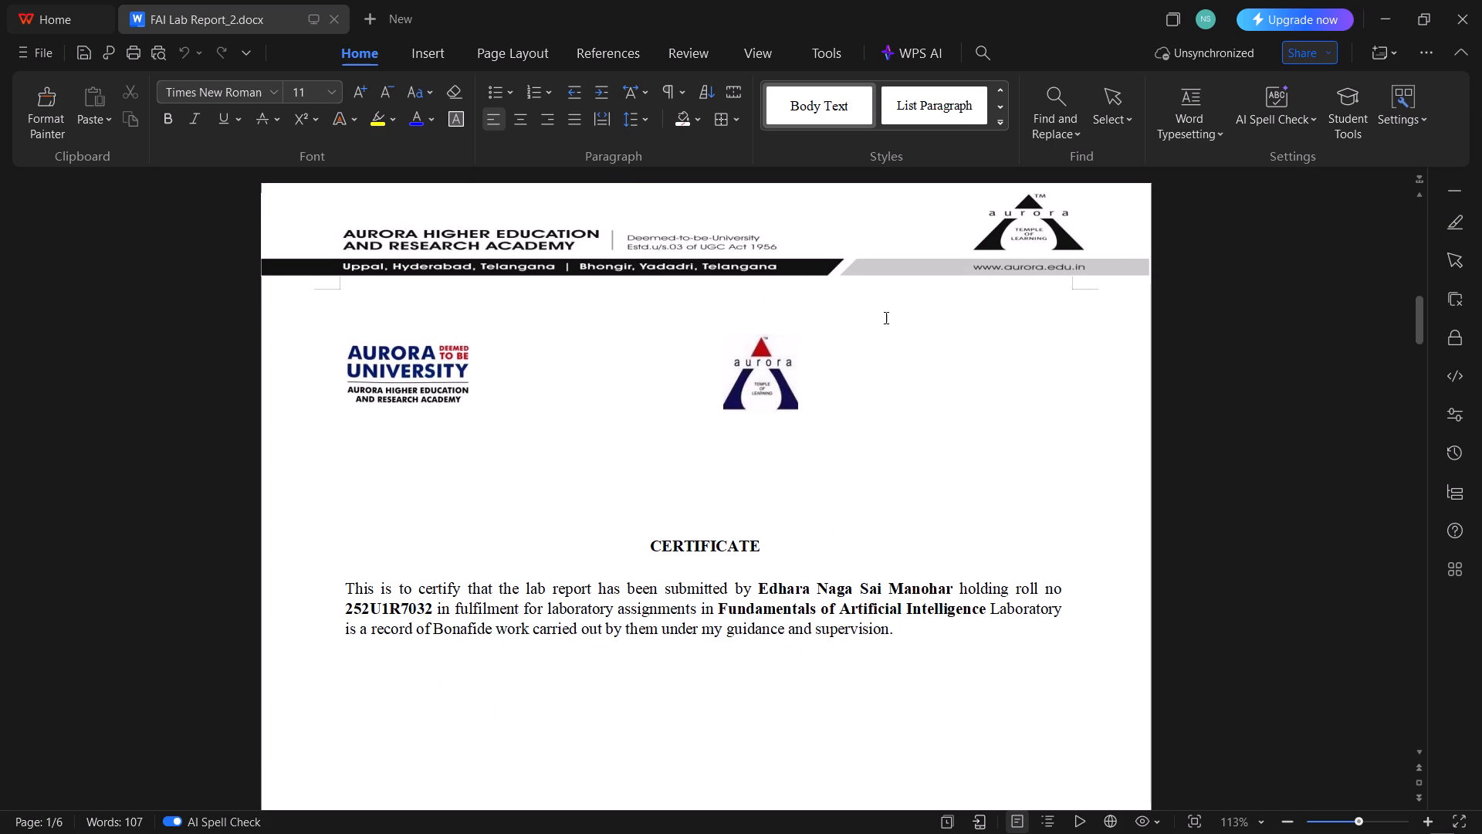
Check the rest of the report: the certificate's date and signatory, and the code and output pages for both questions.
scroll(834, 310, down, 7)
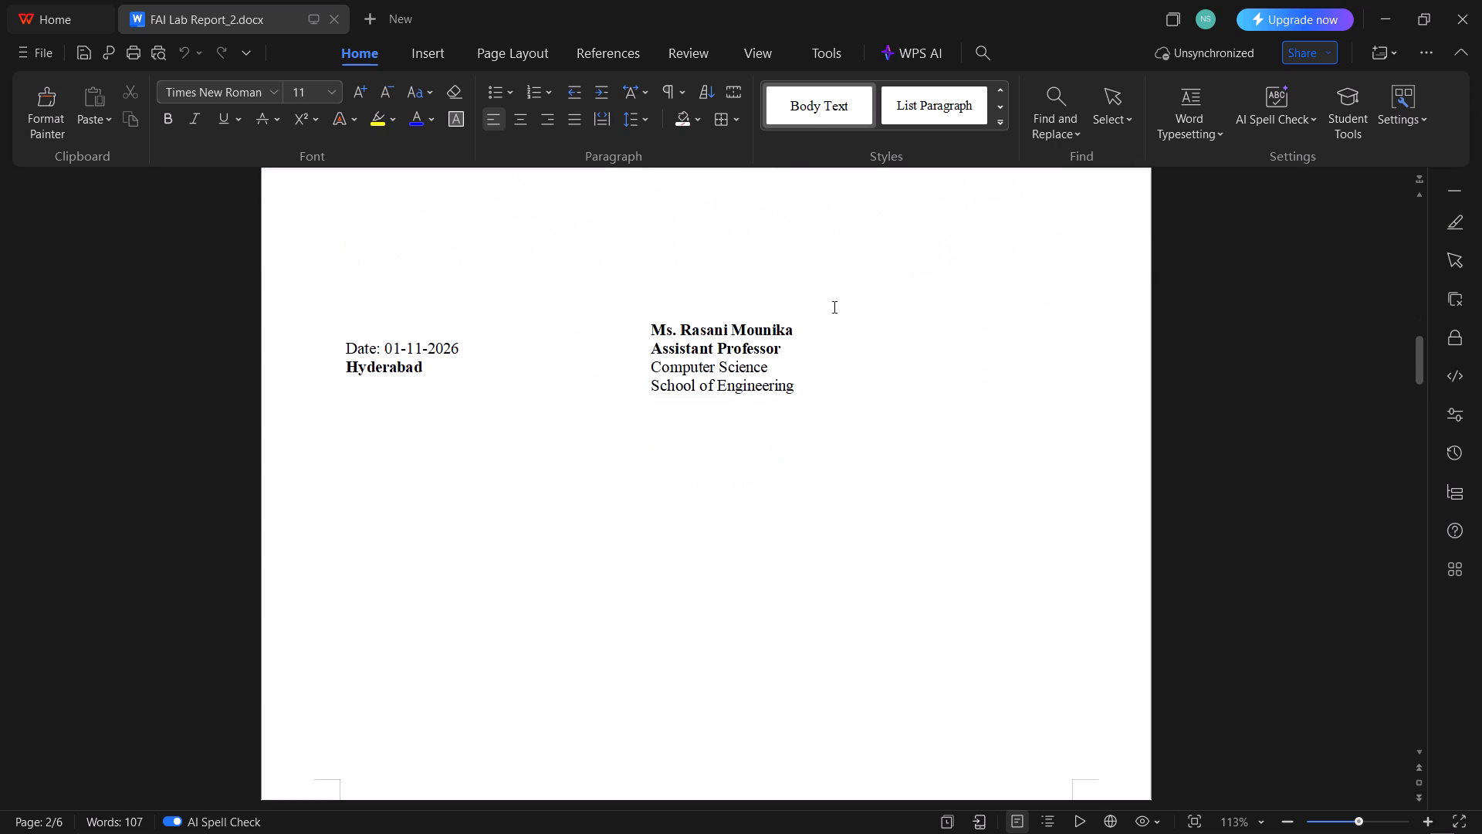
scroll(833, 307, down, 11)
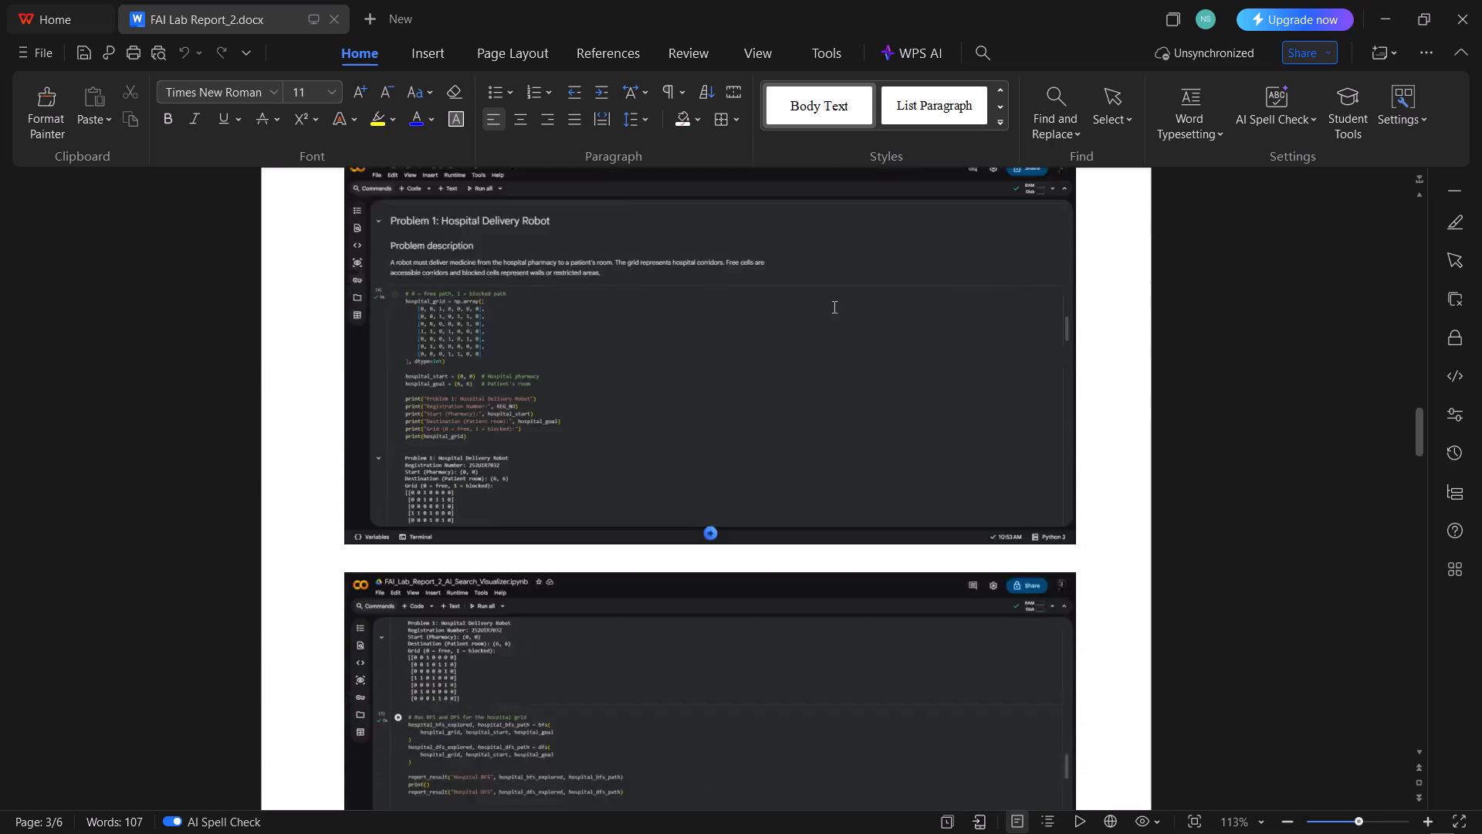
scroll(833, 307, down, 9)
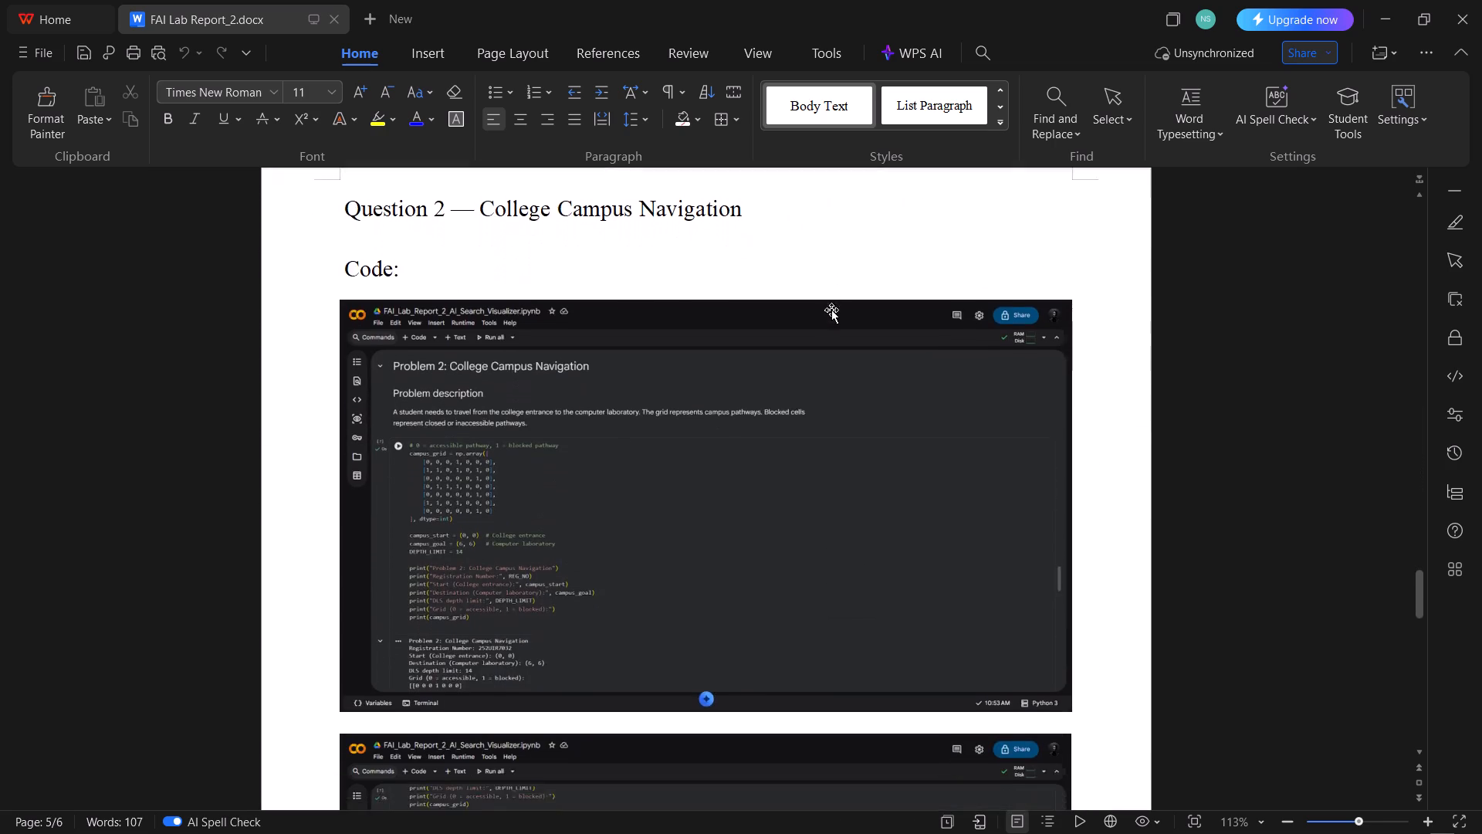
scroll(831, 310, down, 10)
scroll(831, 309, up, 13)
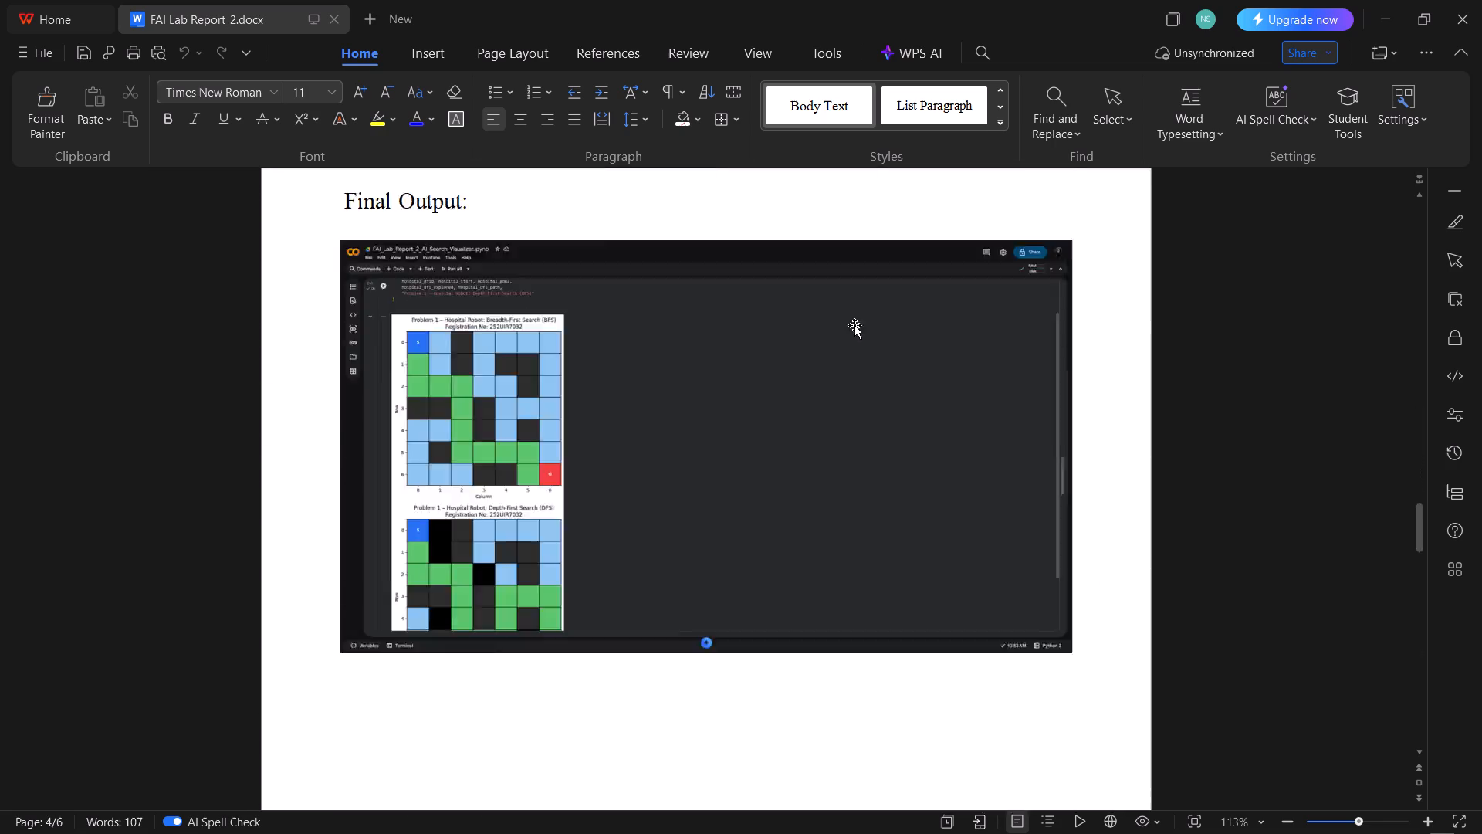
scroll(854, 325, up, 10)
scroll(52, 67, up, 1)
Export FAI Lab Report_2 as a Common PDF in the source file's directory, and close the opened PDF window and the export dialog.
click(44, 63)
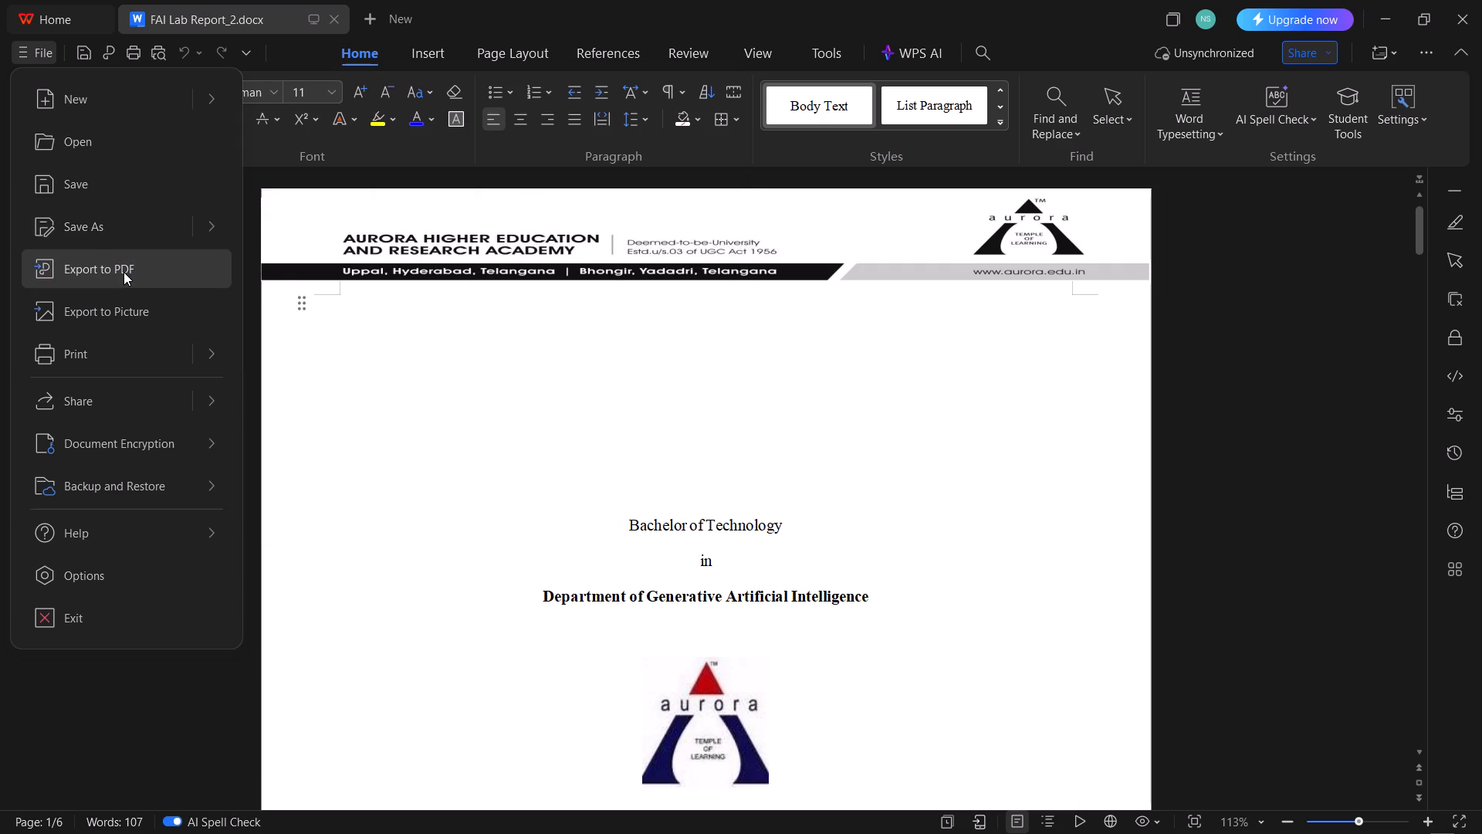
click(123, 273)
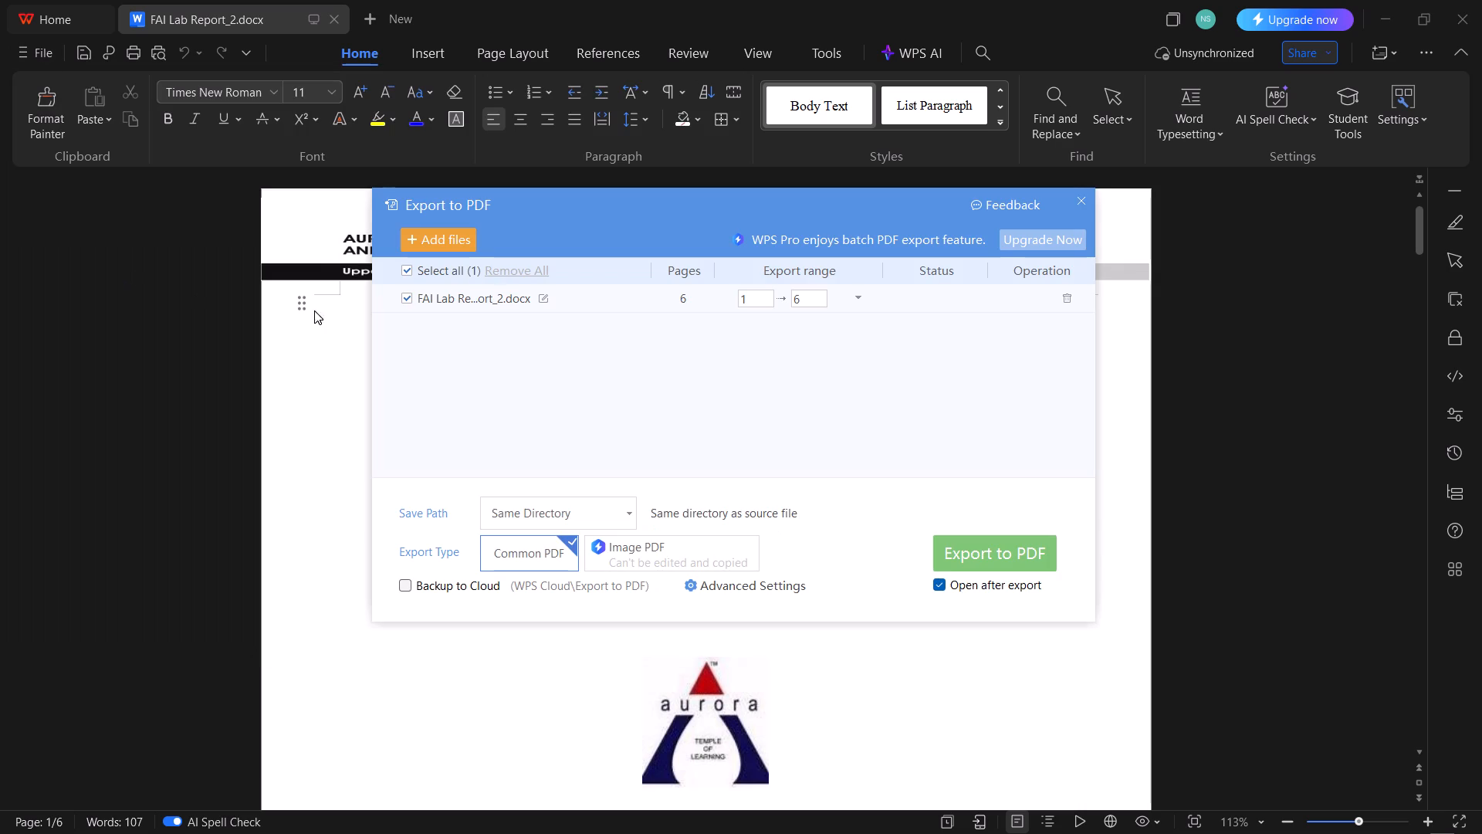
click(963, 546)
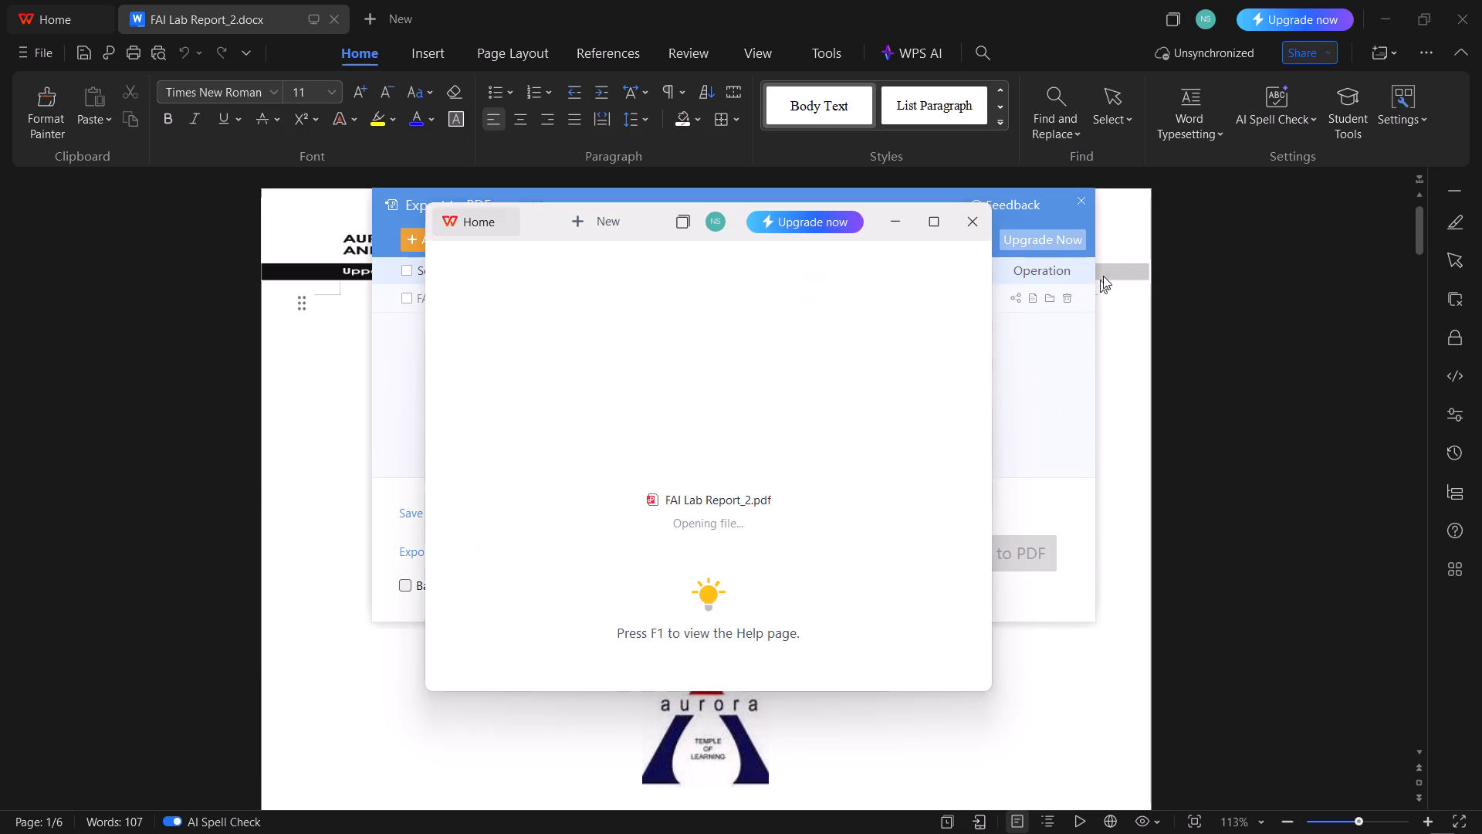
click(980, 225)
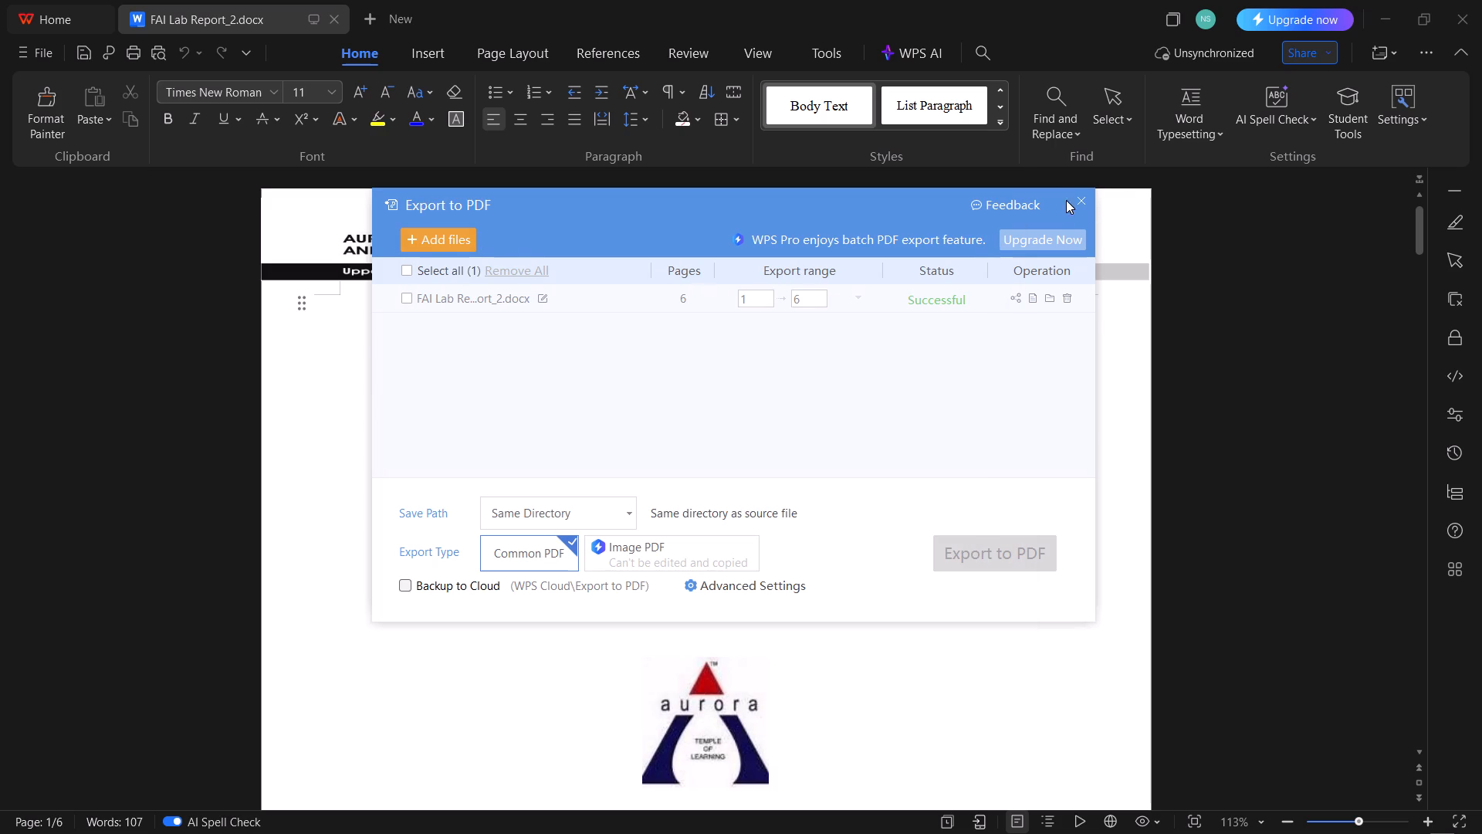
click(1081, 202)
Close WPS Office and return to the FUNDAMENTALS OF AI folder.
click(1481, 0)
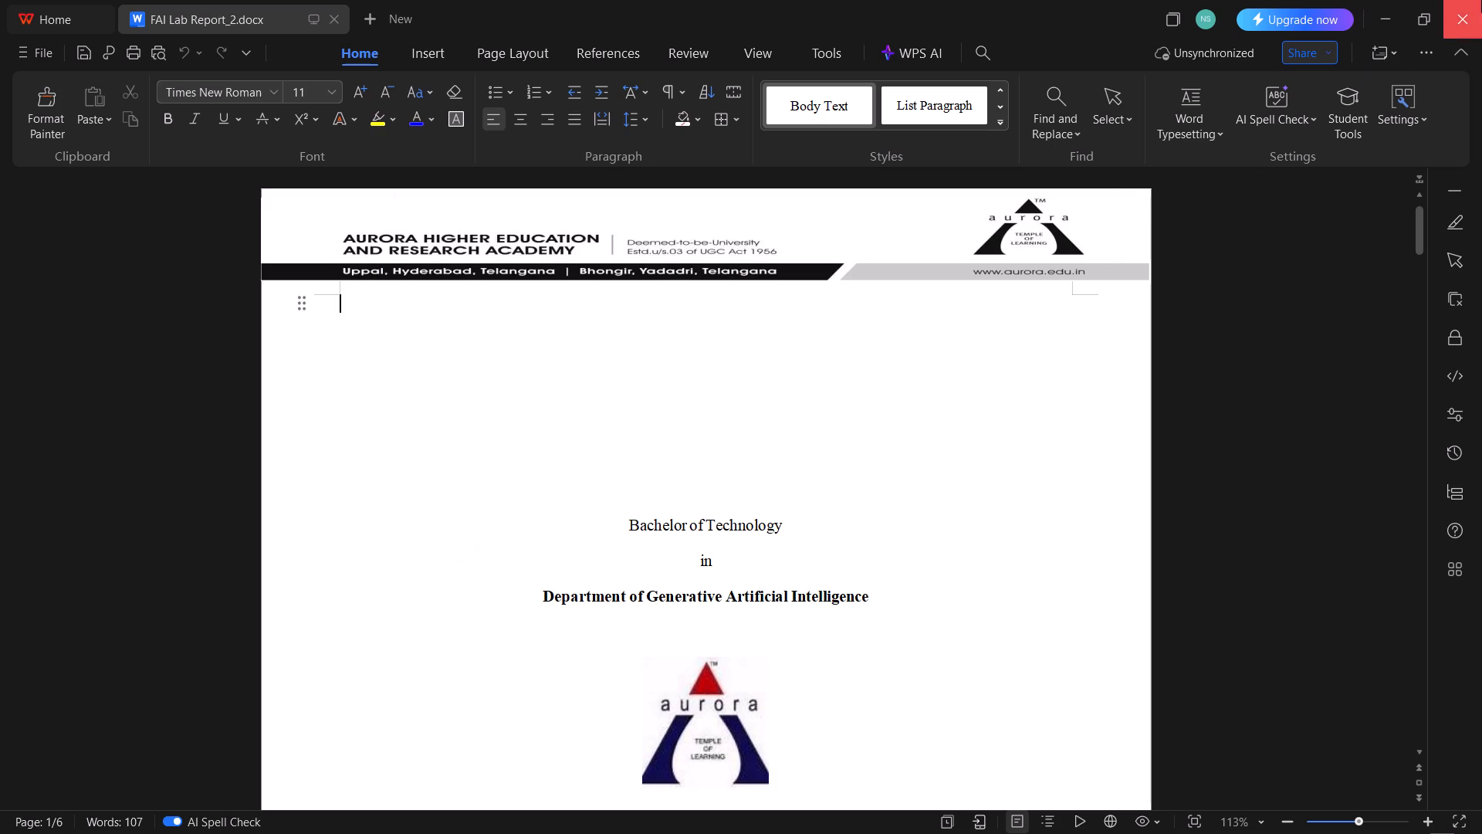
click(718, 342)
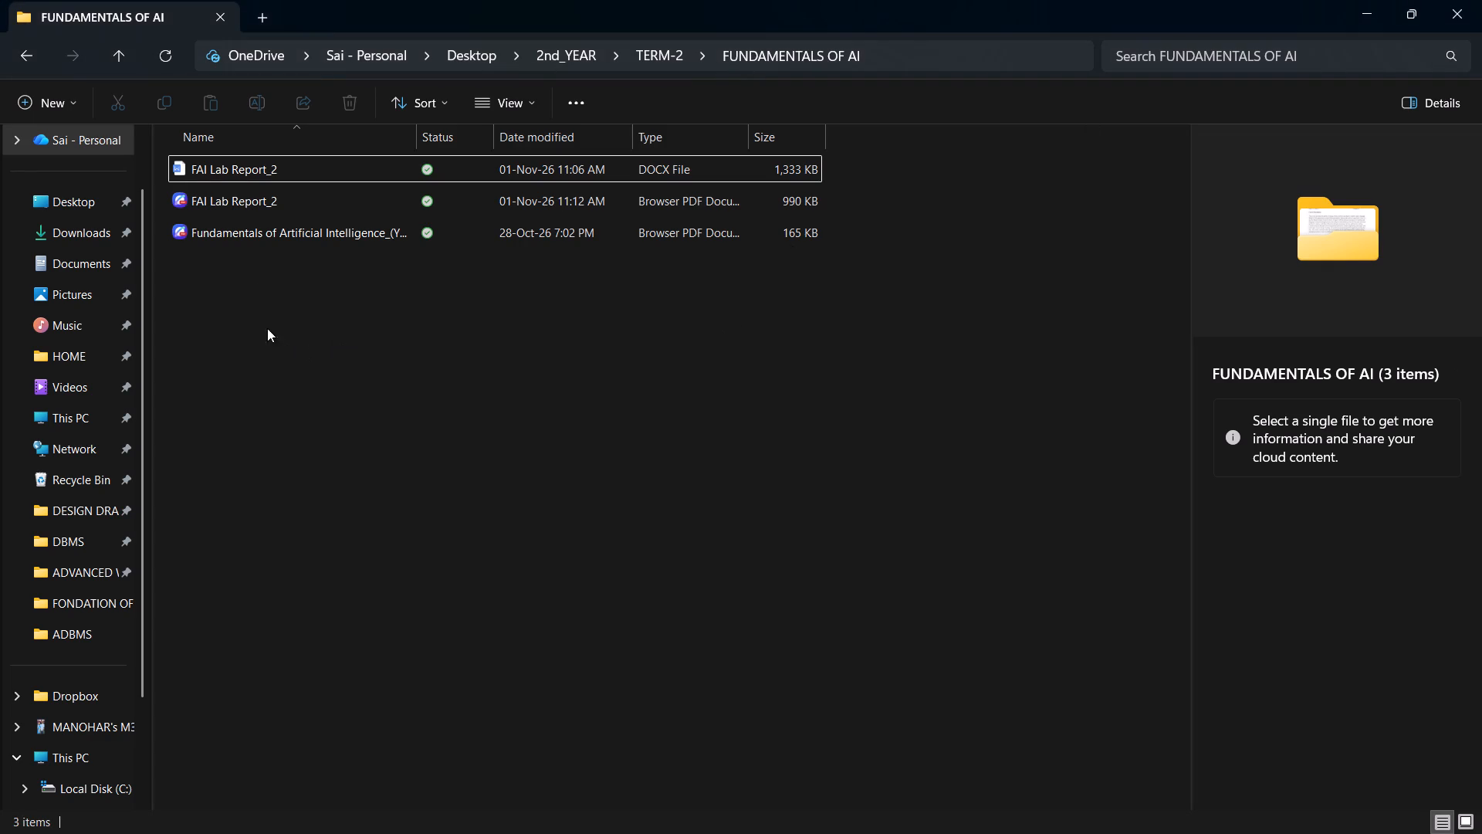
Select the exported FAI Lab Report_2 PDF in the FUNDAMENTALS OF AI folder.
click(237, 205)
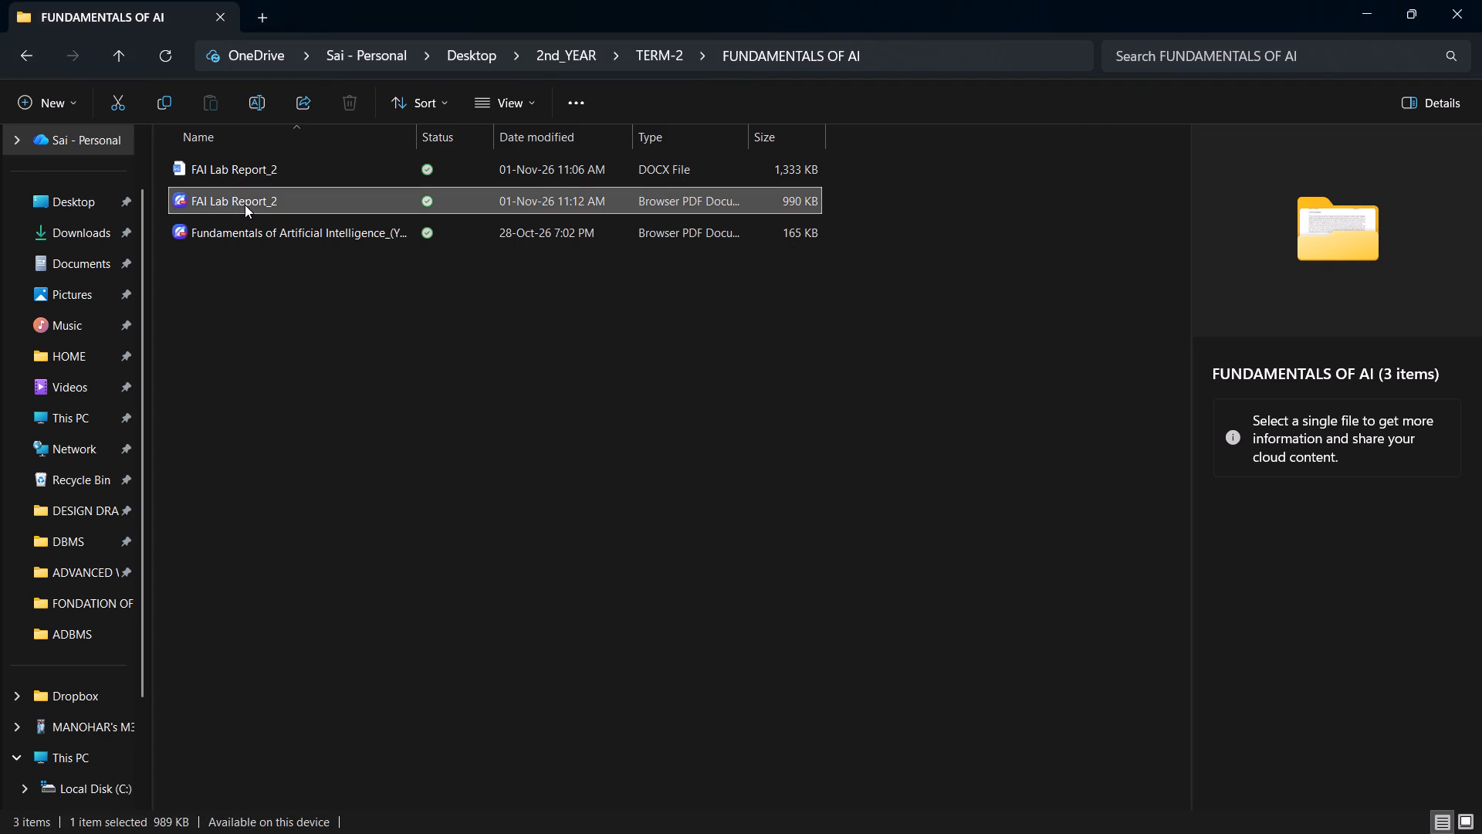
Open the exported FAI Lab Report_2 PDF and check the cover, the certificate, and the Problem 1 code and output pages through to Question 2.
double_click(268, 199)
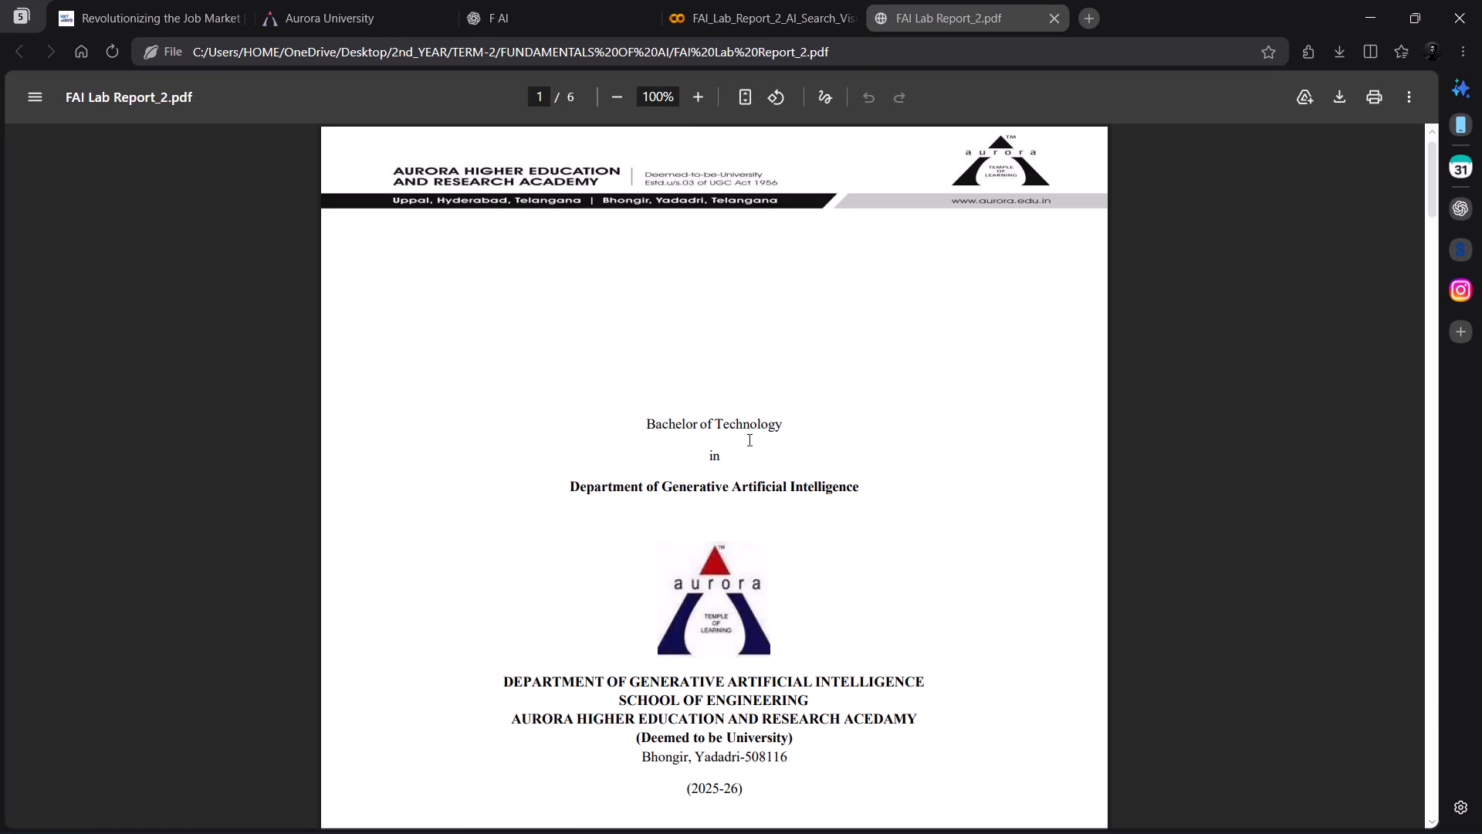
scroll(743, 452, down, 5)
scroll(626, 395, down, 5)
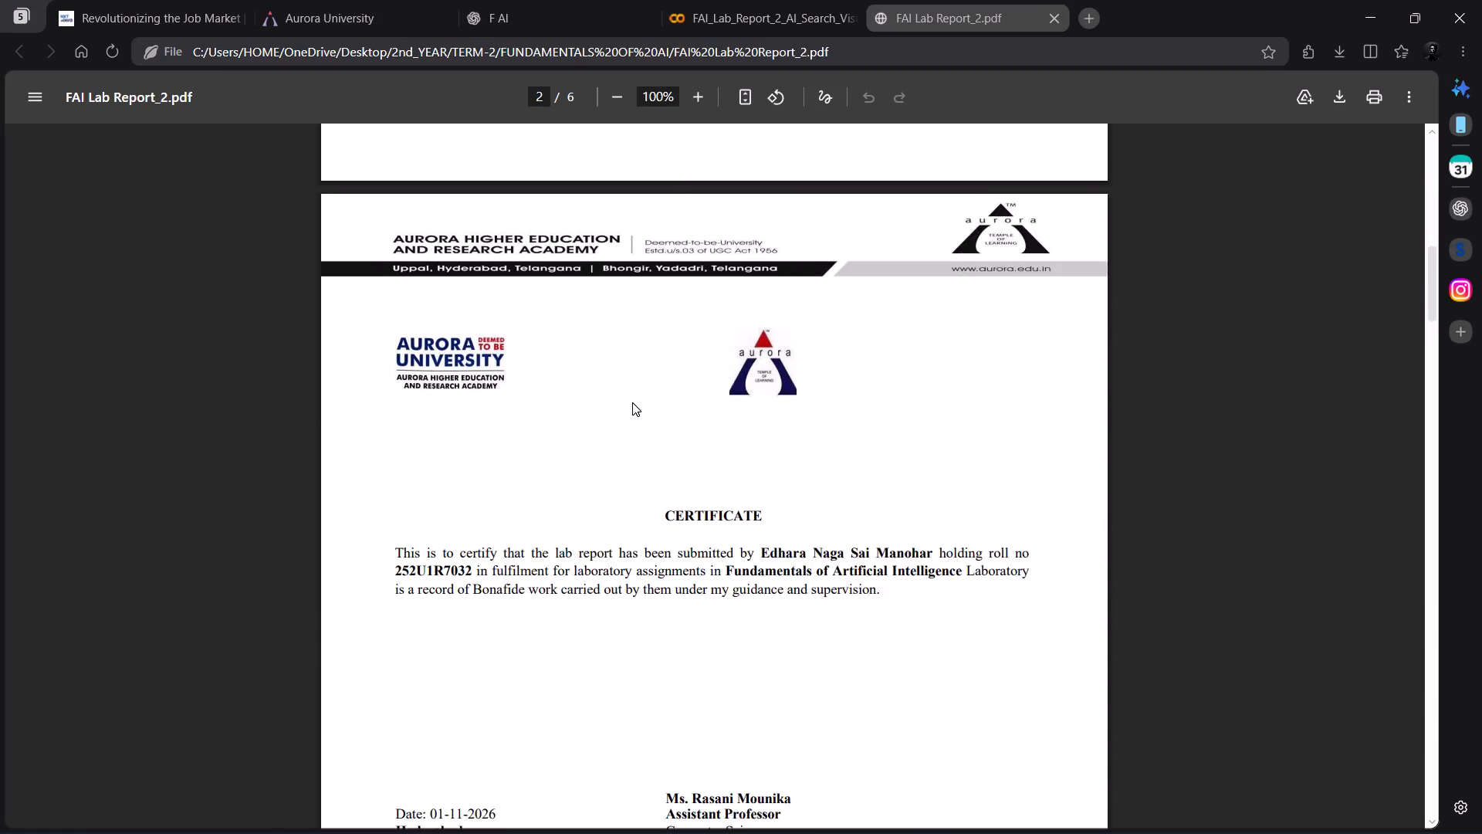
scroll(632, 402, down, 2)
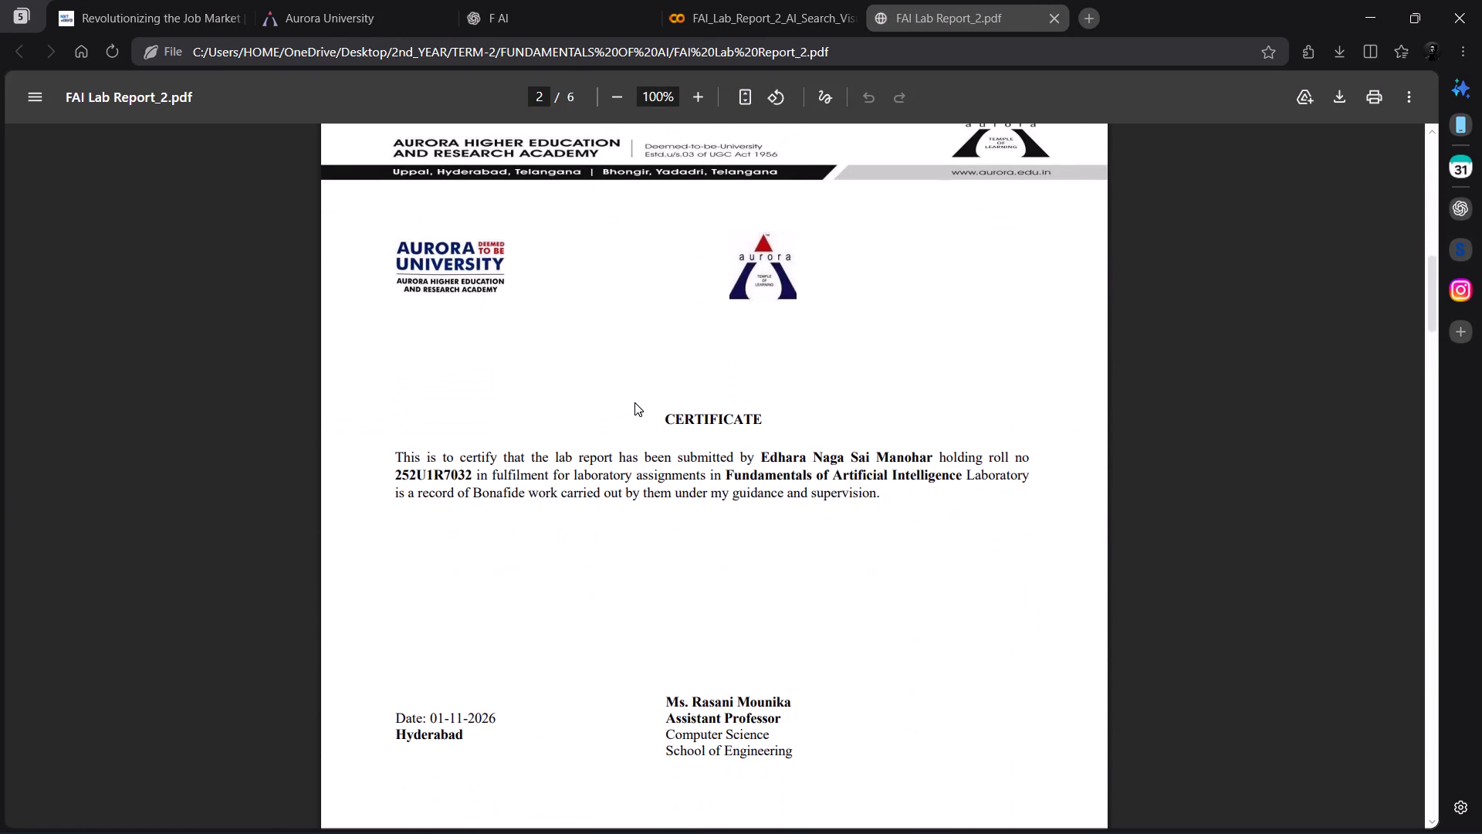
scroll(634, 402, down, 12)
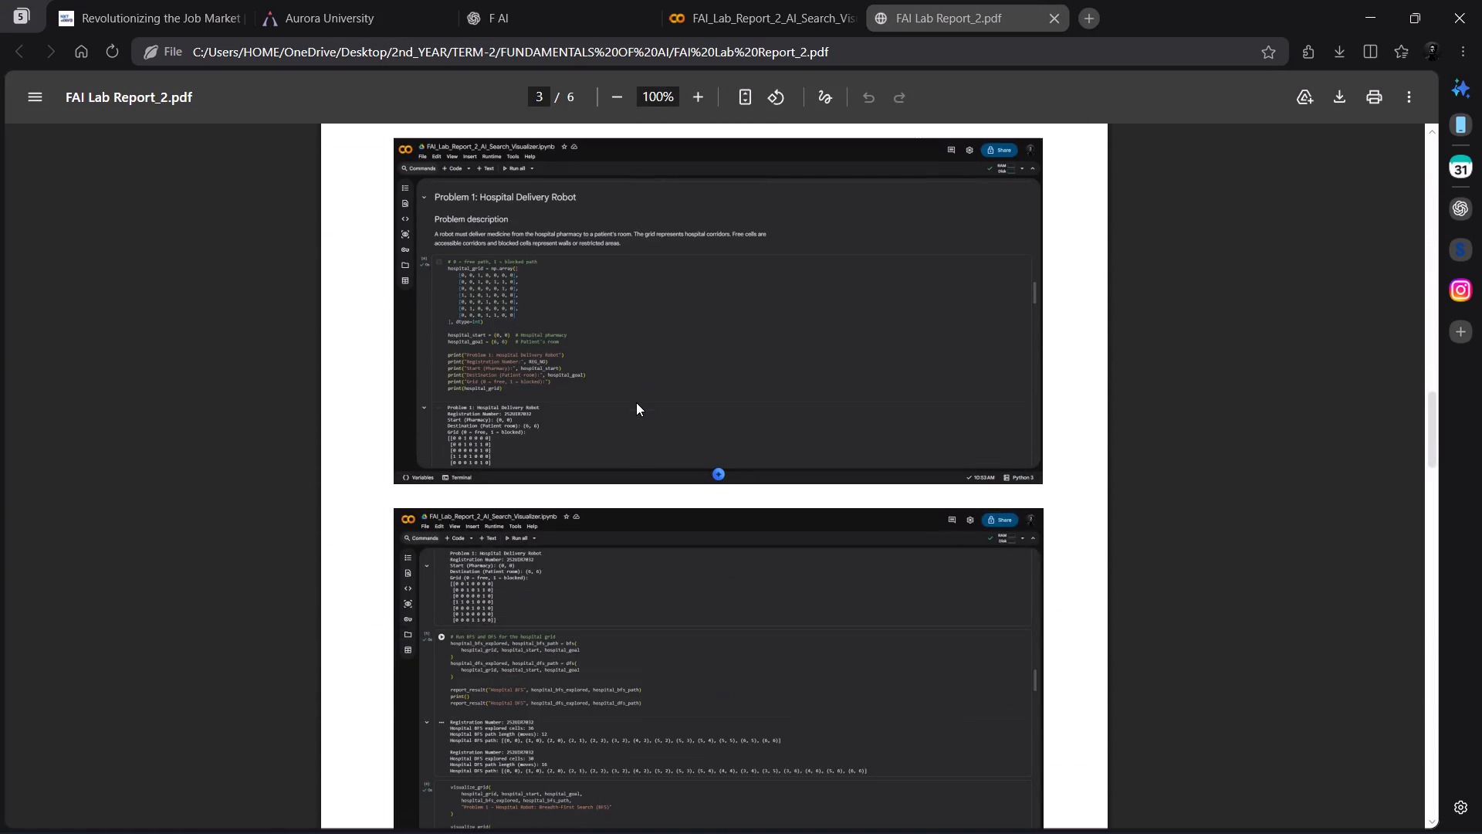
scroll(636, 402, up, 3)
scroll(636, 402, down, 7)
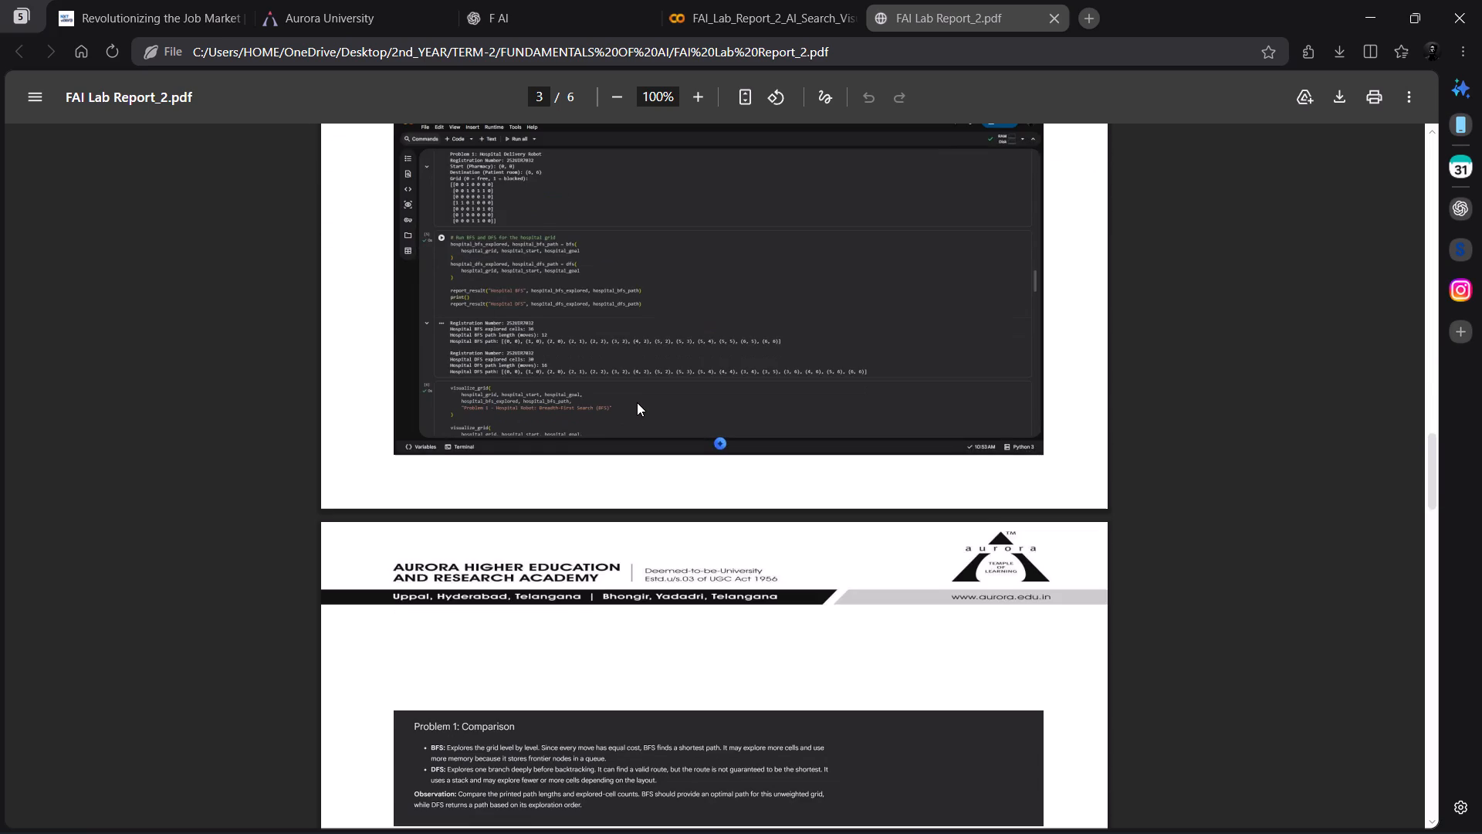